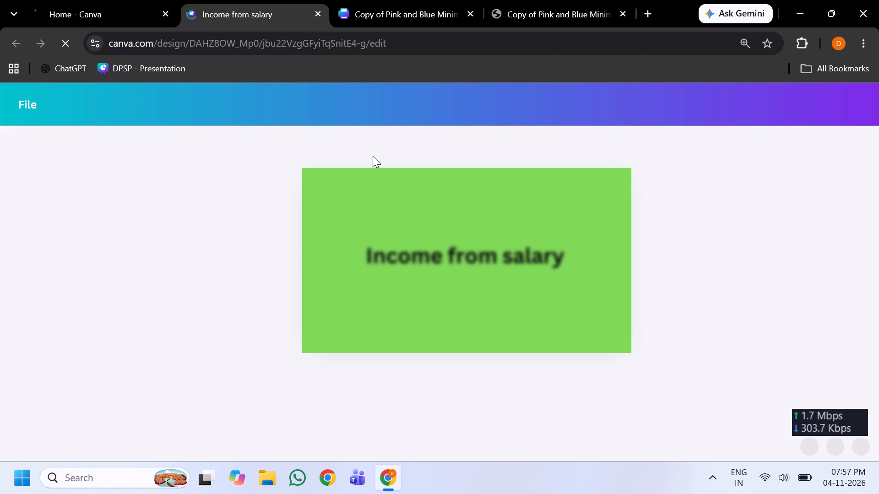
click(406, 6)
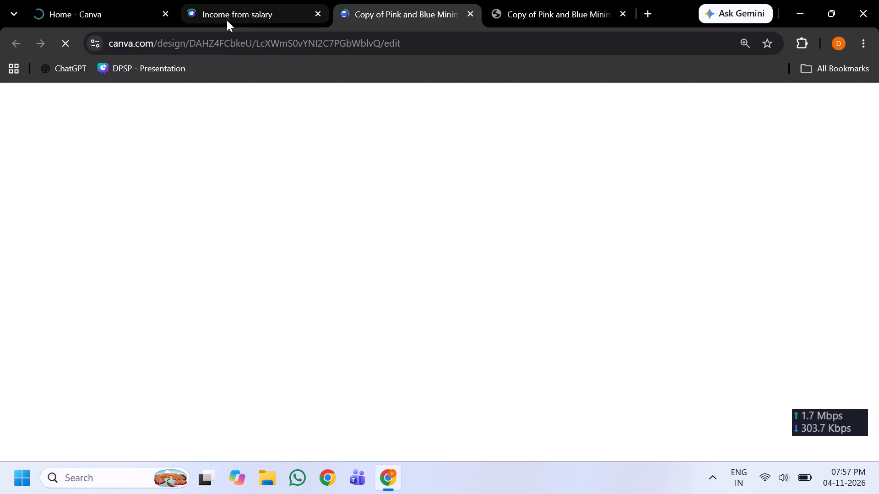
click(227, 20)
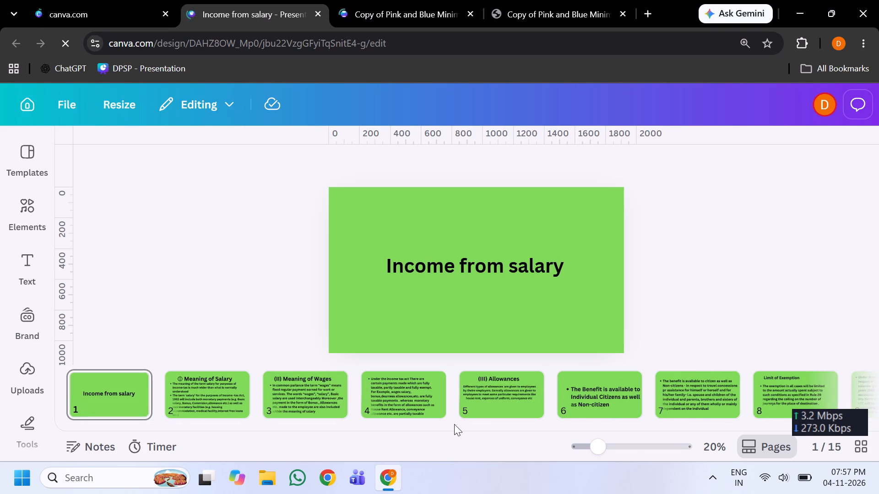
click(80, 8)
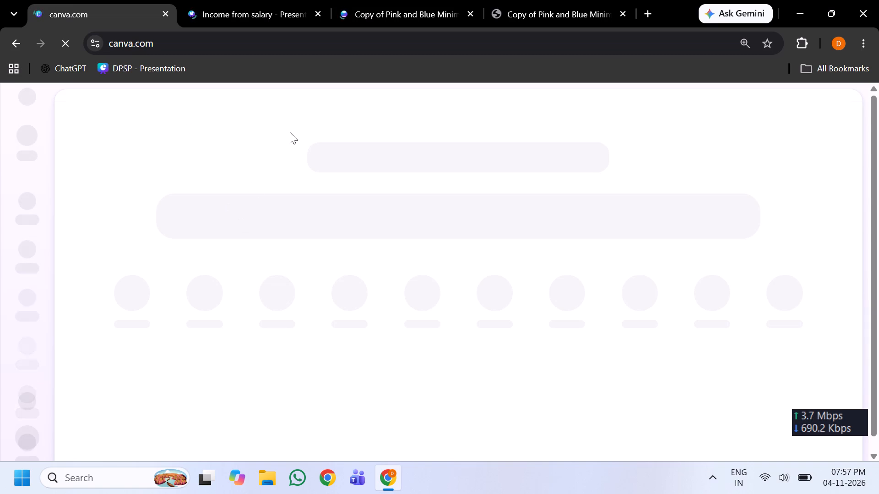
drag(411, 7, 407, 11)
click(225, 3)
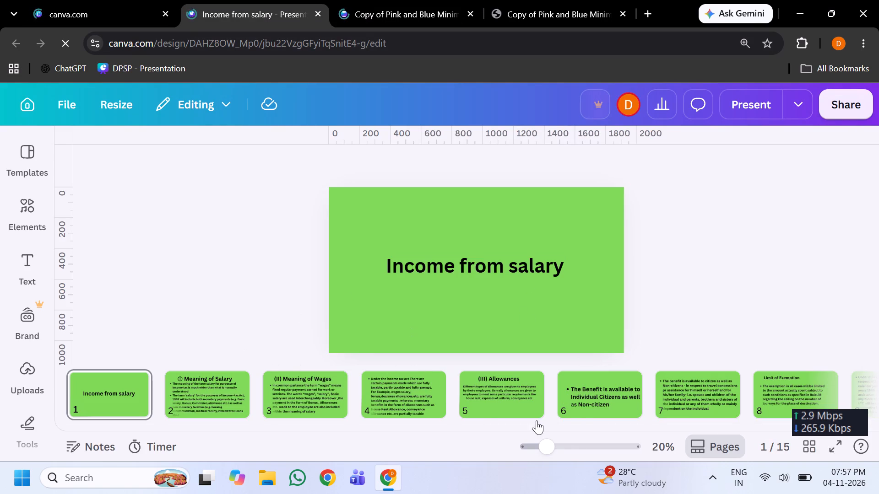
Delete all 15 pages of the Income from salary presentation in the grid overview and go back to the single-page editing view.
click(805, 443)
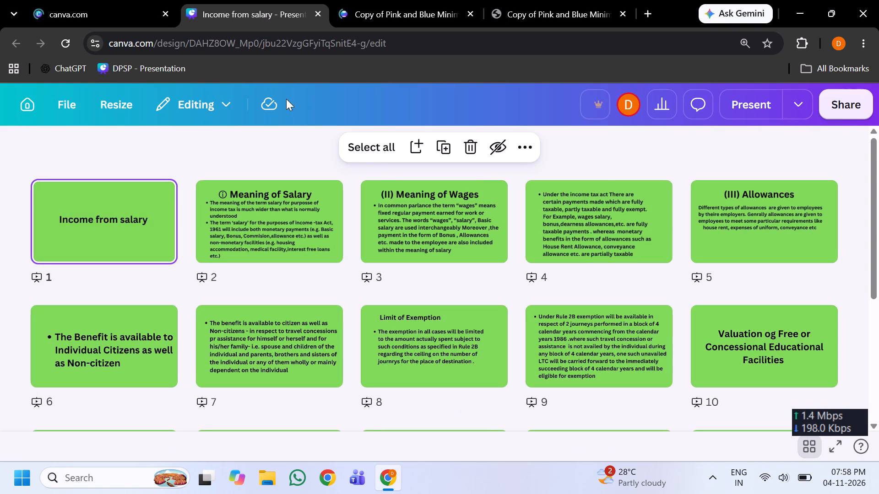
click(377, 150)
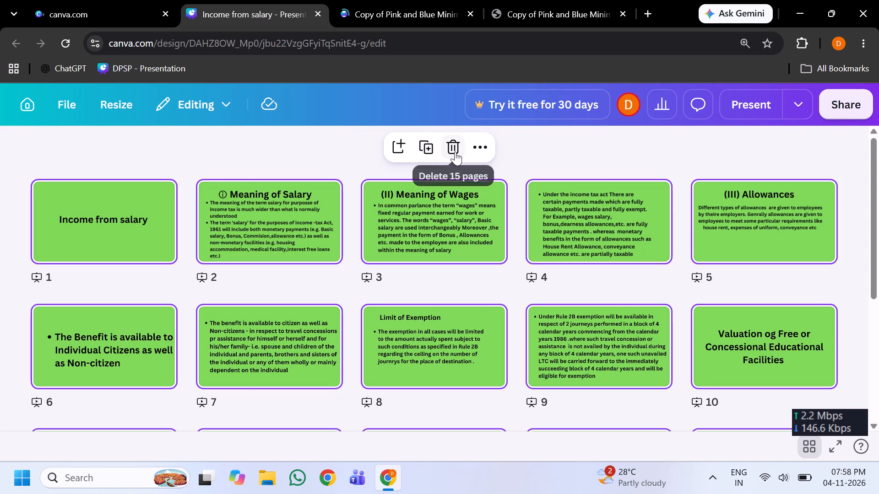
click(455, 151)
click(136, 227)
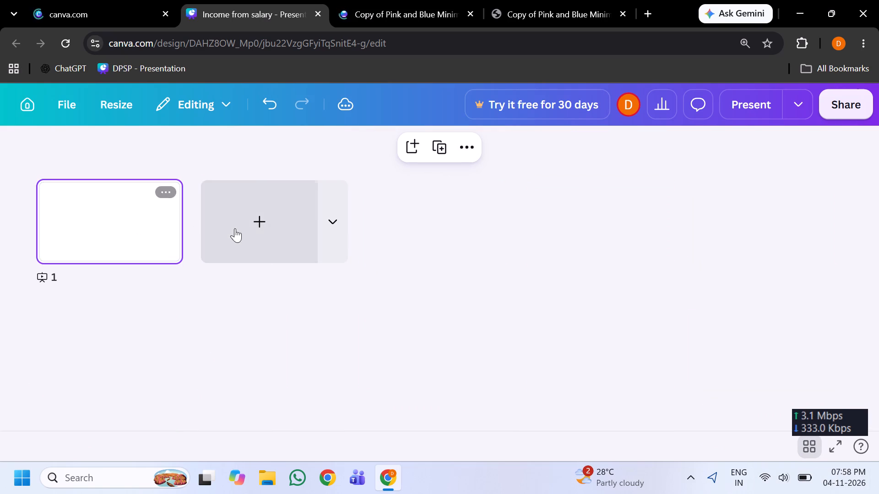
click(817, 447)
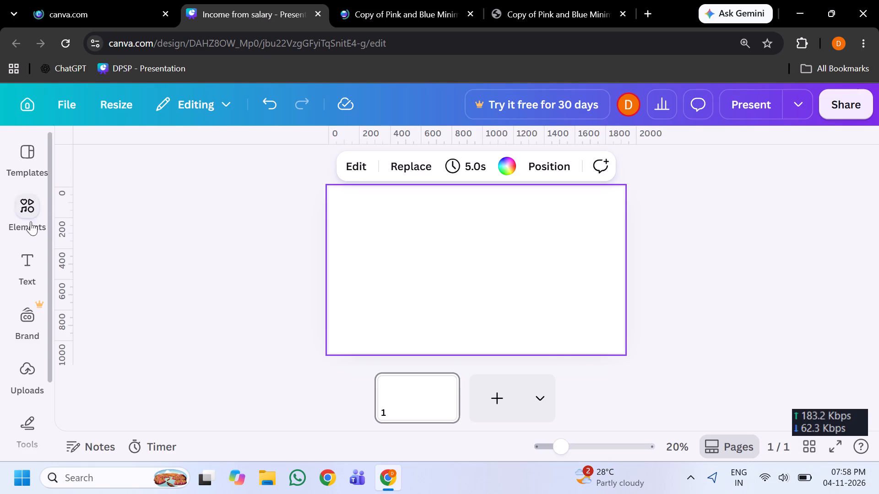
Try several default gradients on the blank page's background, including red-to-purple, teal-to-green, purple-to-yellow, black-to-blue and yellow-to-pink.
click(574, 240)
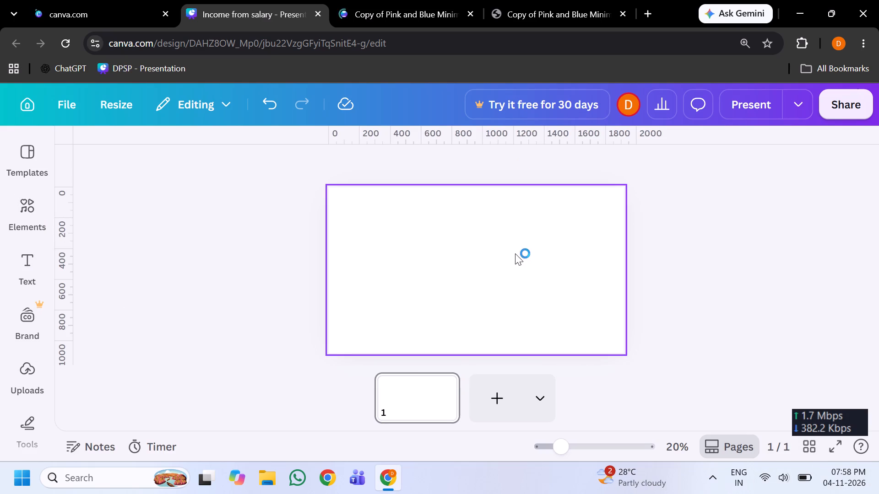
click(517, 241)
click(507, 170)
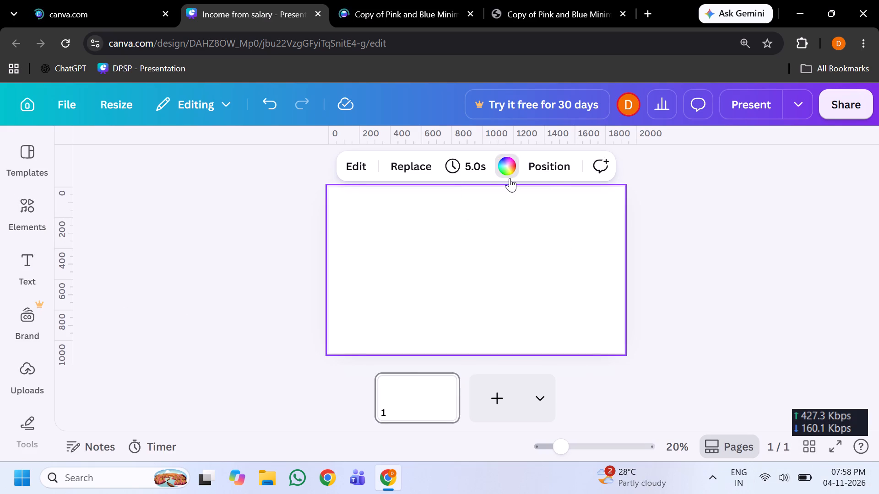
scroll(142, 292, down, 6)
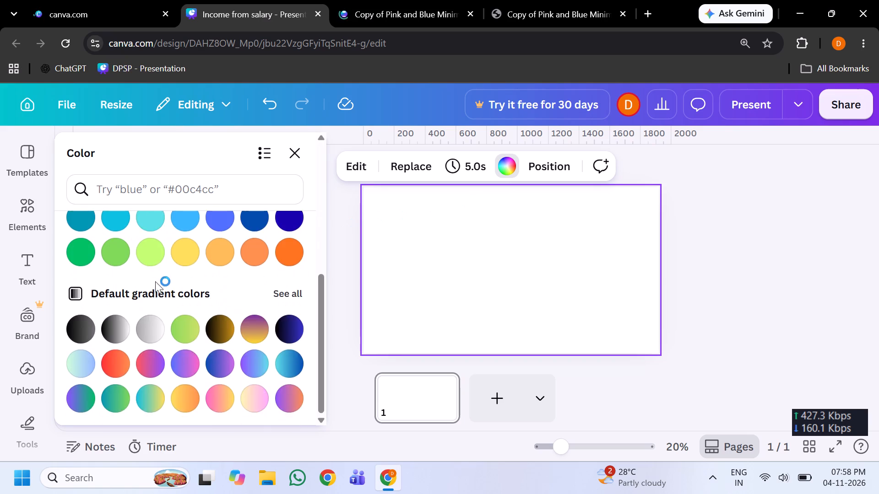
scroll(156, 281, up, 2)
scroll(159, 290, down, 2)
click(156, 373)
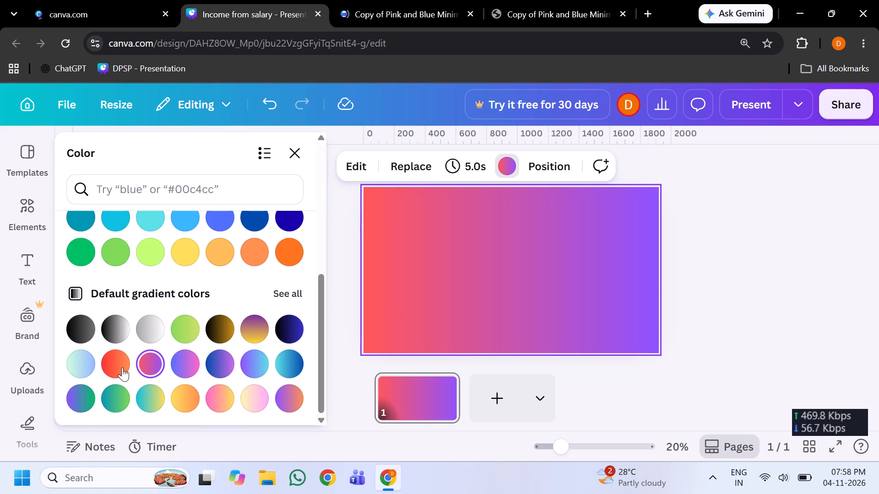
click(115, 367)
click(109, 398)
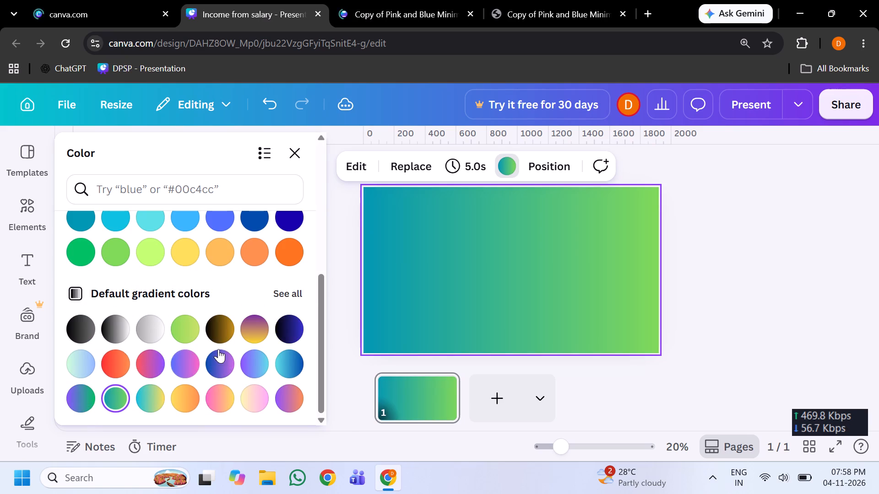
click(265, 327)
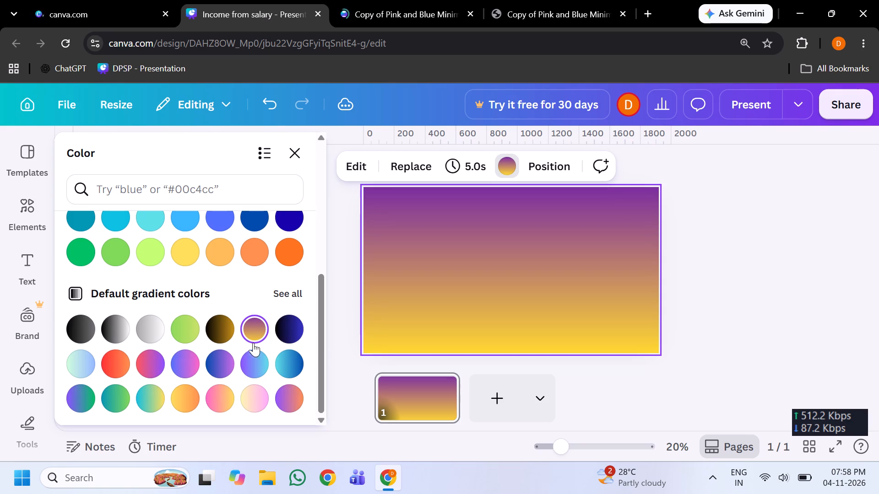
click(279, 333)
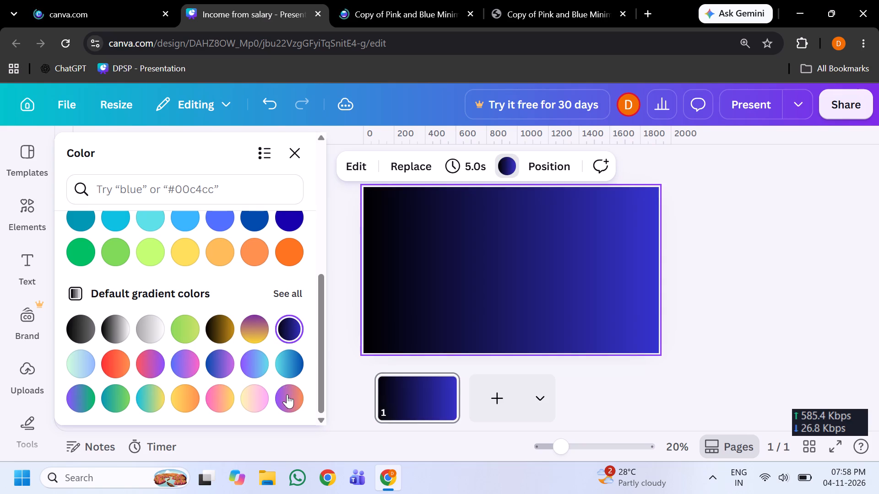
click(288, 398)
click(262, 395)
Set the page background to the default pink-to-yellow linear gradient (#ff66c4, #ffde59).
scroll(195, 315, down, 4)
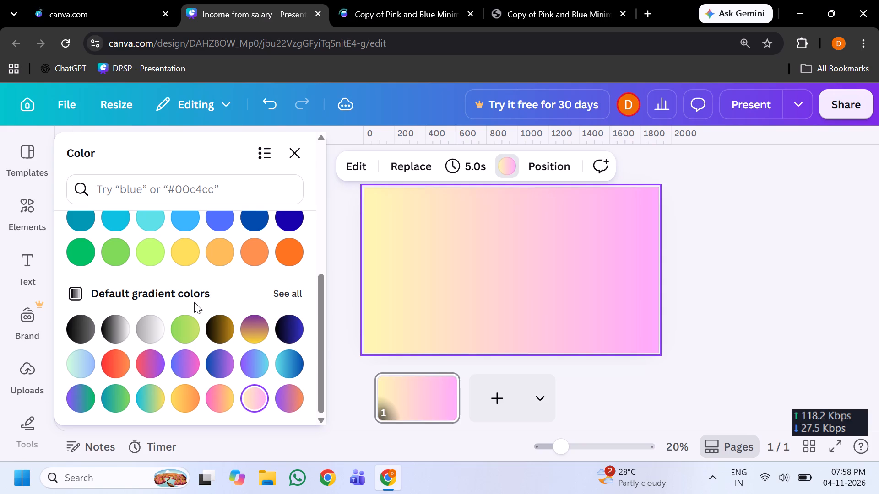
scroll(242, 291, up, 3)
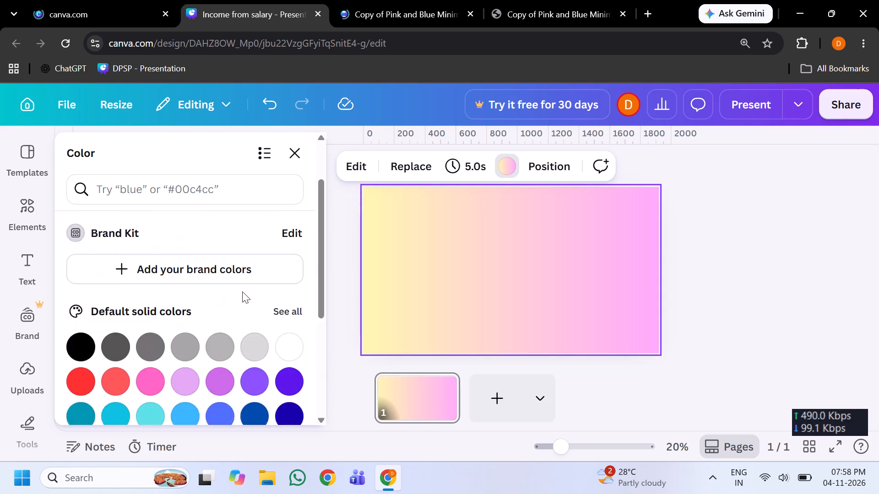
scroll(242, 291, down, 8)
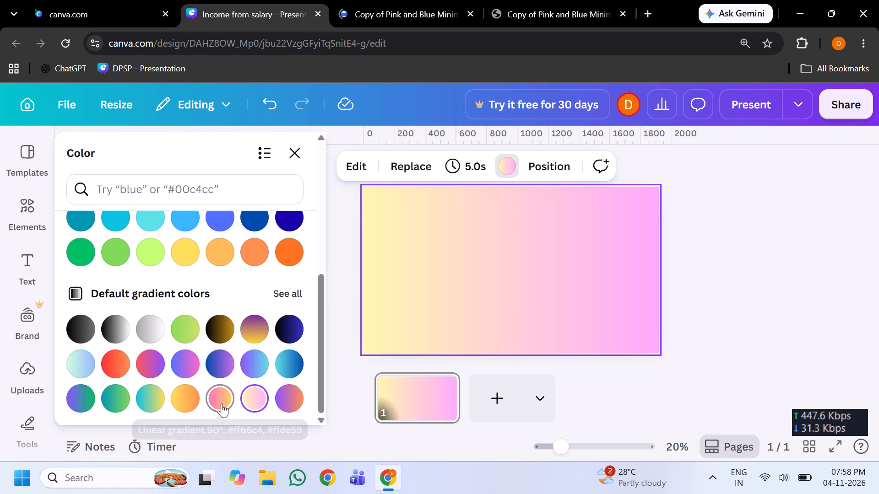
click(222, 403)
click(686, 278)
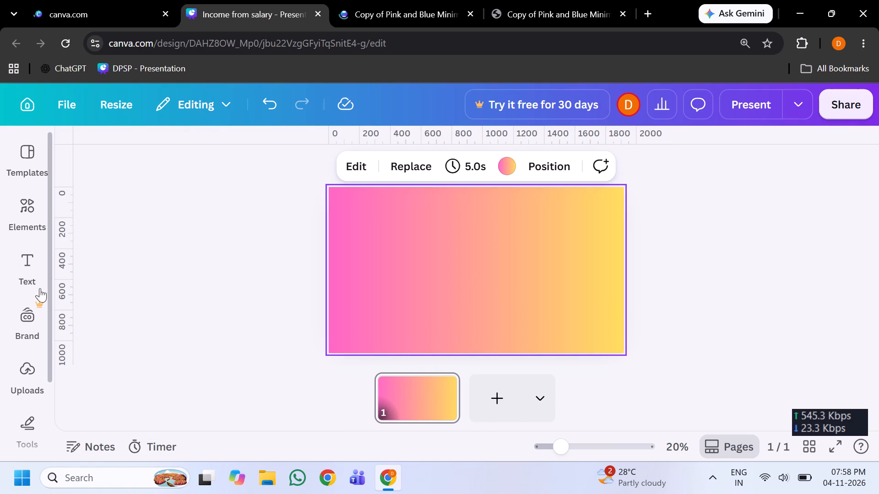
Add a default heading text box in the upper half of the gradient page.
click(27, 270)
drag(172, 392, 189, 384)
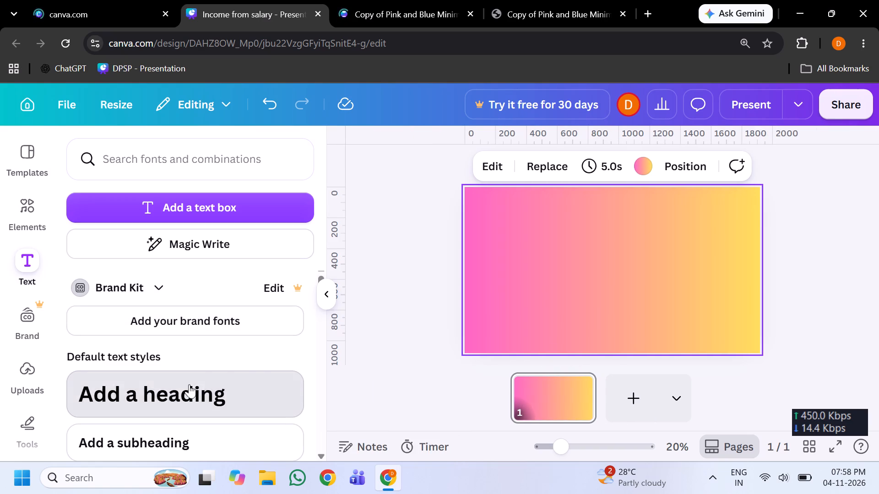
drag(189, 384, 591, 242)
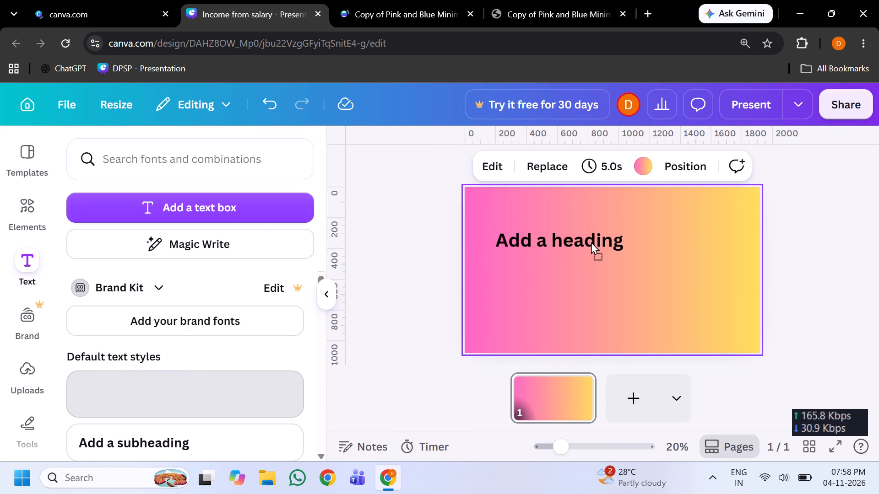
drag(591, 242, 596, 242)
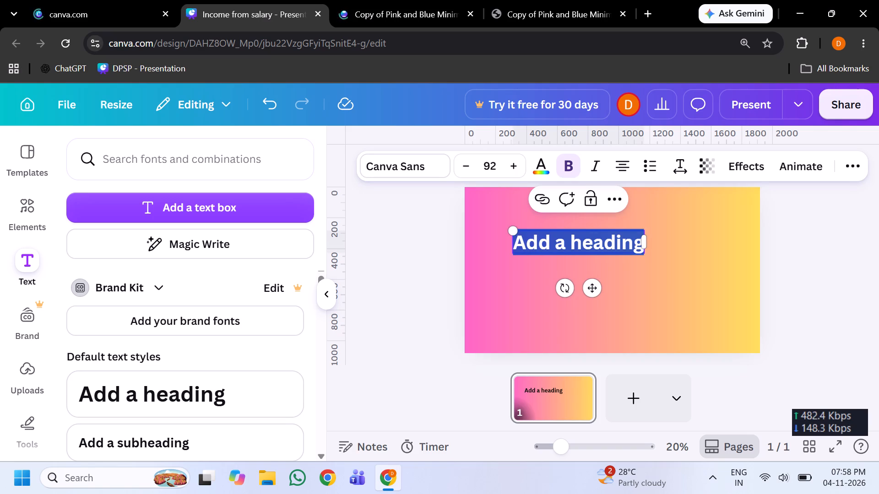
Replace the placeholder heading on the title page with INCOME FROM HOUSE PROPERTY, dismissing the browser's slow-tabs notice.
text(INCO)
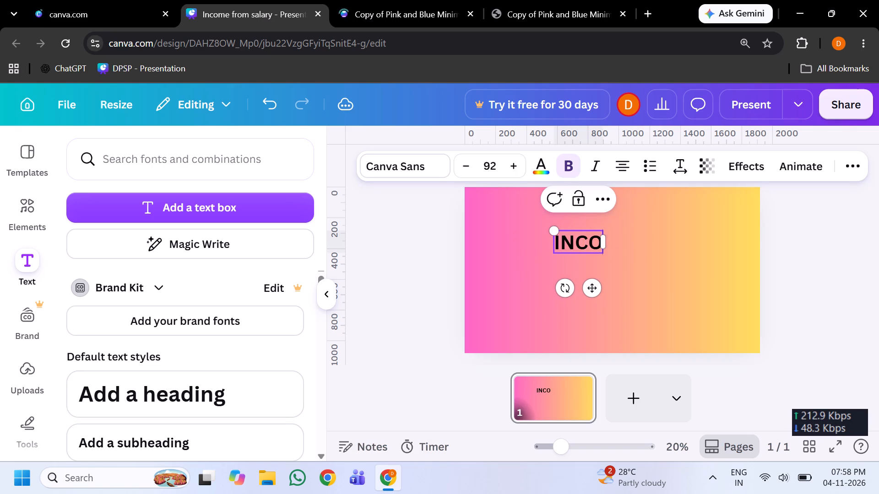
text(MF)
key(space)
key(BackSpace)
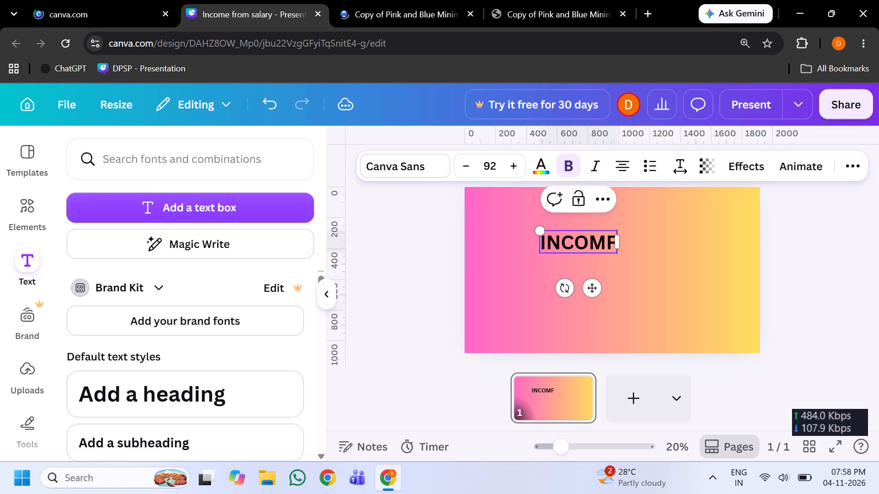
key(BackSpace)
text(E FROM)
key(space)
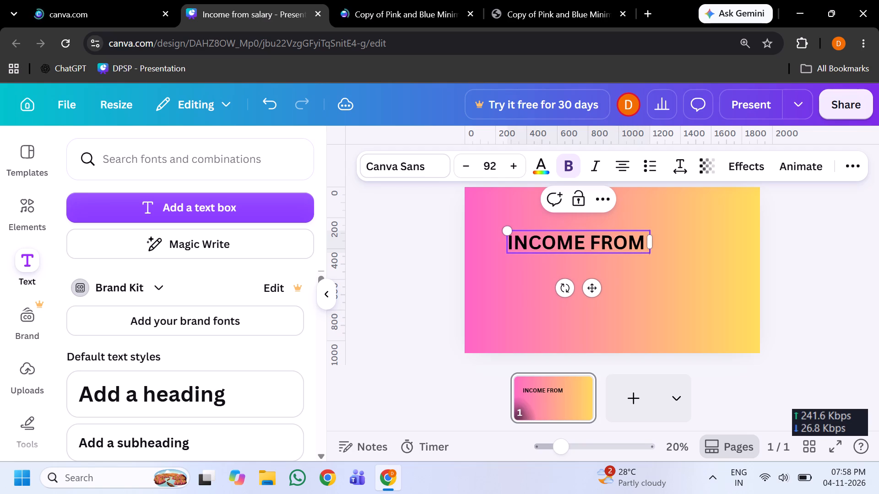
text(HOUSE PRO)
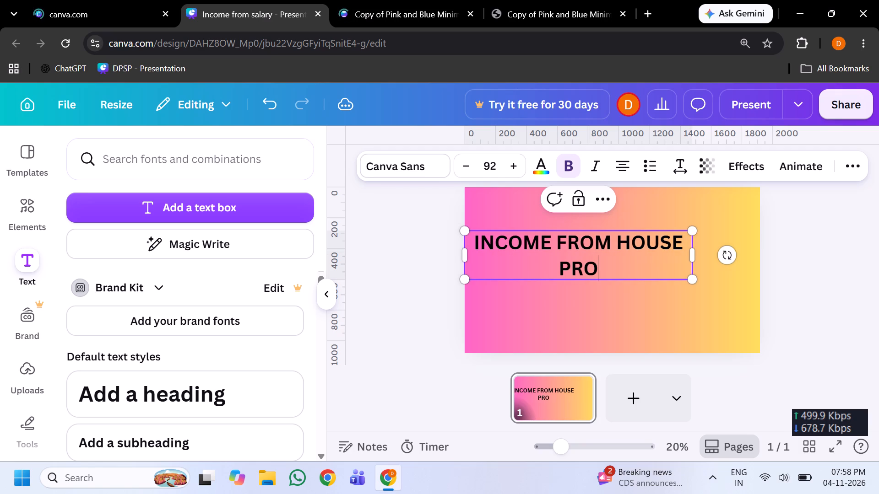
key(p)
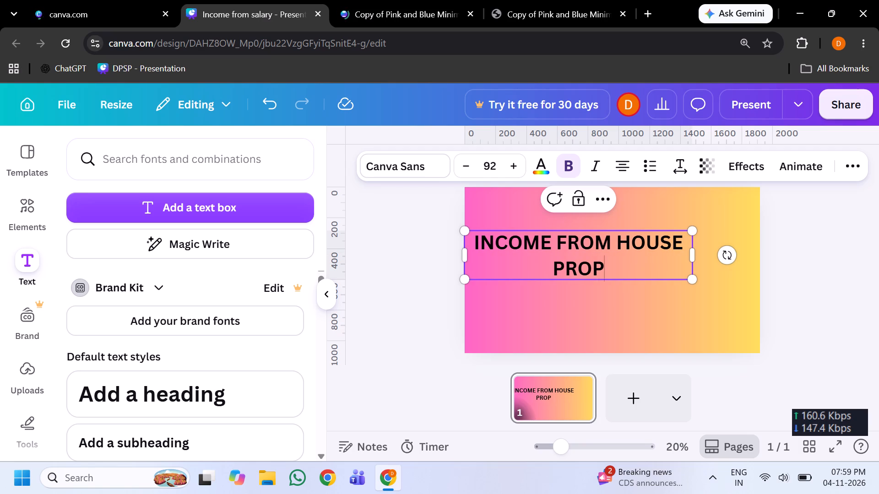
text(ERTY)
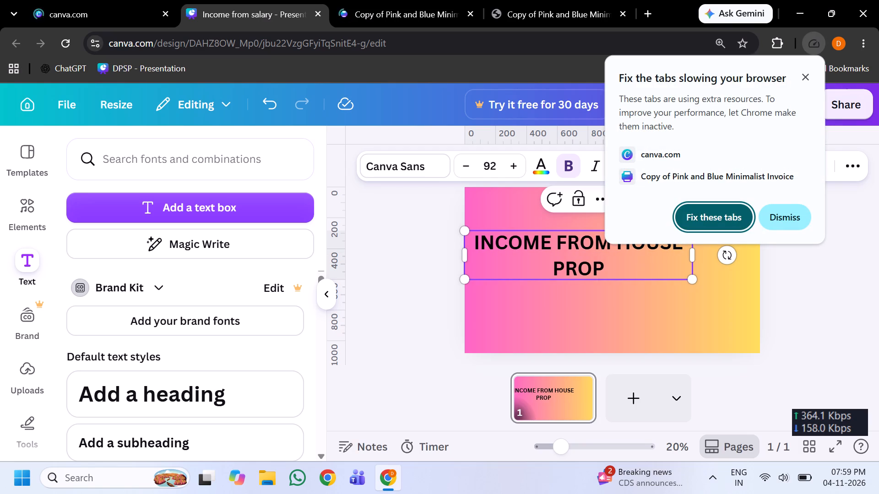
click(783, 222)
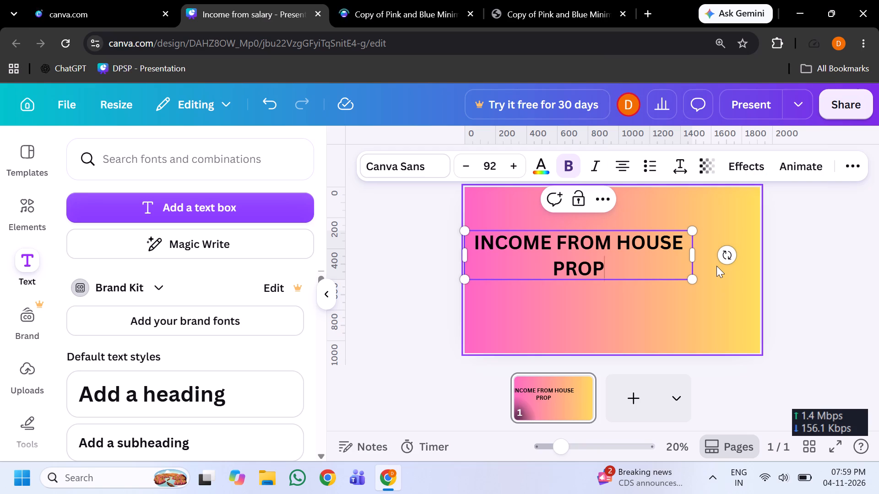
text(ERTY)
Extend the title page heading with the words SITUATED OUTSIDE INDIA and finish the text entry.
key(space)
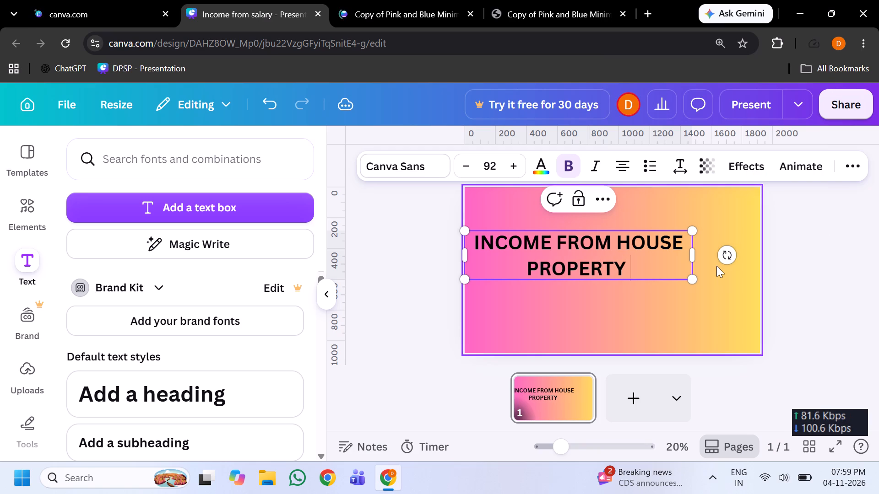
text(SITU)
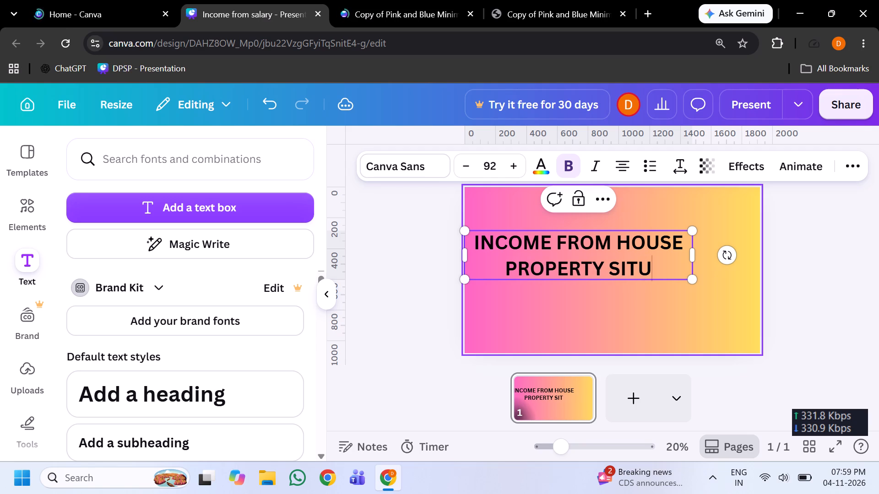
key(a)
text(TED)
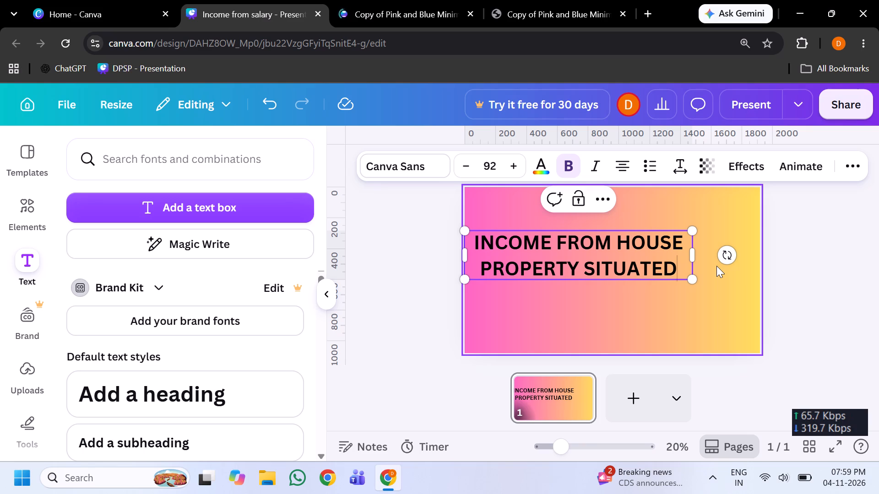
key(space)
text(OUTSIDE)
key(space)
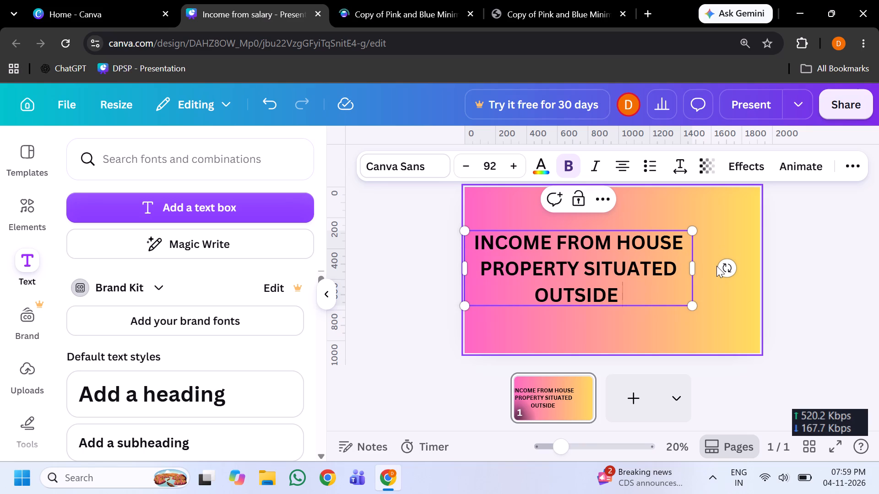
text(INDIA)
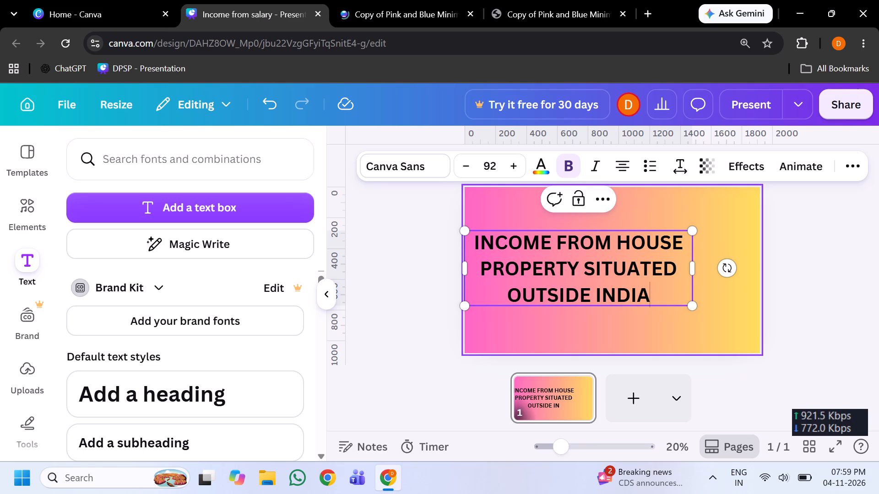
click(840, 326)
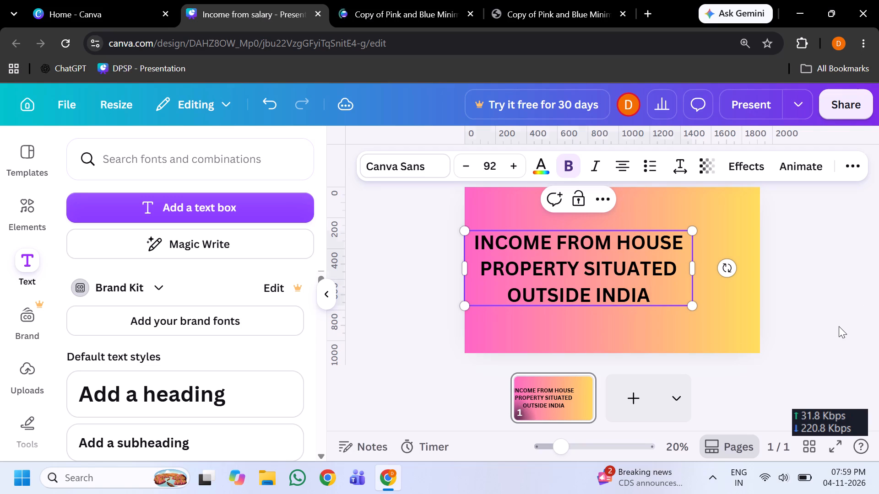
Move the heading text box to the centre of the title page, aligned with both centre guides.
drag(625, 260, 660, 264)
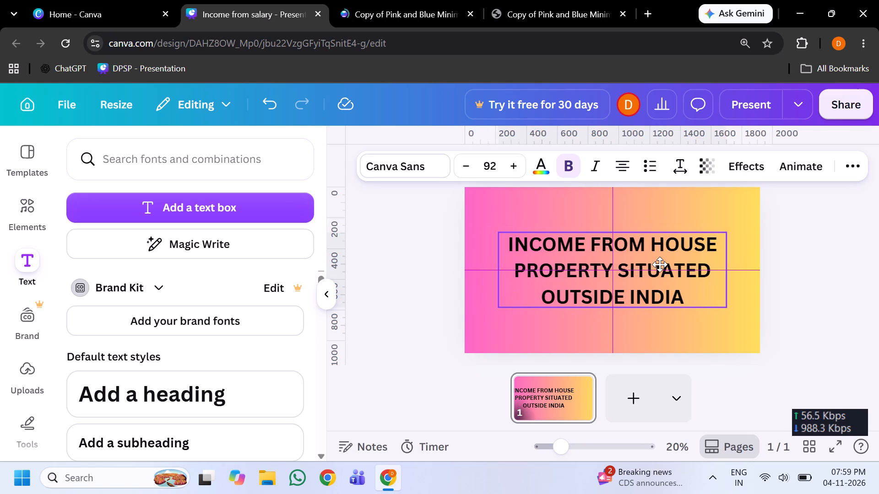
drag(660, 264, 660, 265)
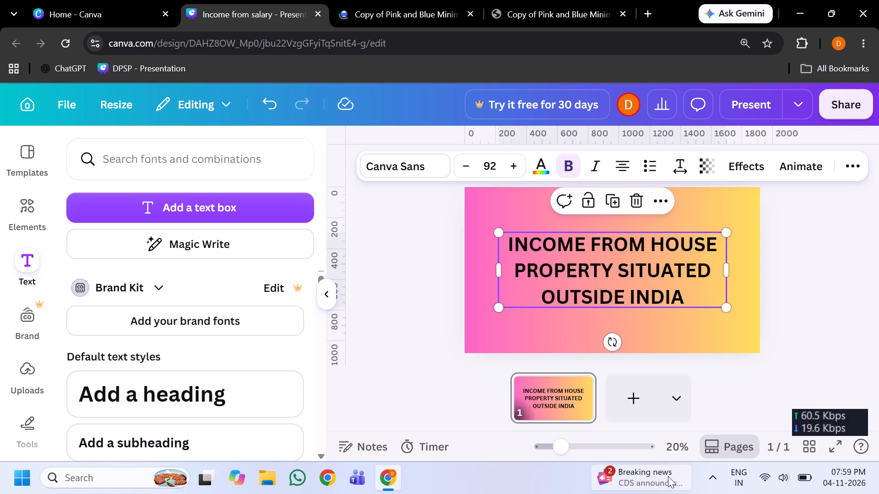
Add a second page and place a default subheading text box near its upper edge, left of centre.
click(639, 398)
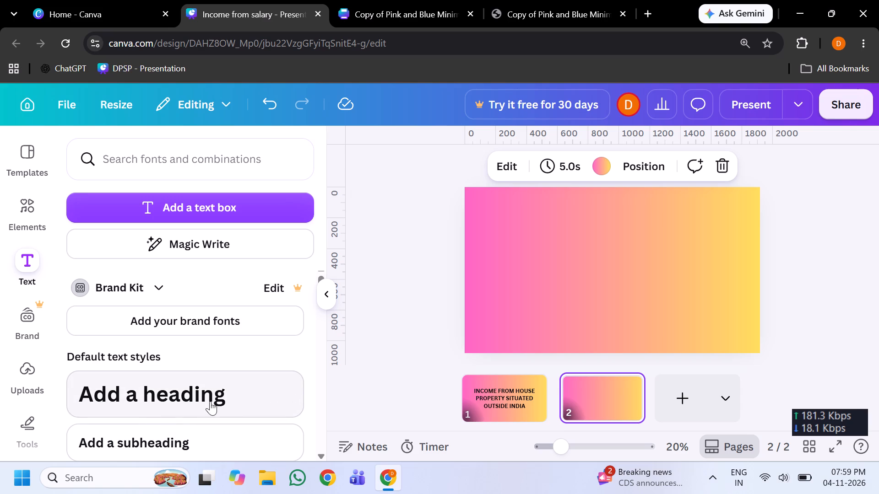
drag(184, 443, 611, 209)
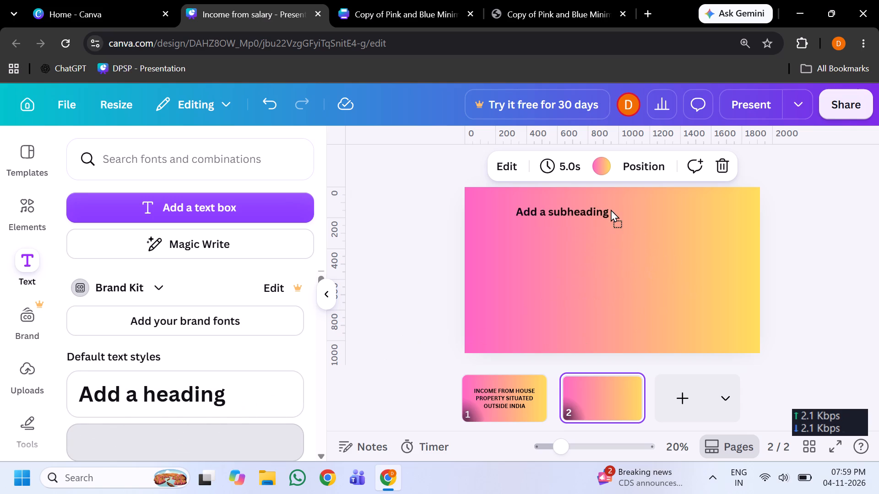
drag(611, 209, 596, 217)
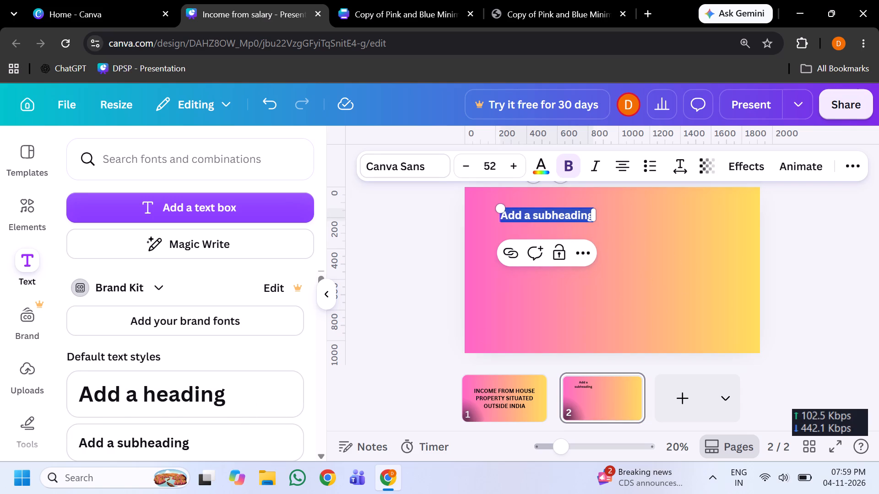
Replace the subheading placeholder on page 2 with "in case of a resident in india".
text(iN)
key(space)
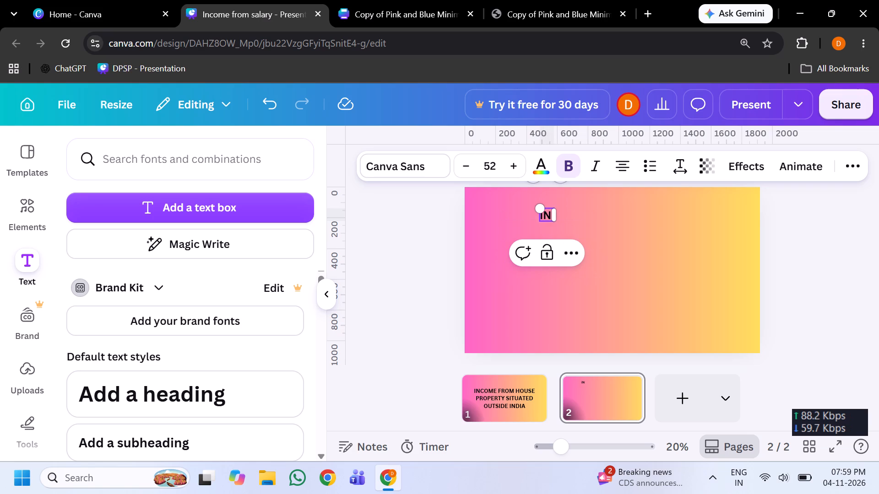
key(BackSpace)
key(BackSpace)
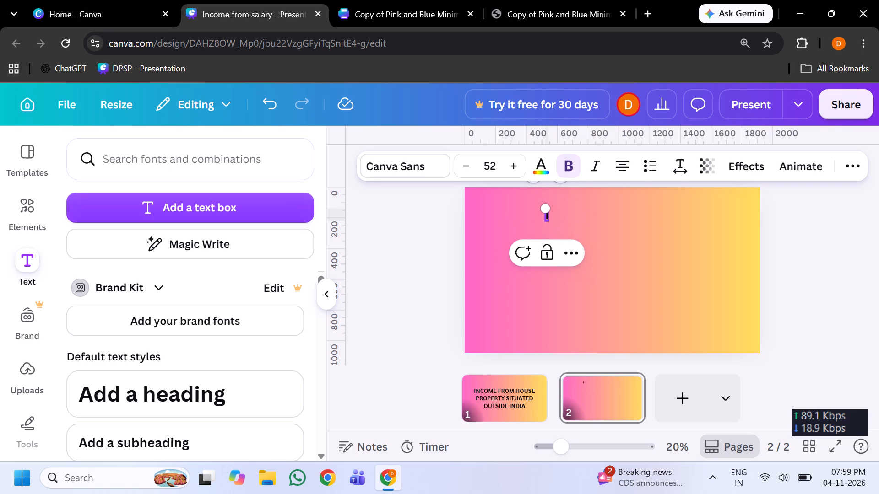
text(n)
key(space)
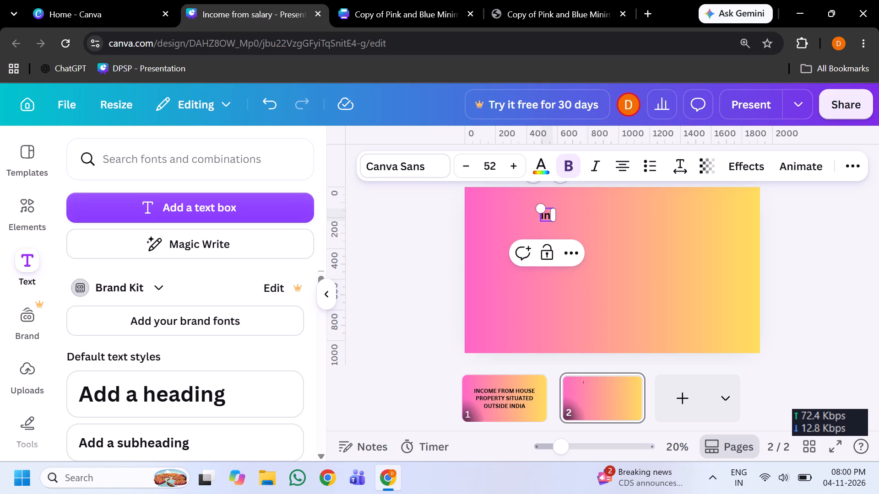
text(case)
key(space)
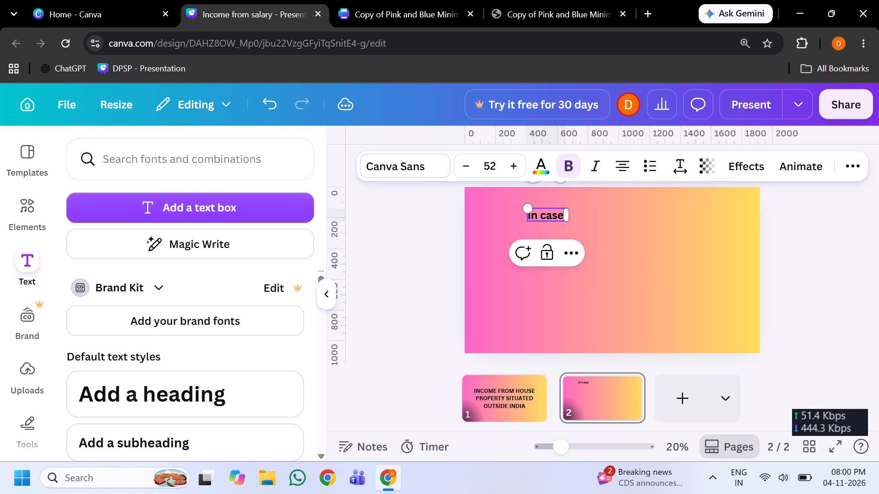
key(o)
text(f)
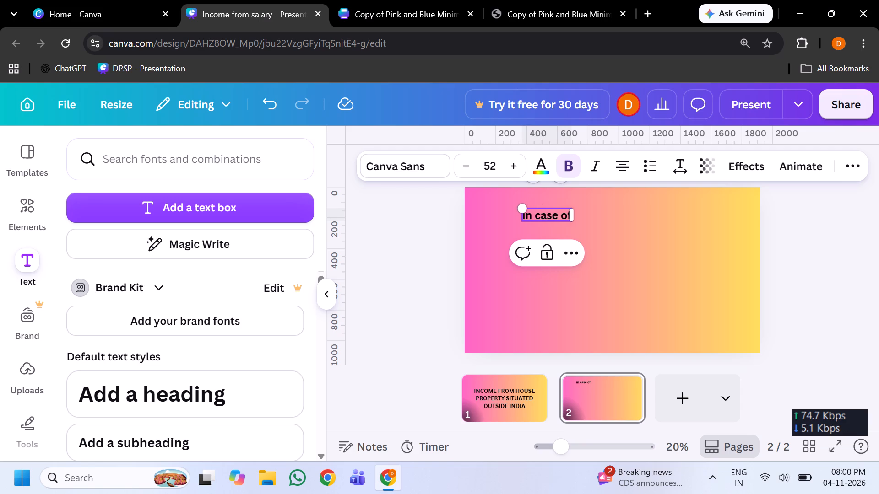
key(space)
text(a)
key(space)
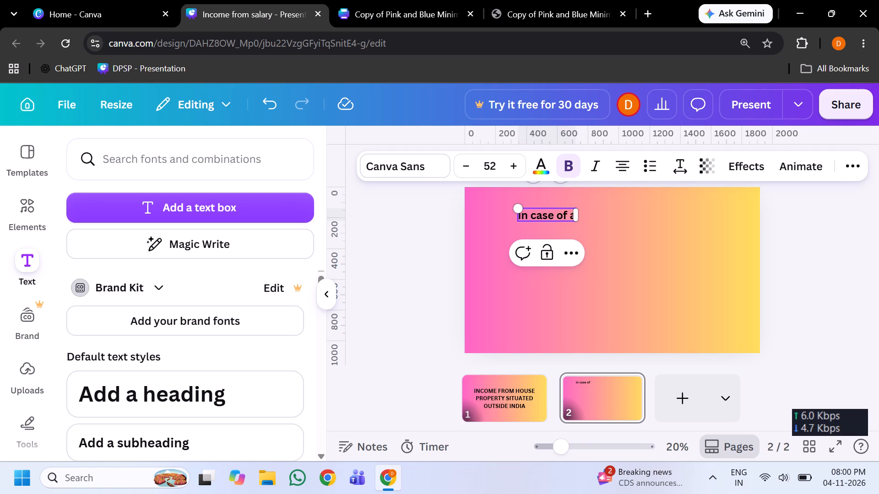
text(red)
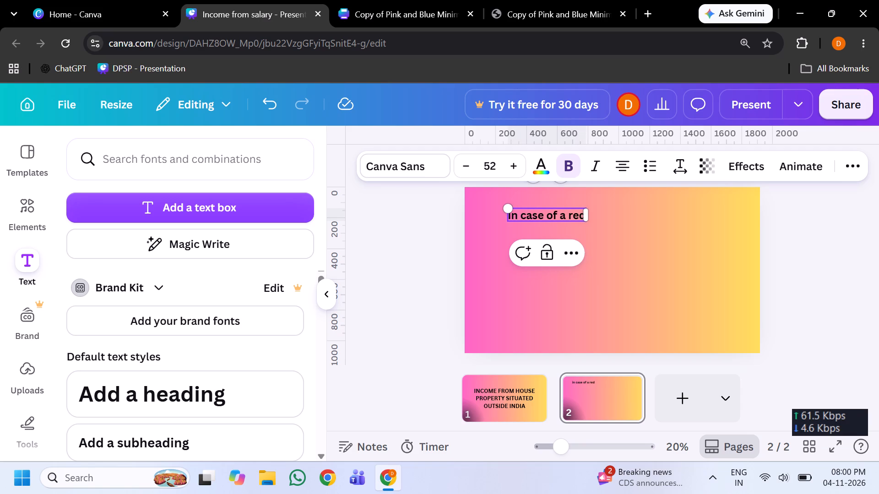
key(BackSpace)
text(sident)
key(space)
key(i)
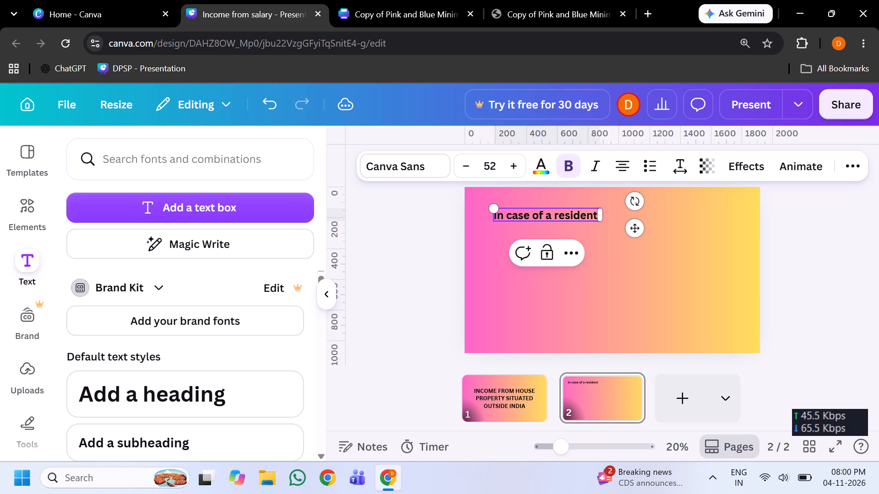
text(n india)
key(space)
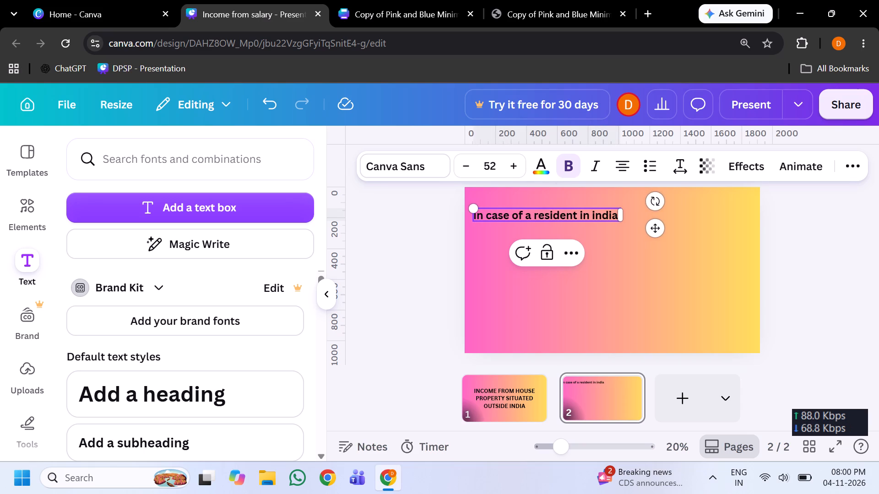
Continue the page 2 text after "india" with an opening bracket and the words "resident and ordinarily resident".
key(shift+parenleft)
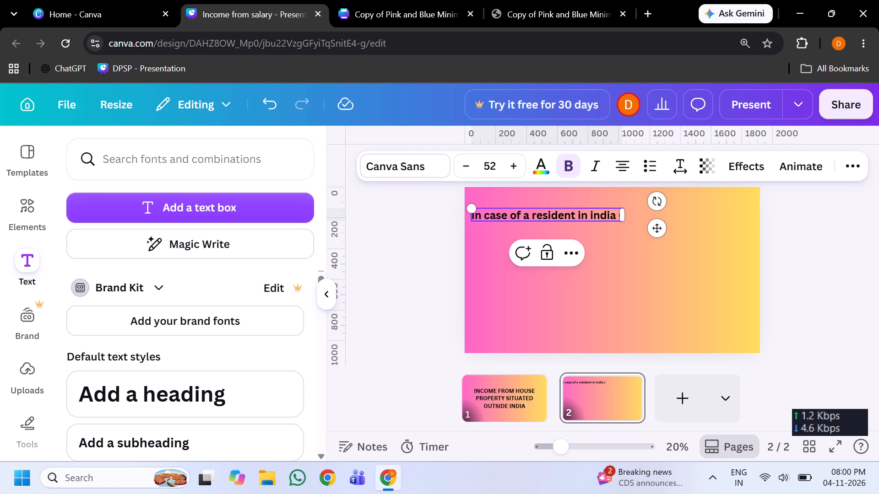
text(resident)
key(space)
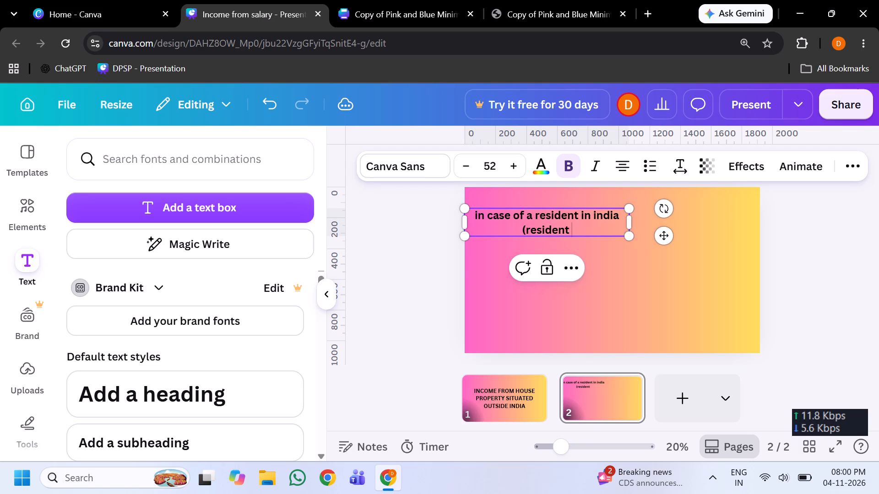
text(and)
key(space)
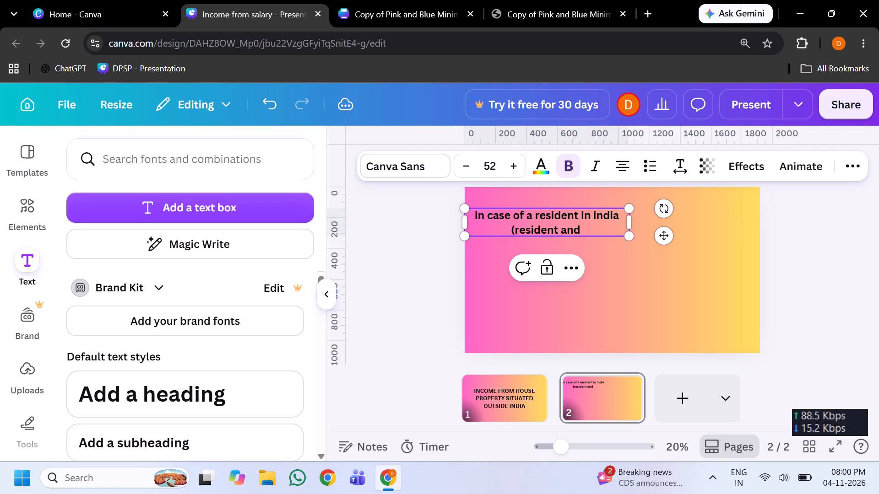
text(or)
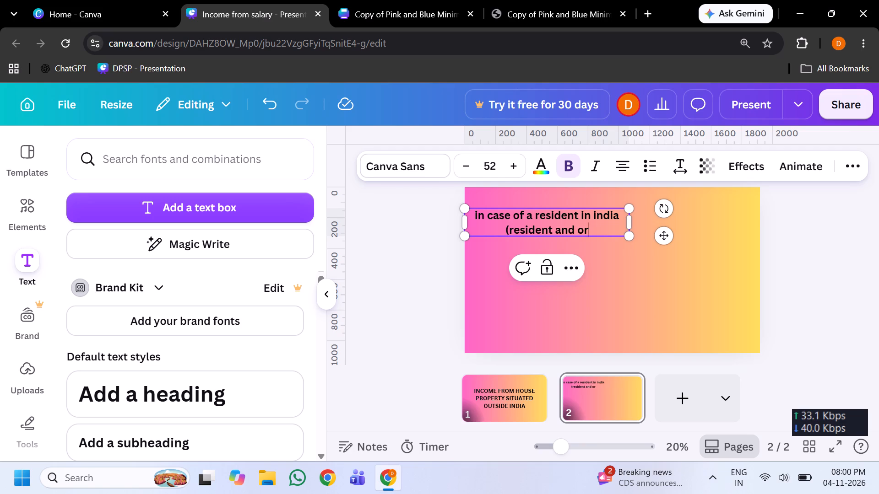
text(di)
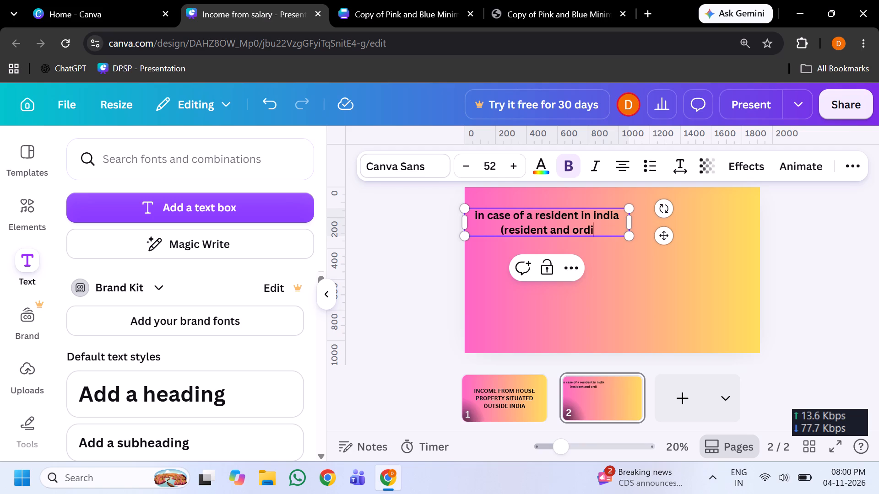
text(narl)
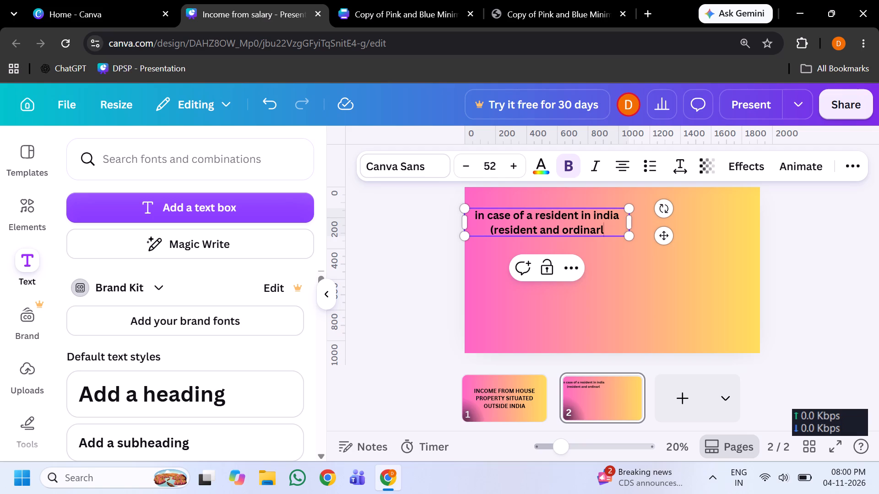
key(BackSpace)
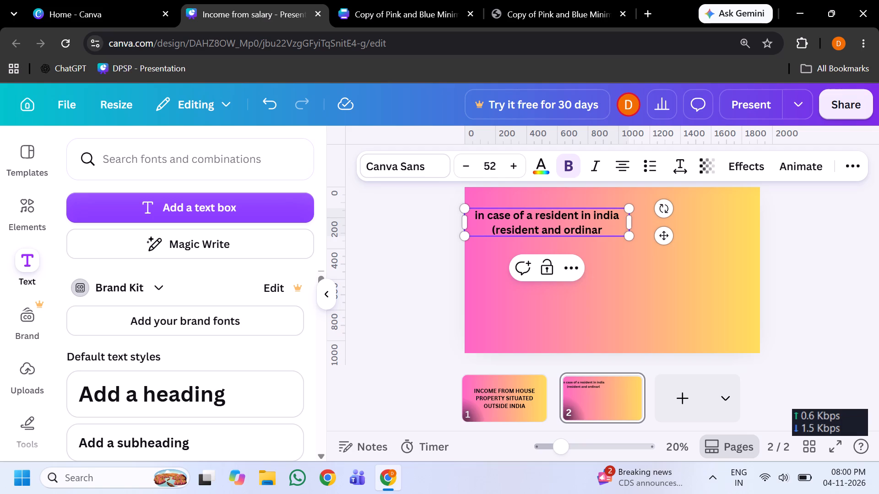
text(ily)
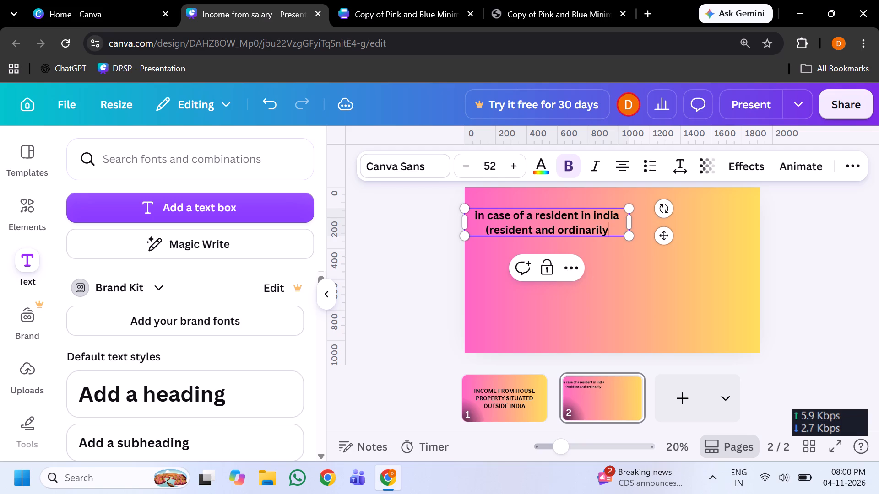
key(space)
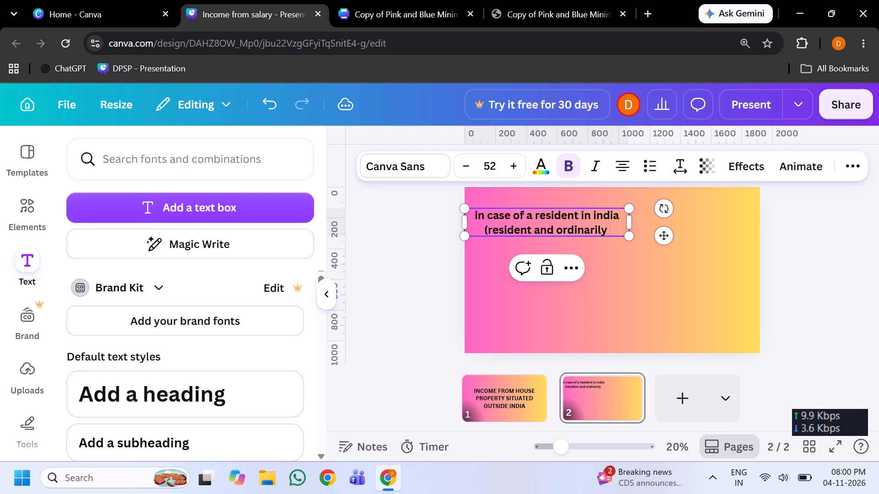
text(resident)
key(space)
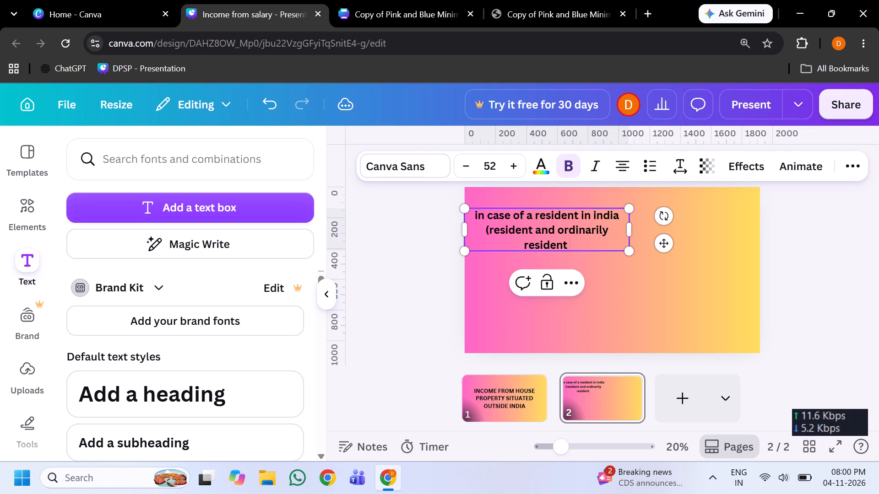
Complete the bracketed phrase with "in case of individuals and HUF", close the bracket and add a comma.
text(in case)
key(space)
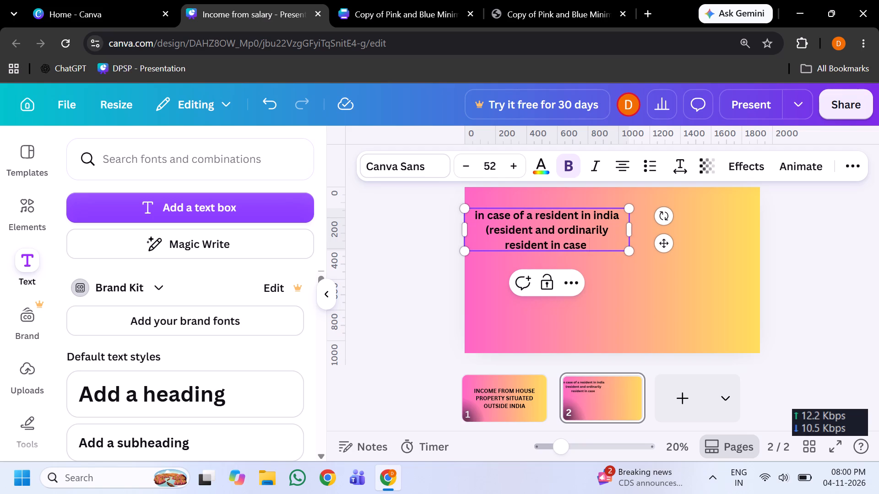
text(of)
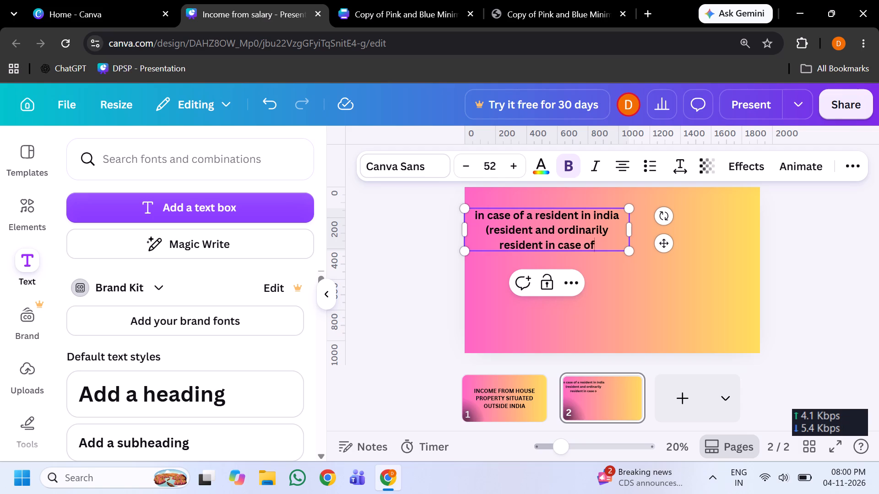
key(space)
text(individual)
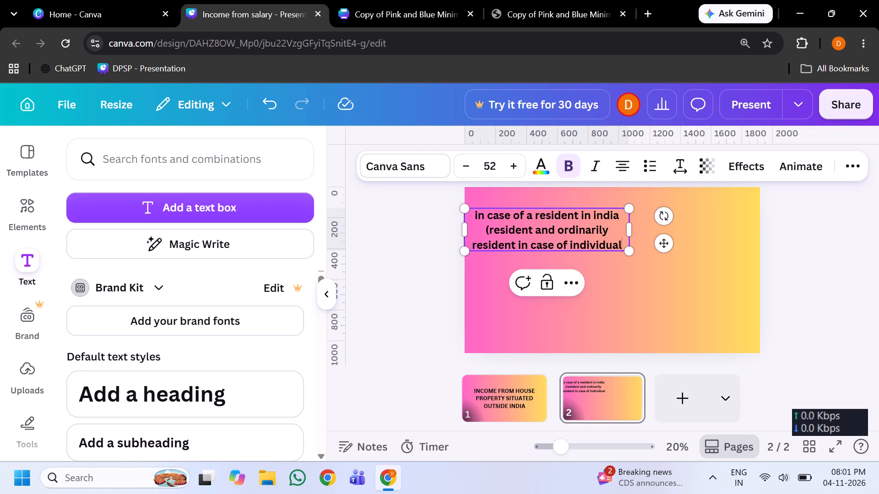
text(s and)
key(space)
text(HUF)
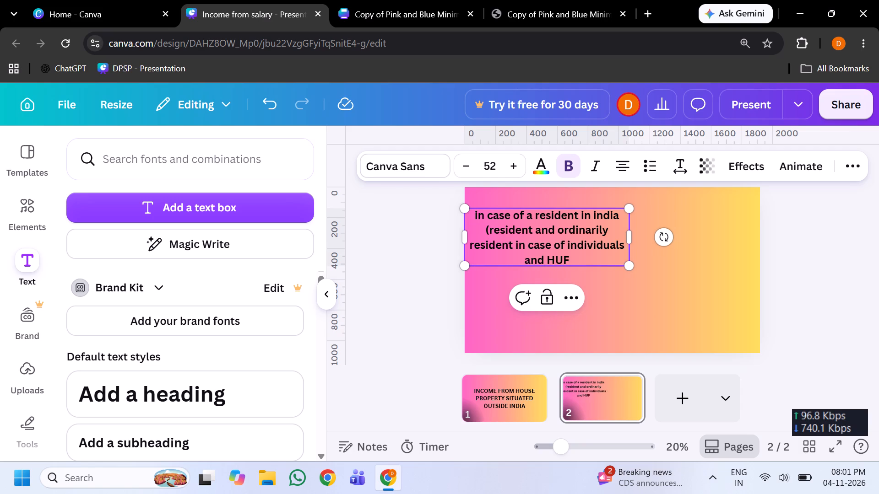
key(shift+parenright)
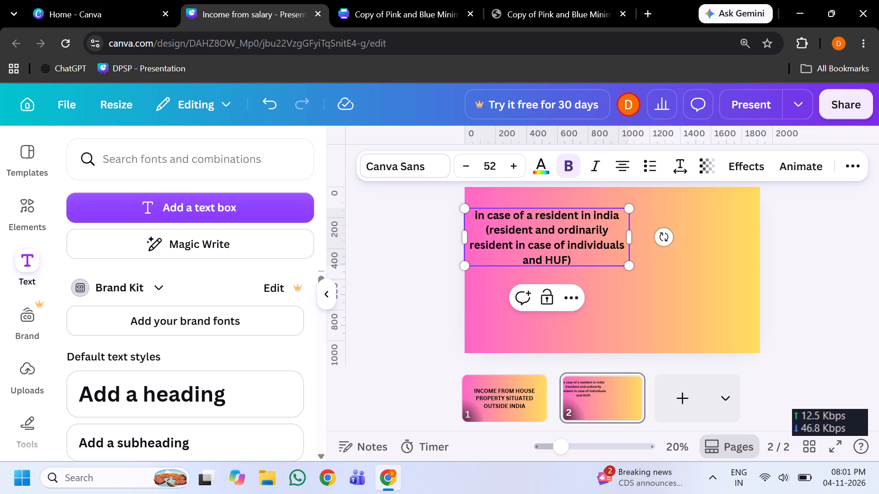
key(comma)
key(space)
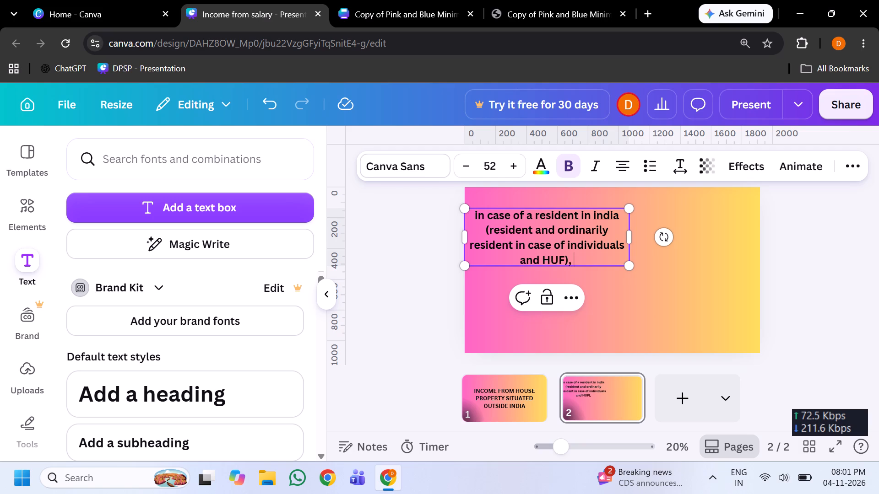
Continue the page 2 sentence after the bracketed phrase with "income from house property".
text(income)
key(space)
text(from)
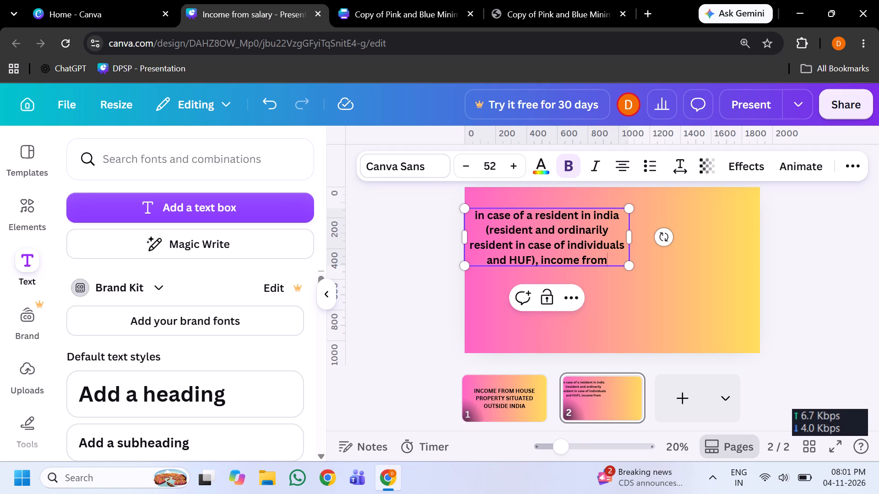
key(space)
text(h)
text(ouse)
key(space)
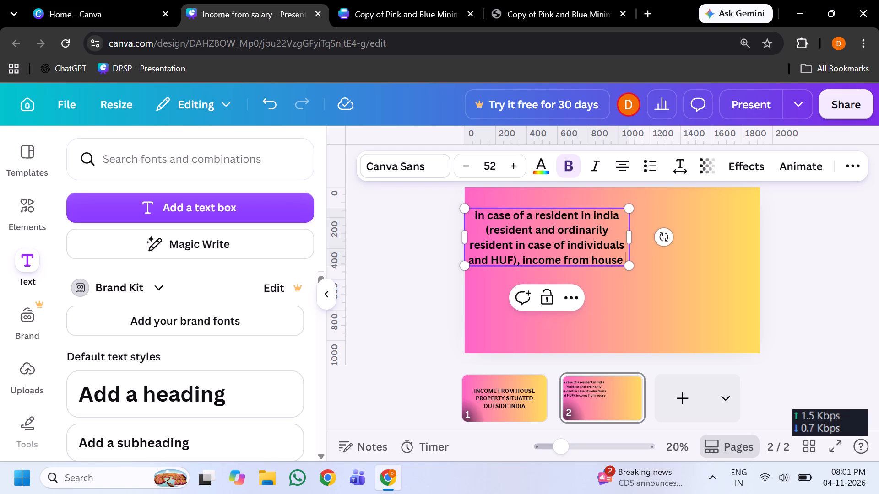
text(propr)
key(BackSpace)
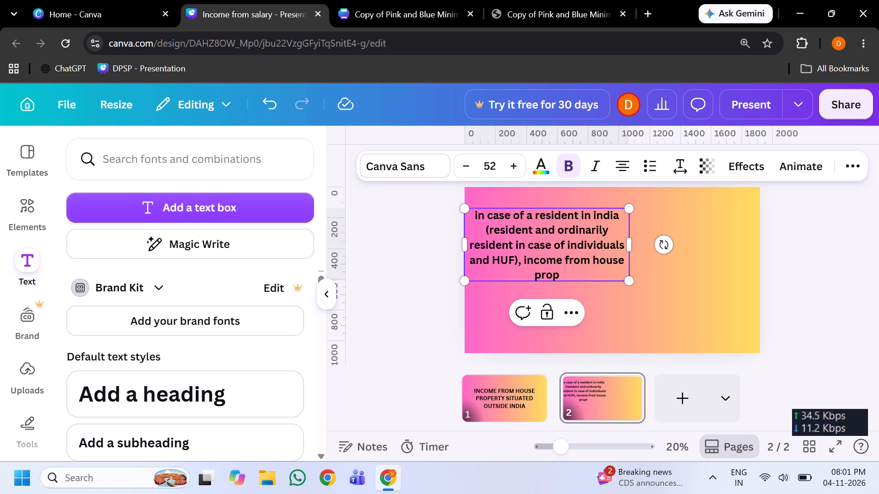
text(erty)
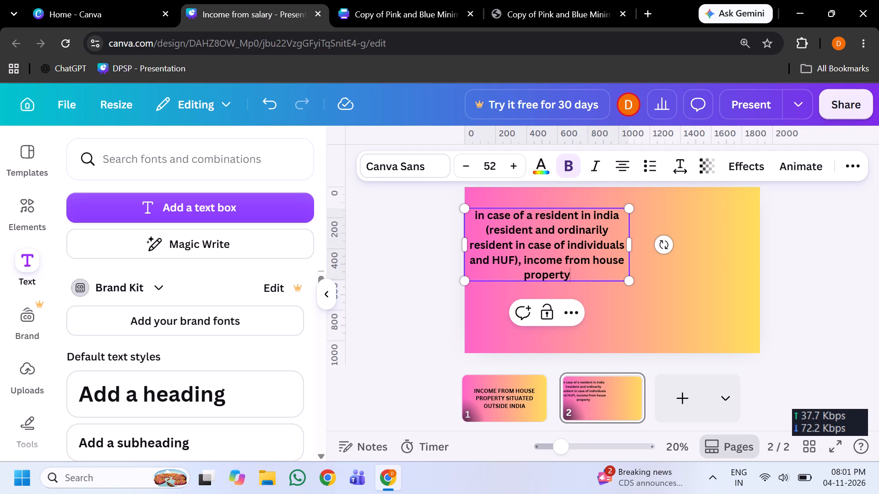
key(space)
text(situated)
key(space)
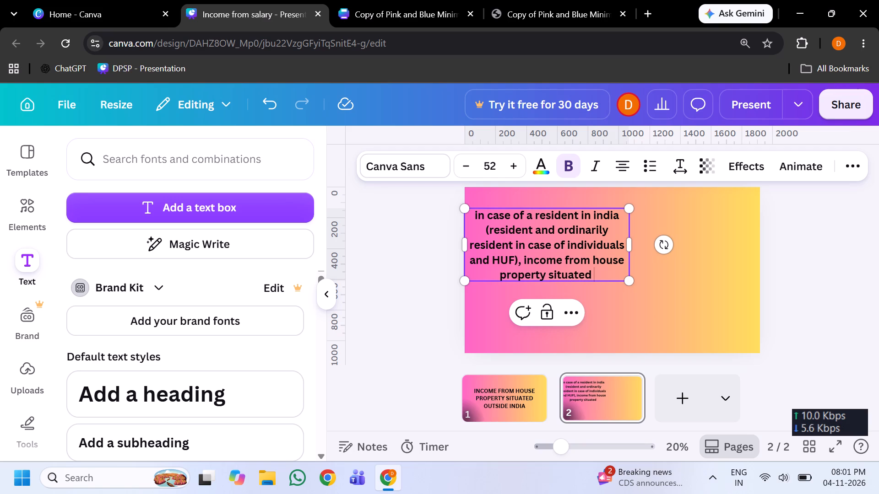
text(outside)
key(space)
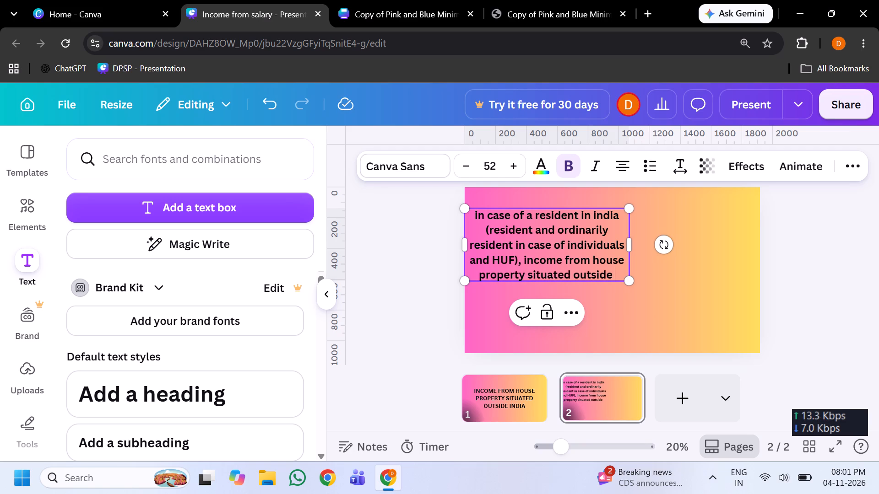
text(india)
key(space)
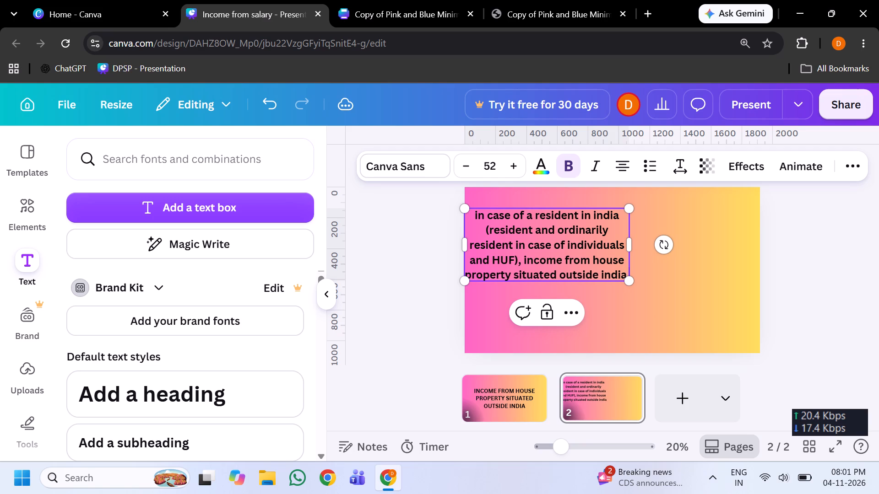
text(is)
key(space)
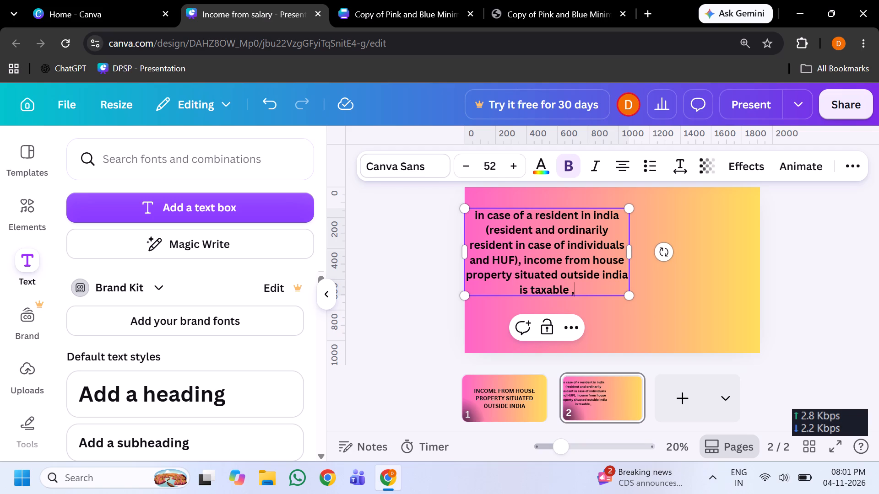
key(space)
text(wheather)
key(space)
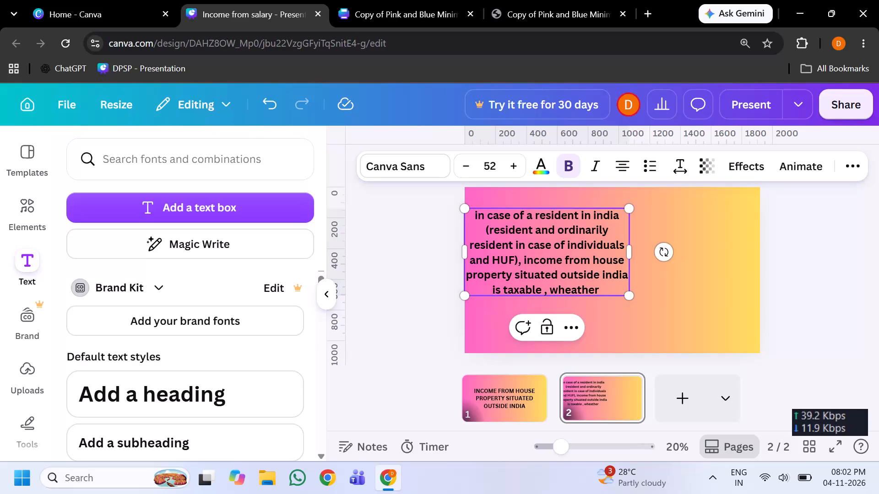
text(such income)
key(space)
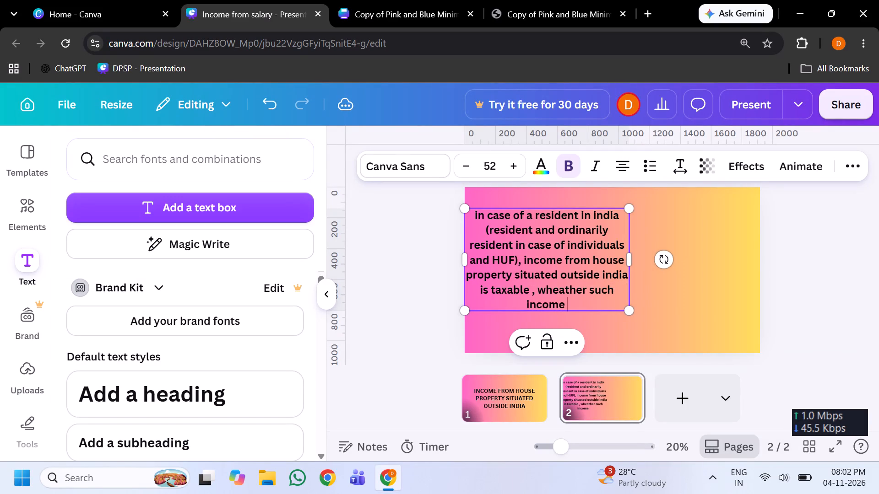
text(is b)
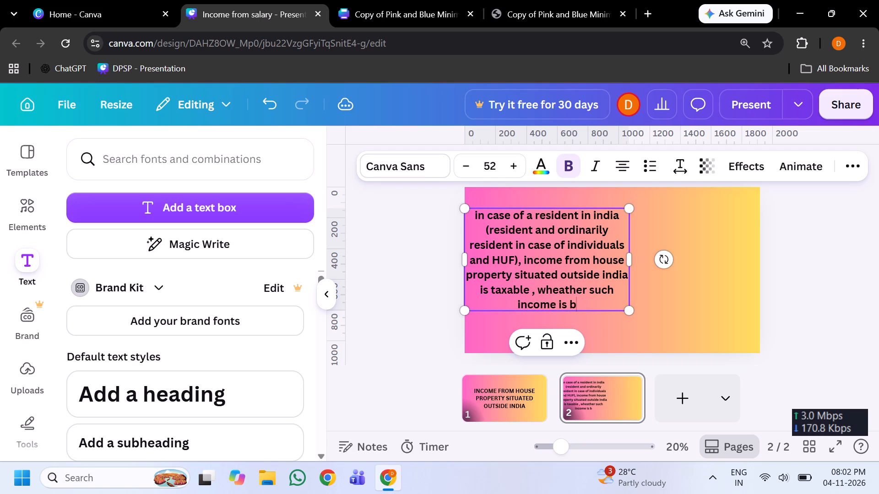
text(rought)
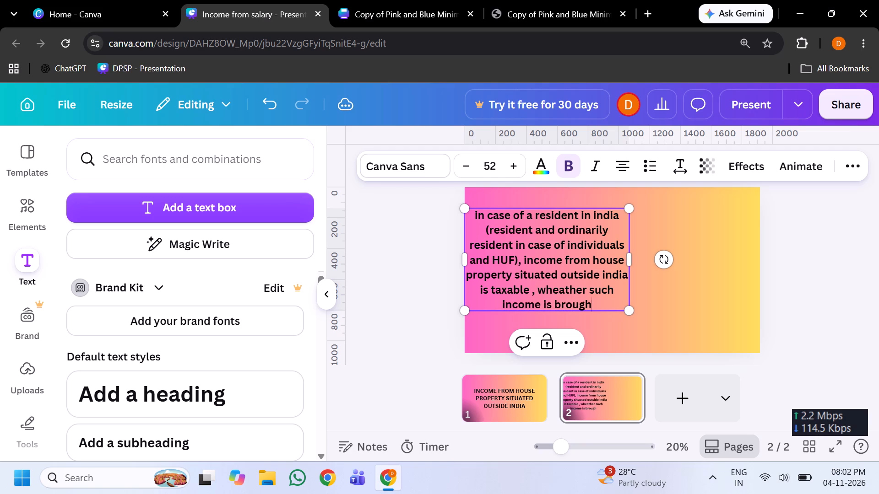
key(space)
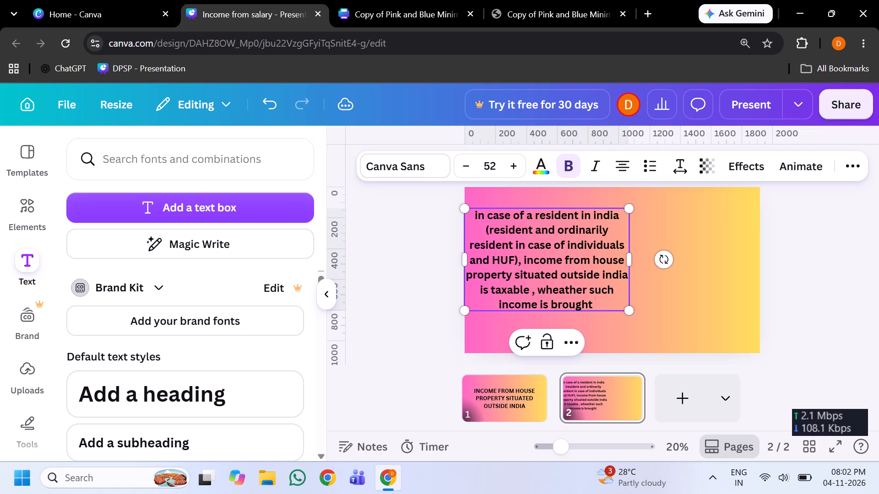
text(into)
key(space)
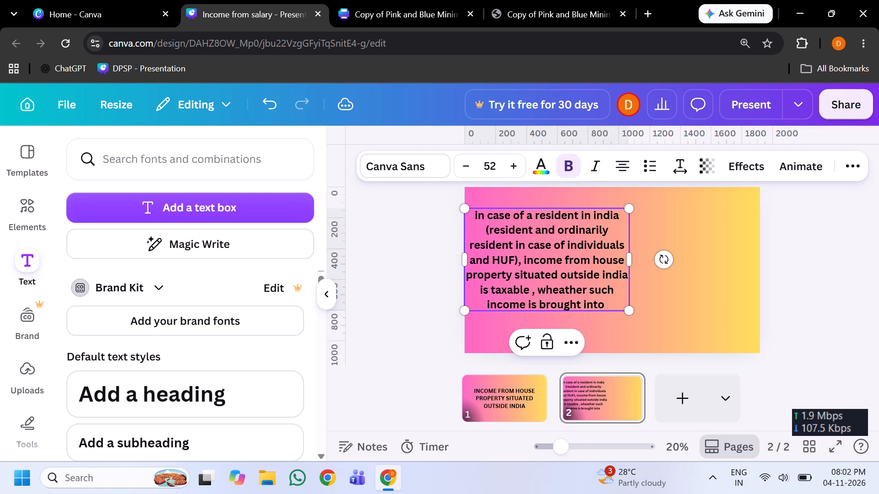
text(india)
key(space)
text(or not)
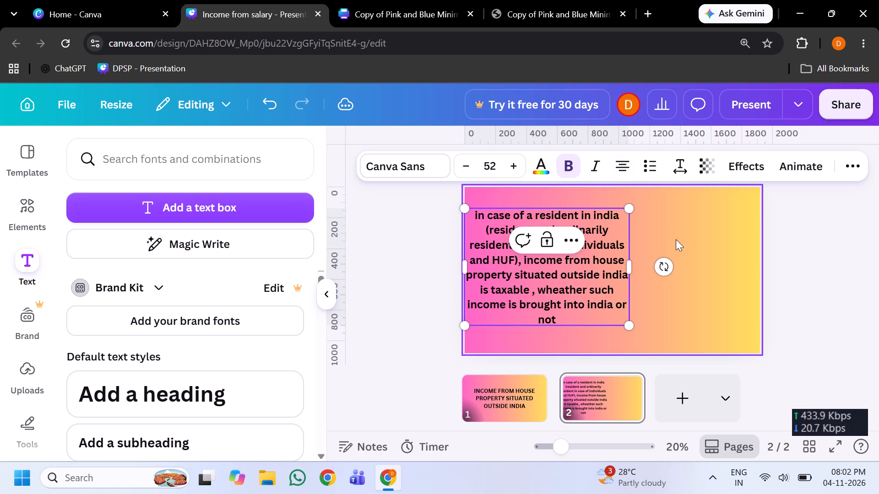
key(period)
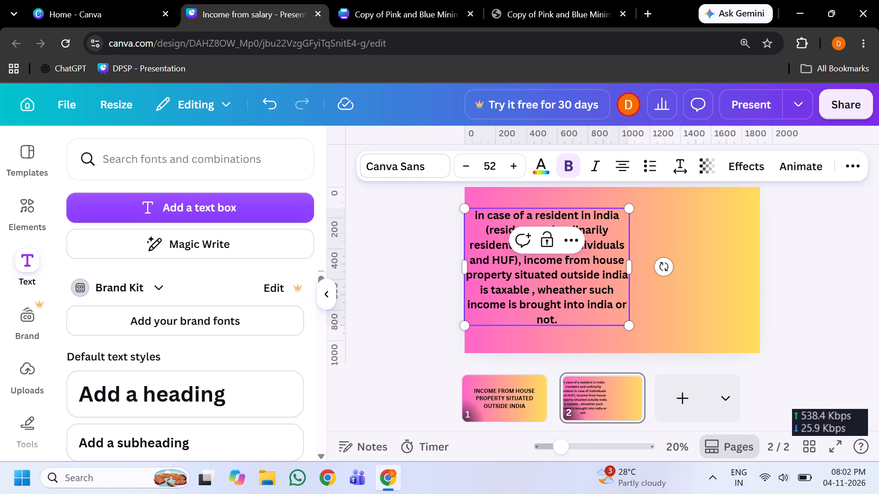
Widen the page 2 text box so the sentence spans the full page width.
drag(632, 265, 643, 263)
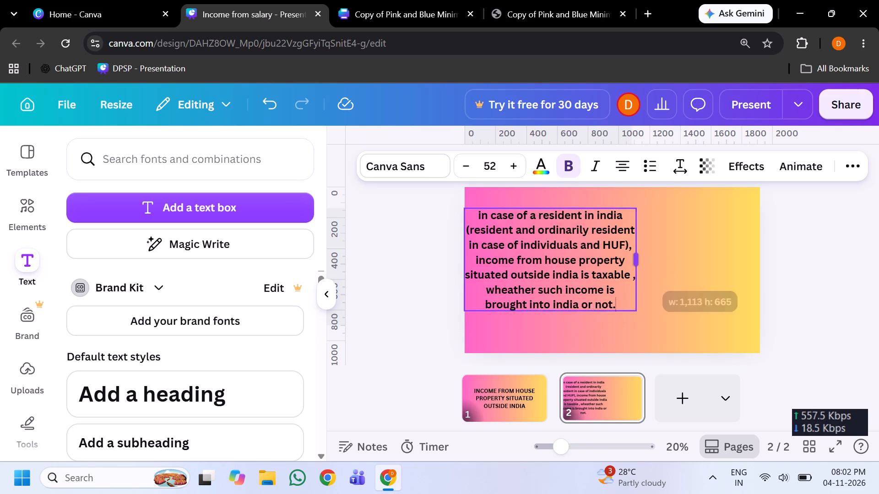
drag(643, 263, 770, 283)
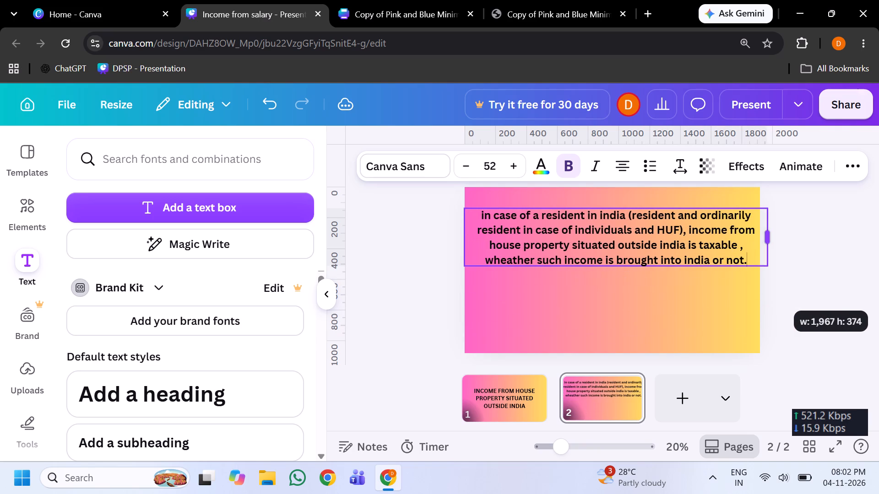
drag(770, 283, 763, 284)
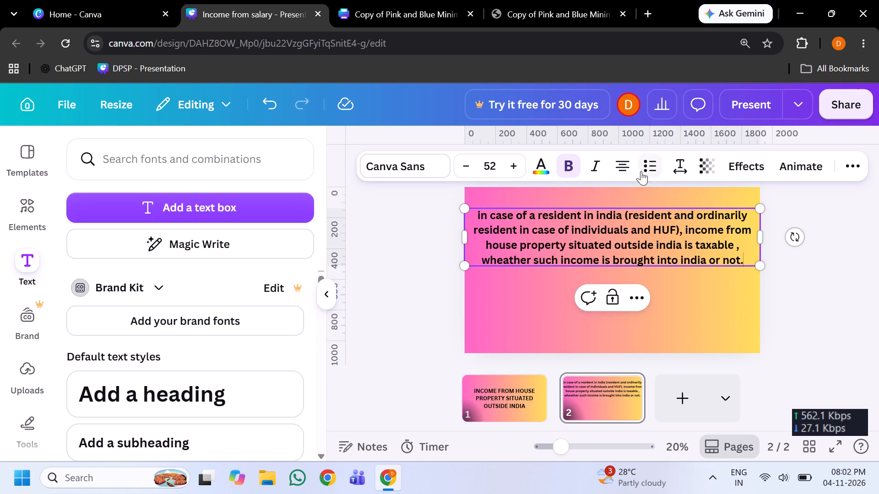
Format the page 2 sentence as a bulleted list item.
click(653, 165)
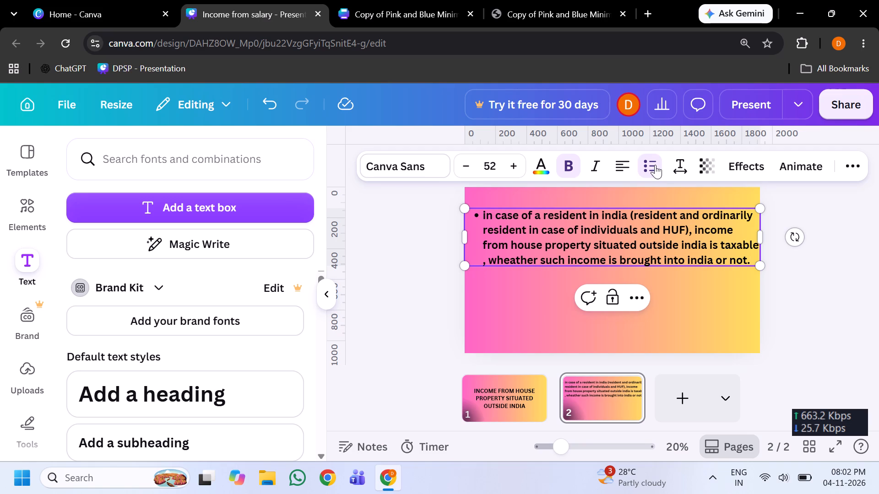
Start a second bullet on page 2 with "In case of a non-resident".
key(Return)
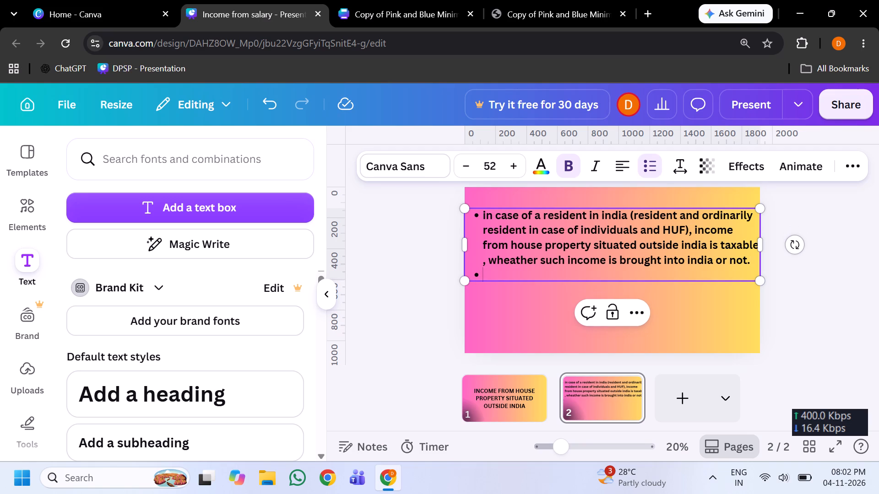
text(In case of)
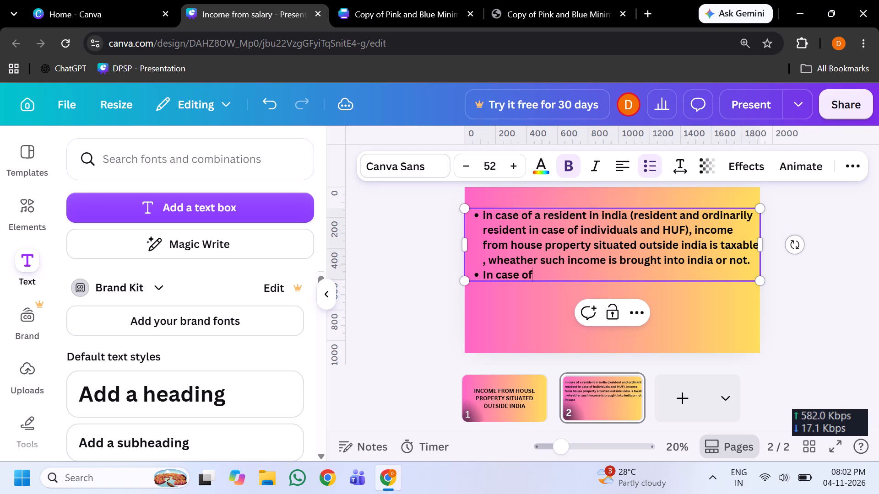
key(space)
text(a)
key(space)
text(non-)
text(re)
text(sident)
key(space)
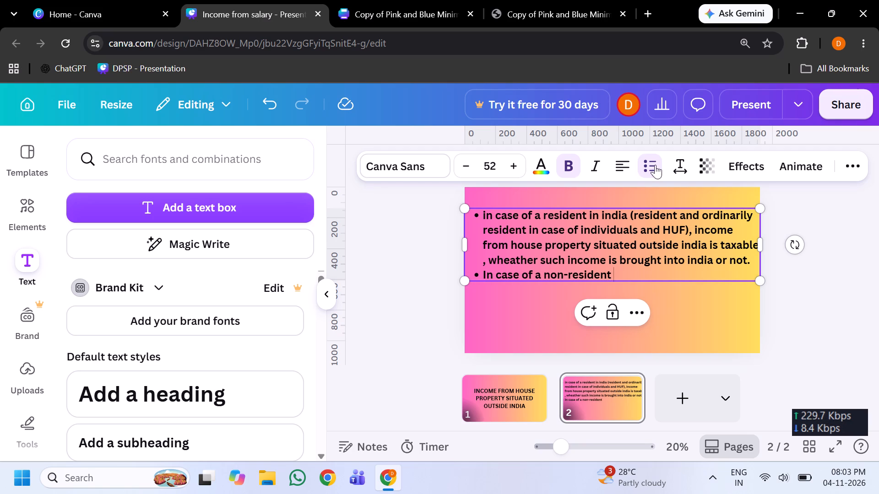
Continue the second bullet with "but ordinerily resident in india".
text(but o)
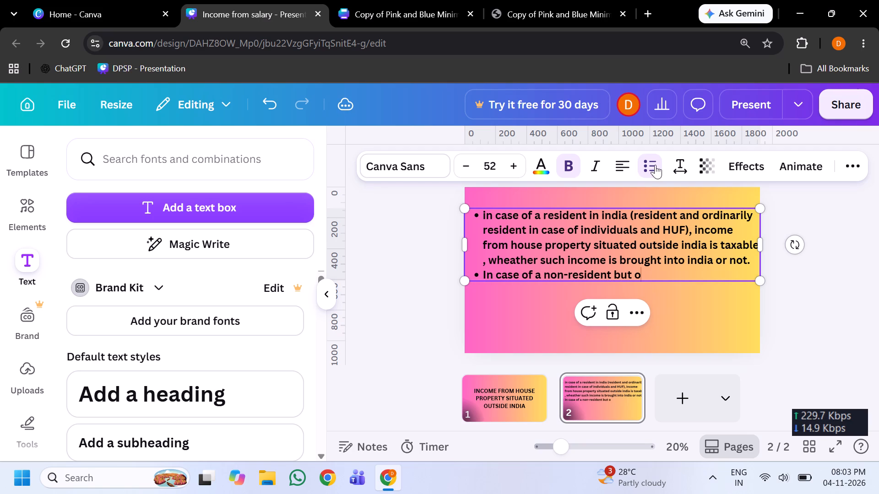
key(r)
text(di)
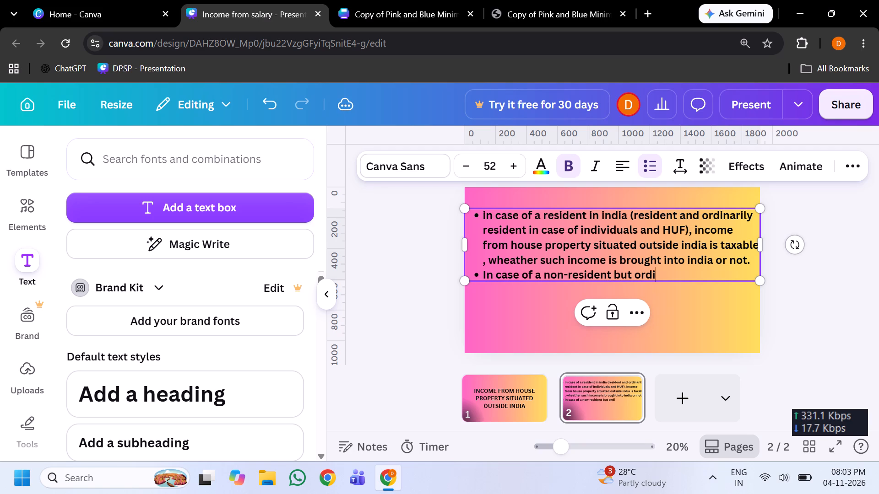
text(nerily)
key(space)
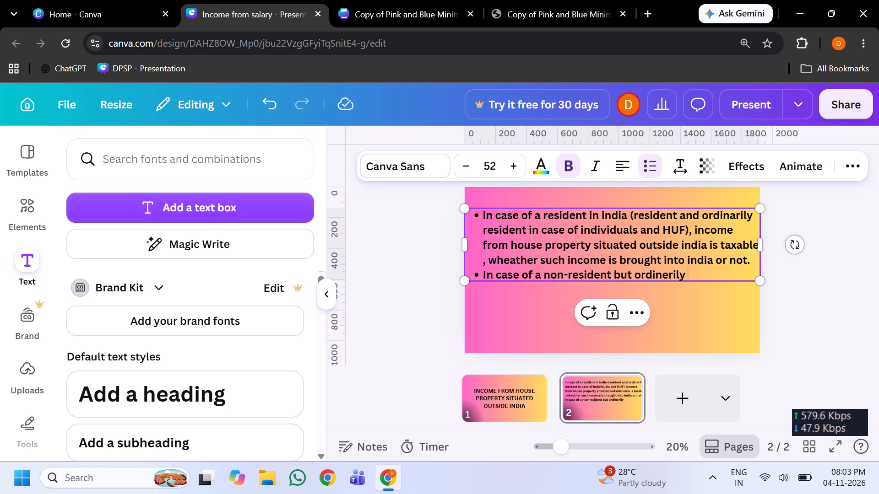
text(resident)
key(space)
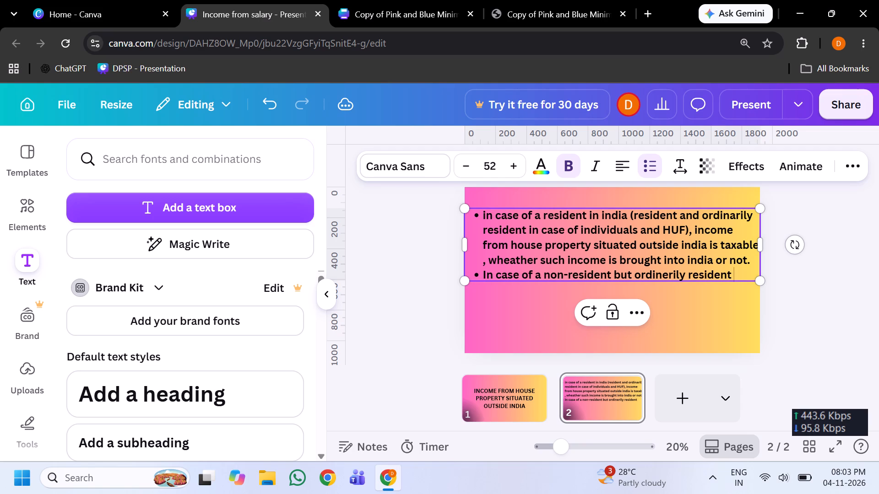
text(in india)
key(space)
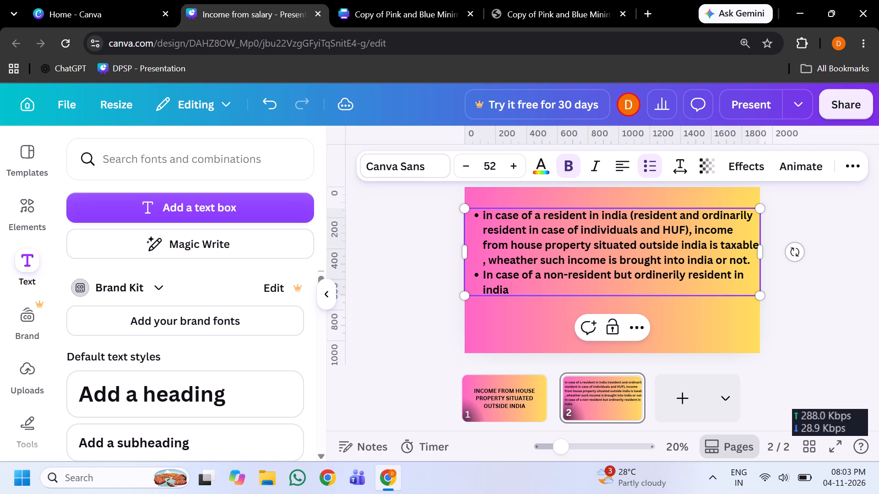
Add a comma after "india" in the second bullet and continue it with "income from house property".
key(comma)
key(space)
text(in)
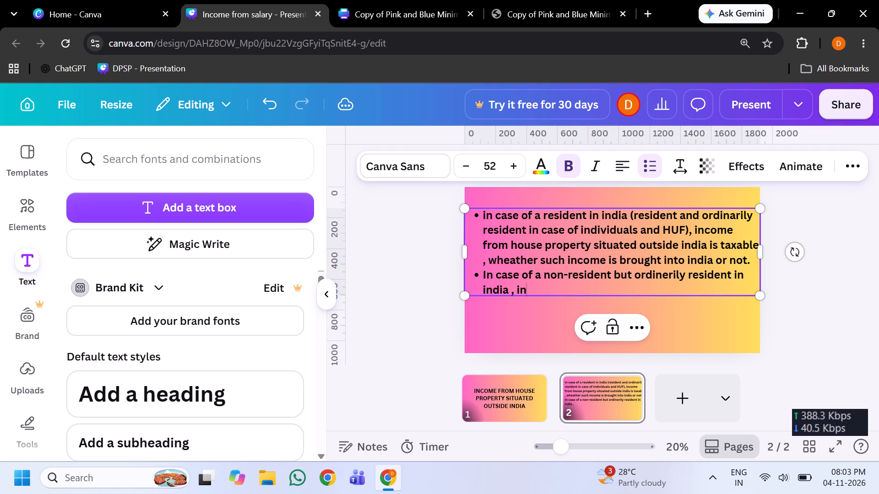
text(come)
key(space)
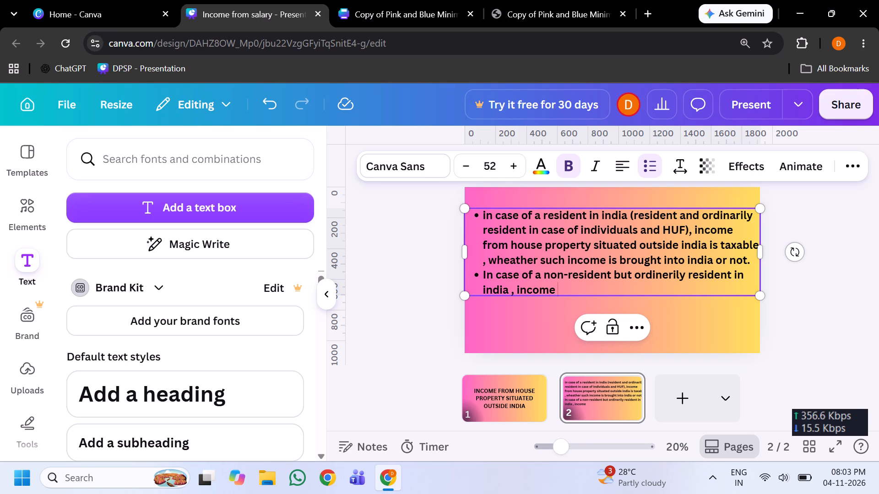
text(from)
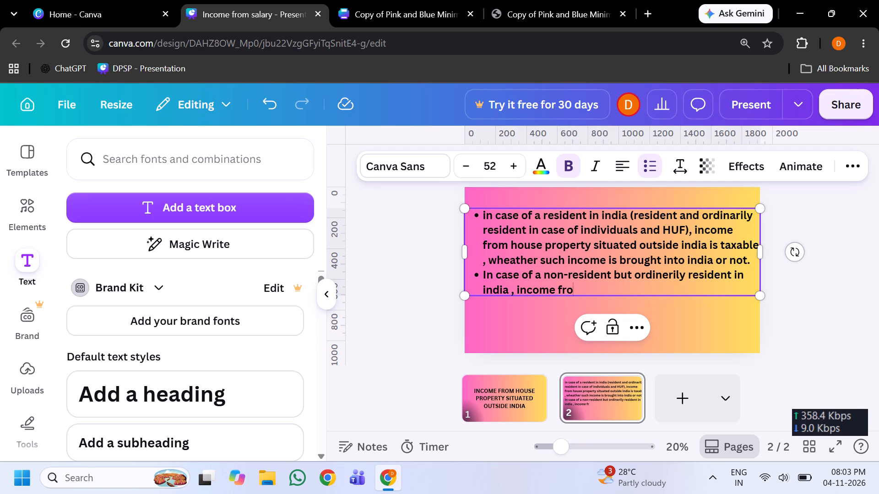
key(space)
text(house)
key(space)
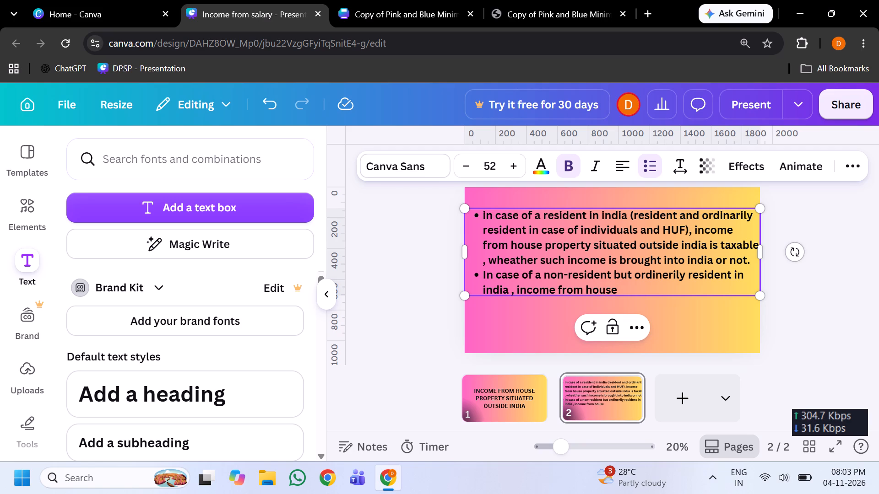
text(propr)
key(e)
key(BackSpace)
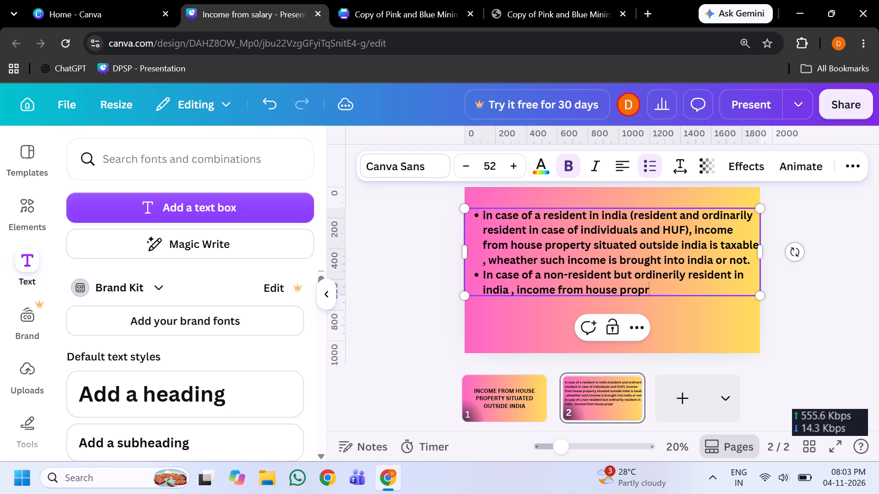
key(BackSpace)
text(er)
text(ty)
key(space)
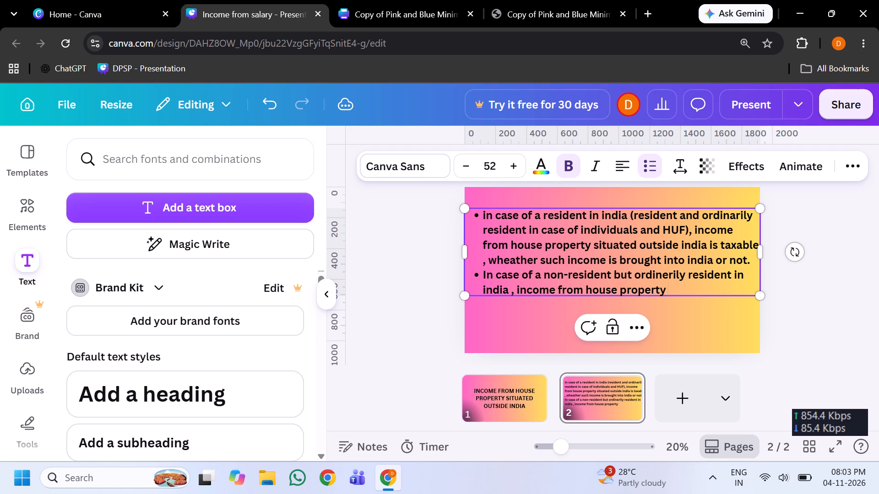
Extend the second bullet with "situated outside India".
text(situated)
key(space)
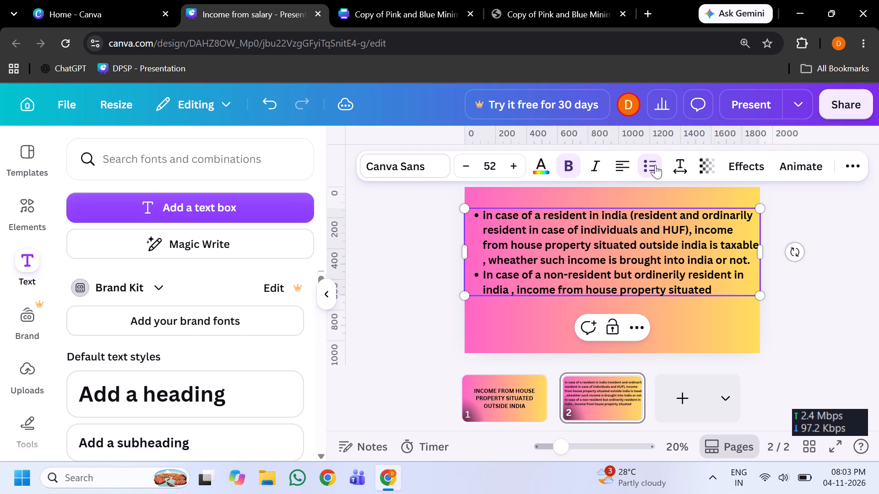
text(outside)
key(space)
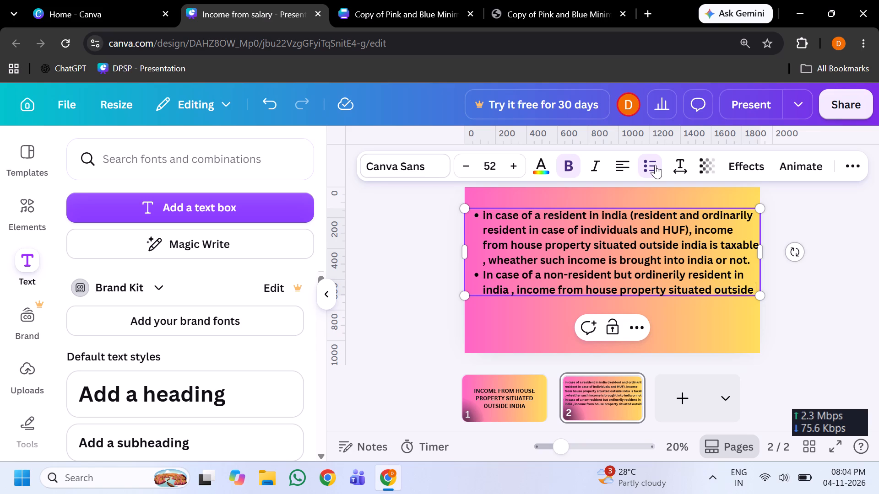
text(Ind)
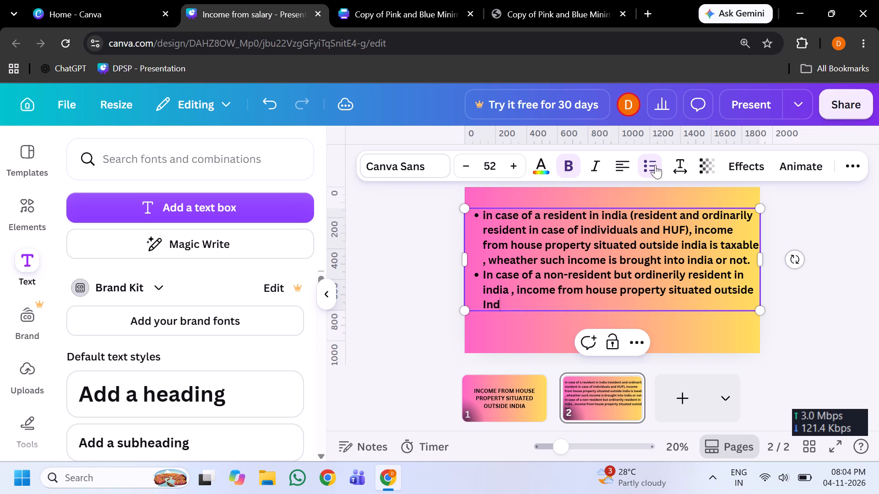
text(ia)
key(space)
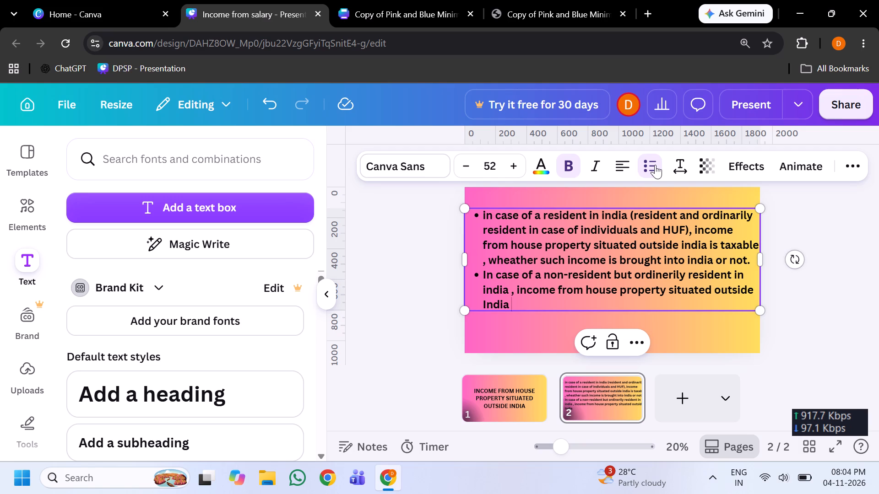
Finish the second bullet with "is taxable only if it is received in India.".
text(is taxable)
key(space)
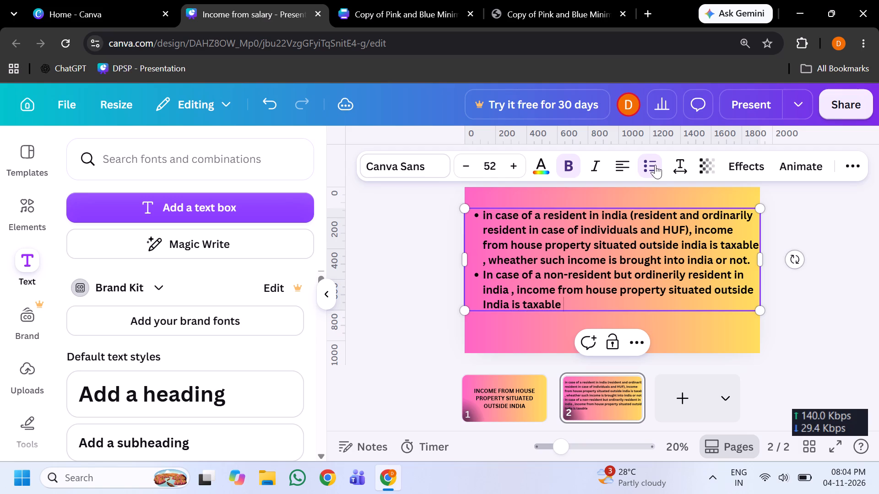
text(only)
key(space)
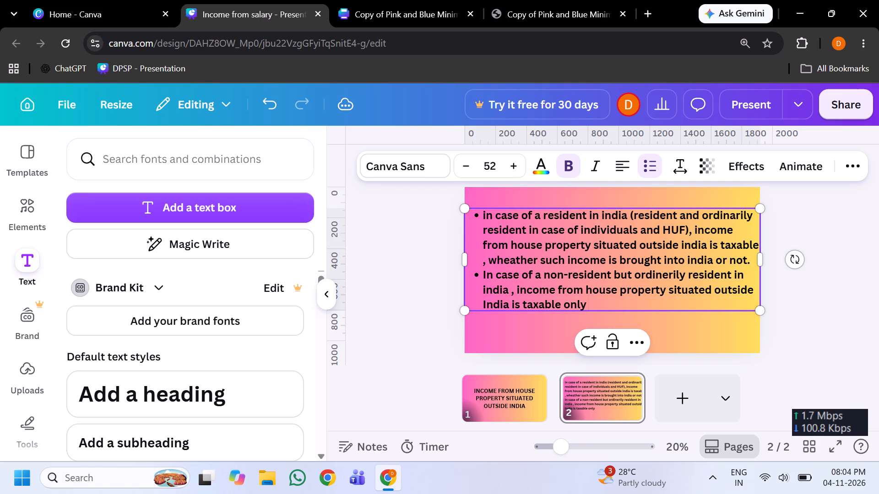
text(if it)
key(space)
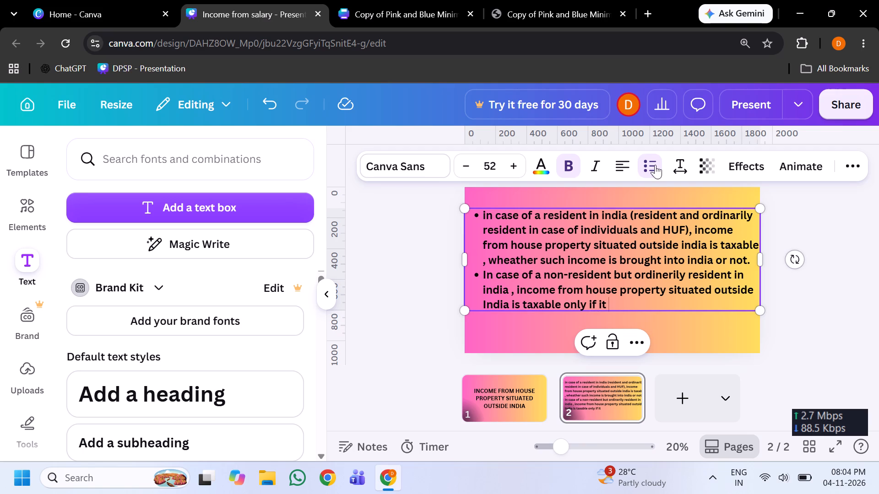
text(is)
key(space)
text(received)
key(space)
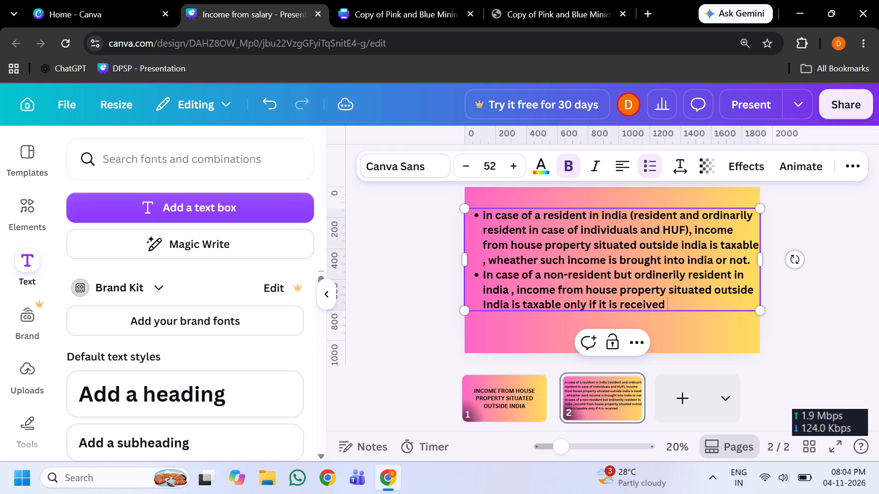
text(in)
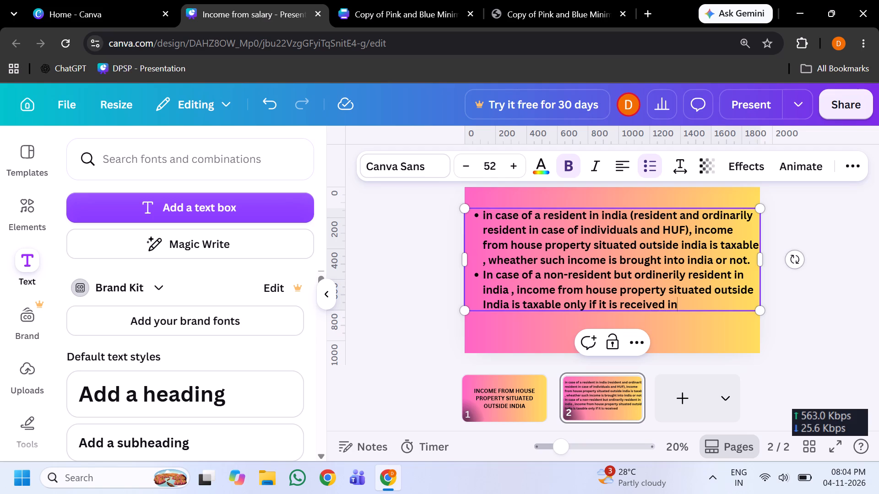
key(space)
key(shift+i)
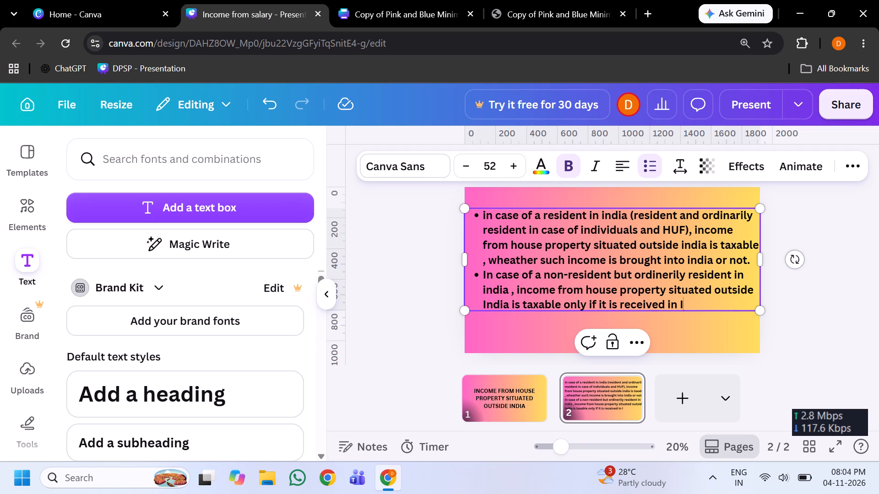
text(ndia)
key(period)
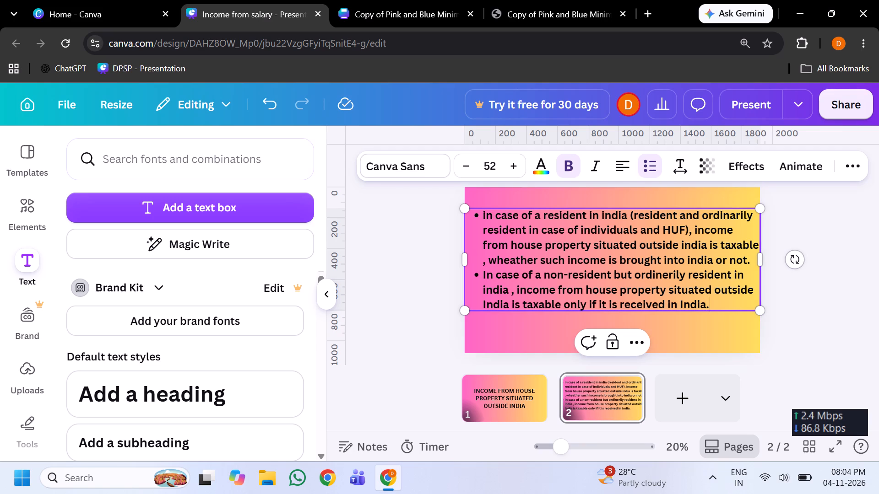
Add a blank third page with the same gradient background after page 2.
click(676, 411)
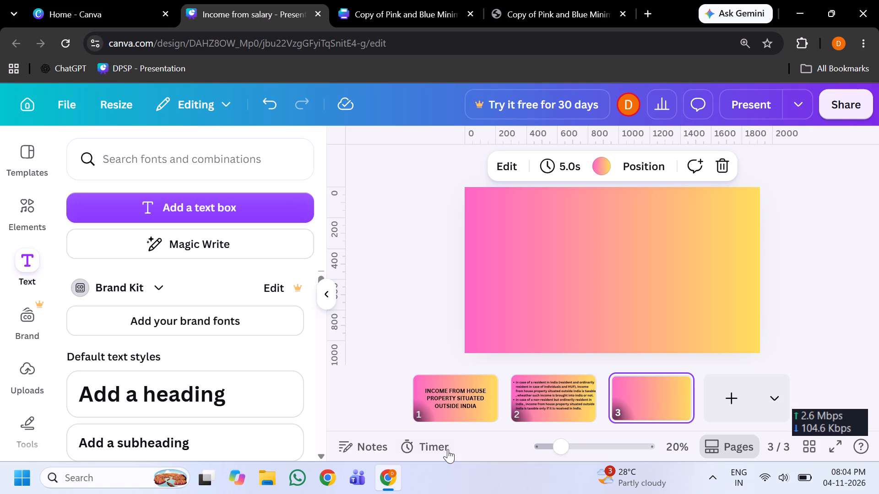
Add a heading text box in the middle of page 3 and begin it with "DETERMINATION".
drag(197, 395, 666, 277)
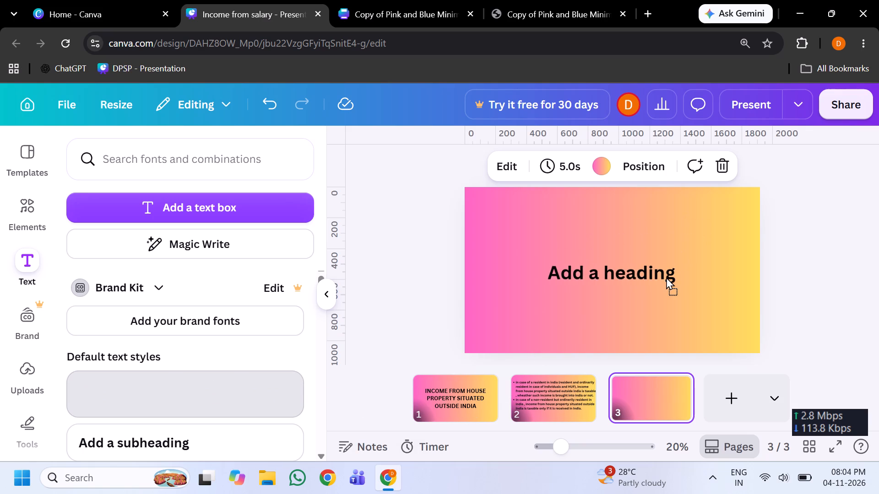
drag(666, 277, 660, 275)
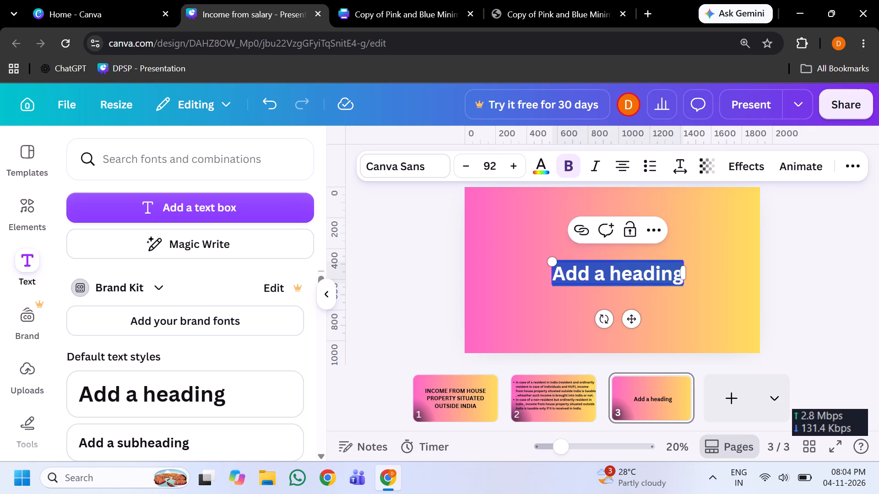
text(DETER)
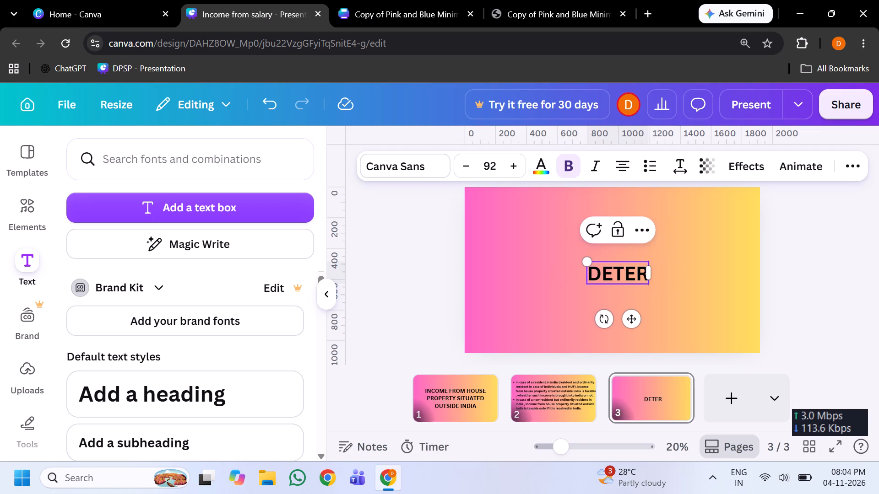
text(,IMAT)
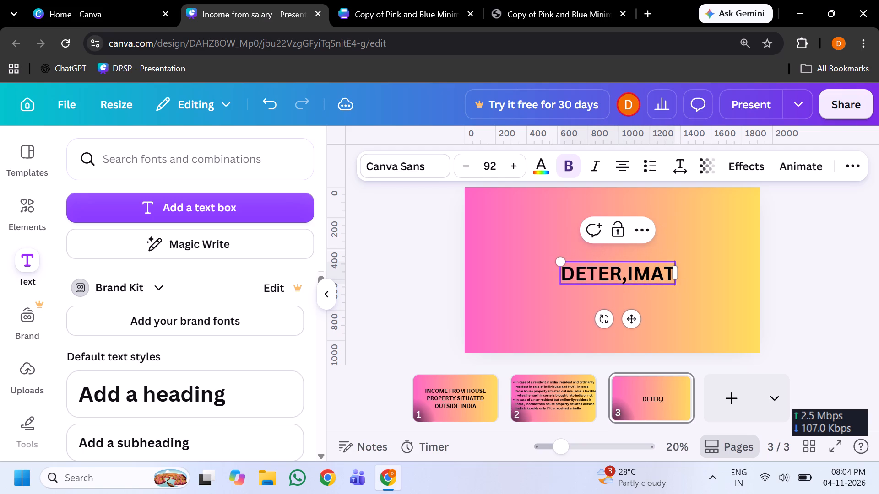
text(ION)
key(space)
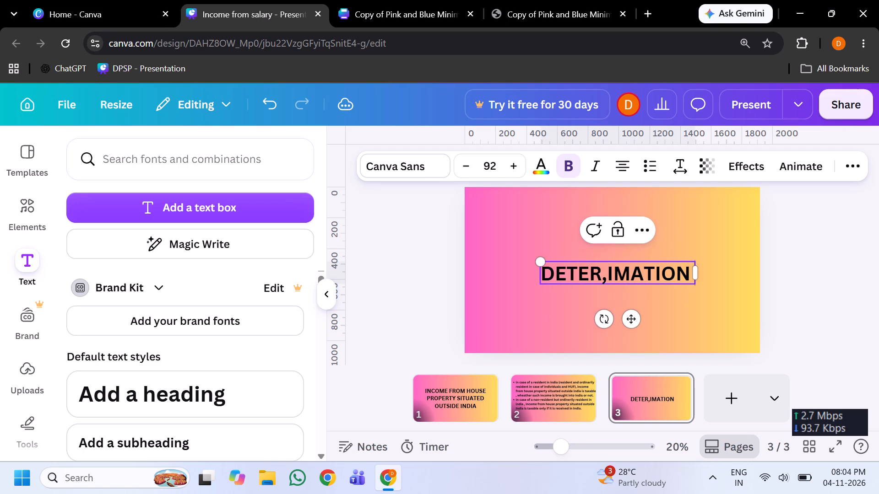
key(BackSpace)
key(BackSpace)
key(BackSpace)
key(BackSpace)
key(BackSpace)
key(BackSpace)
key(BackSpace)
key(BackSpace)
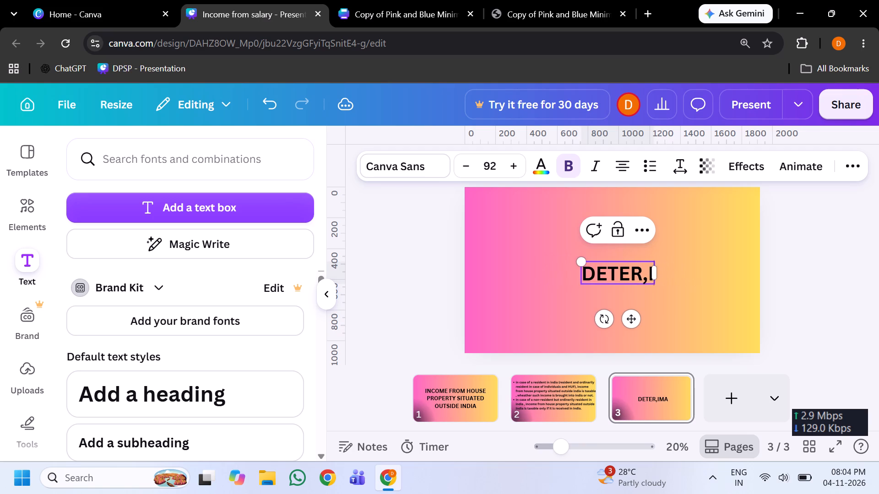
key(BackSpace)
key(comma)
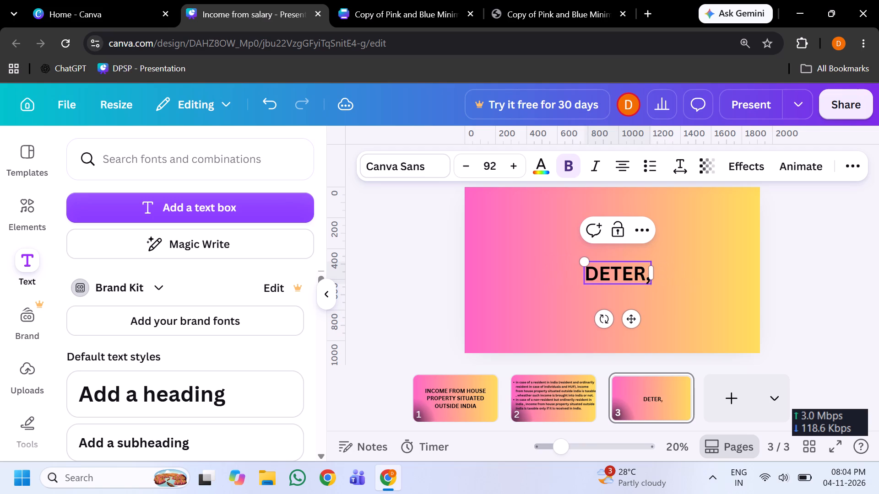
key(BackSpace)
text(MIN)
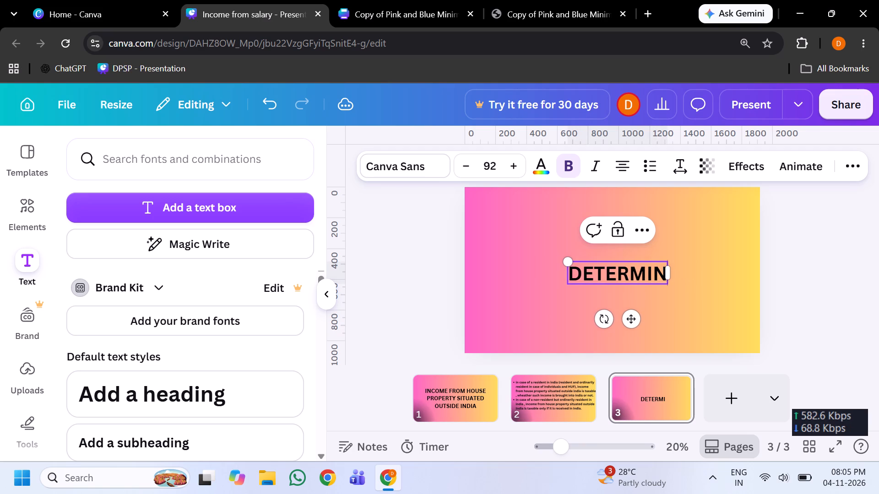
text(ATION)
key(space)
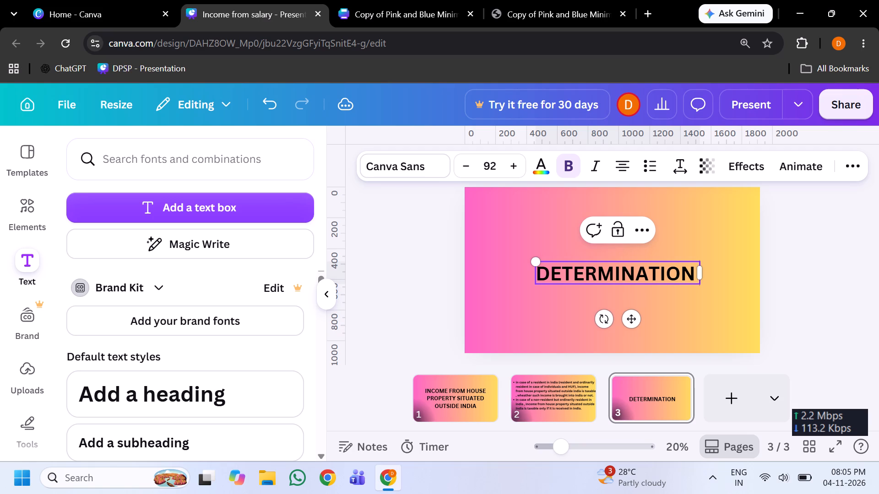
Continue the page 3 heading with "OF ANNUAL VALUE [SECTION 23]".
text(OF ANNUA)
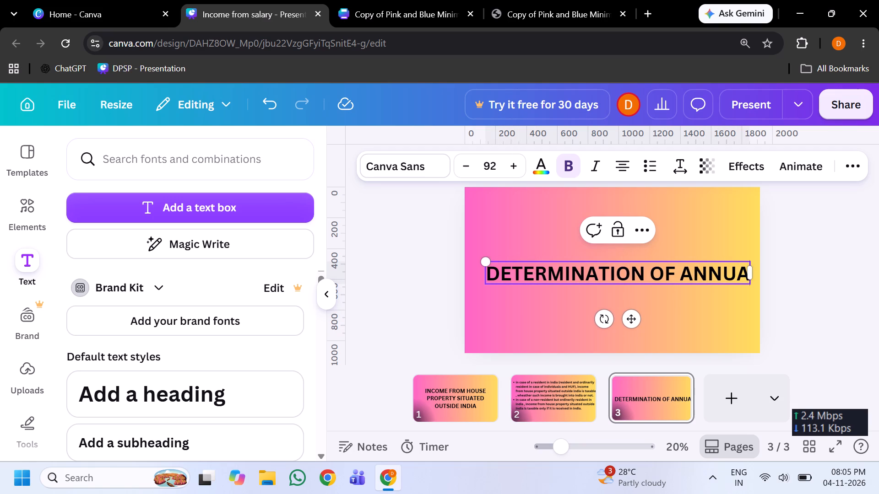
text(L)
key(space)
text(VALUE)
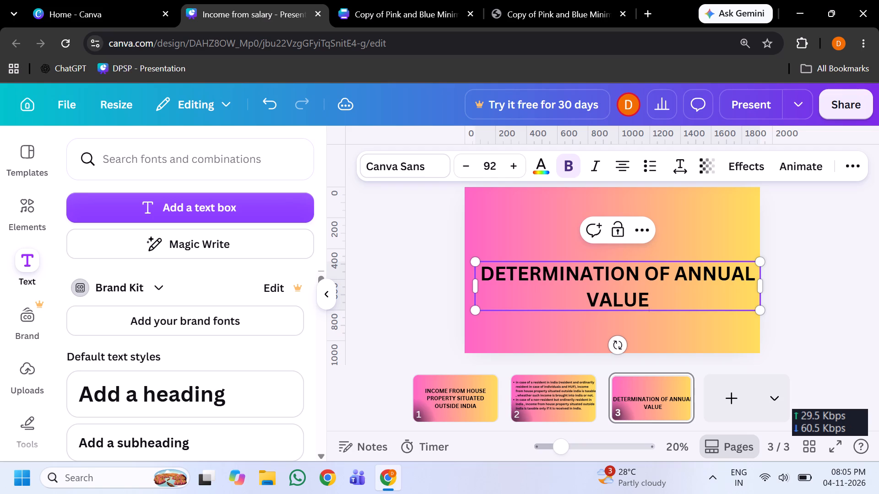
key(space)
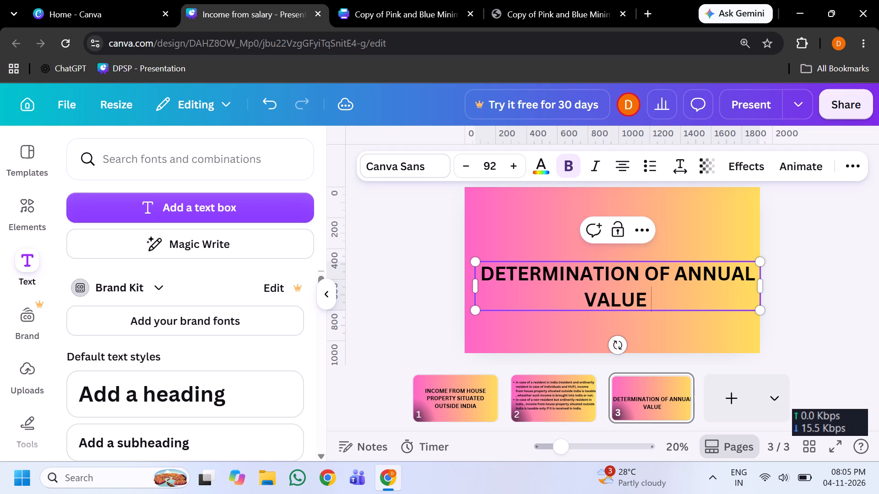
key(shift+braceleft)
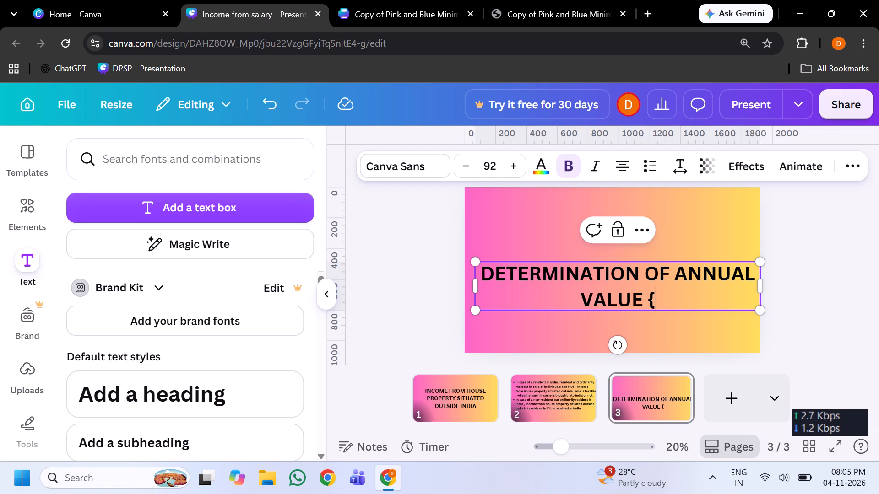
key(BackSpace)
key(bracketleft)
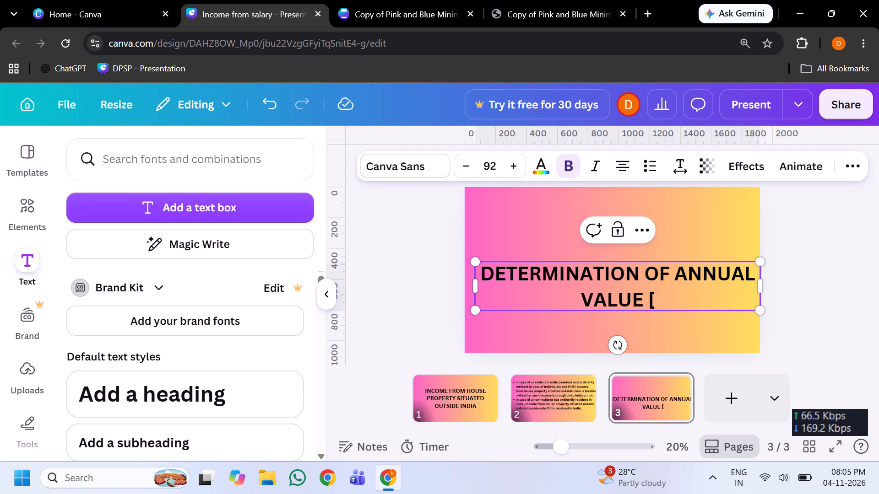
text(SECT)
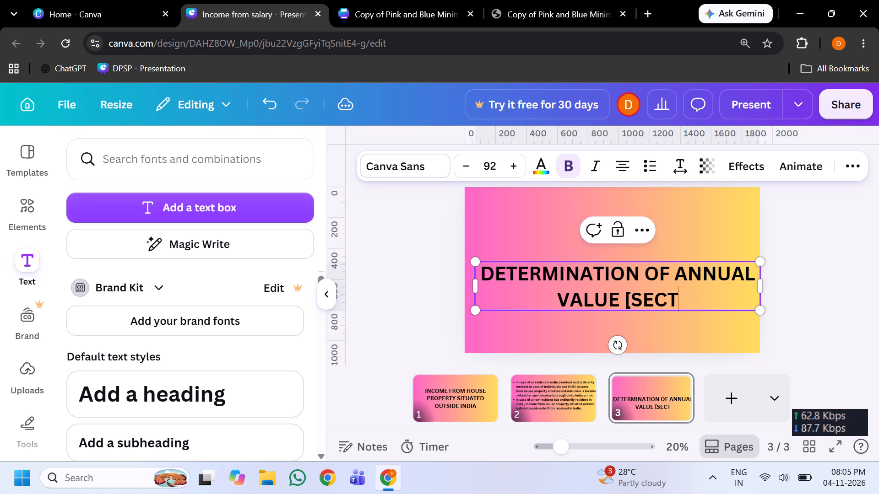
text(IO)
key(n)
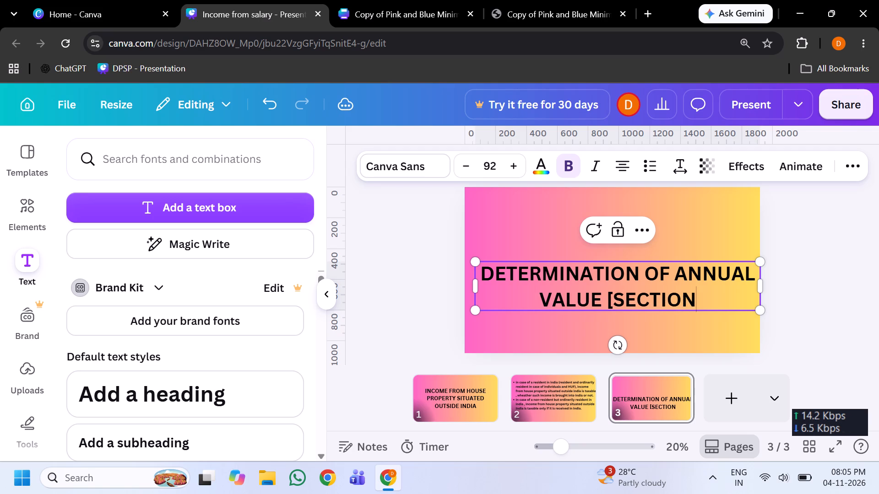
key(space)
text(23)
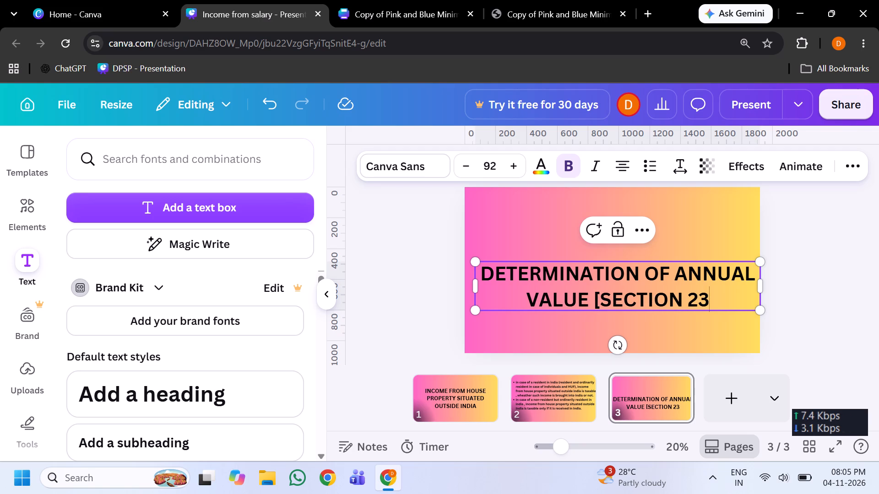
key(bracketright)
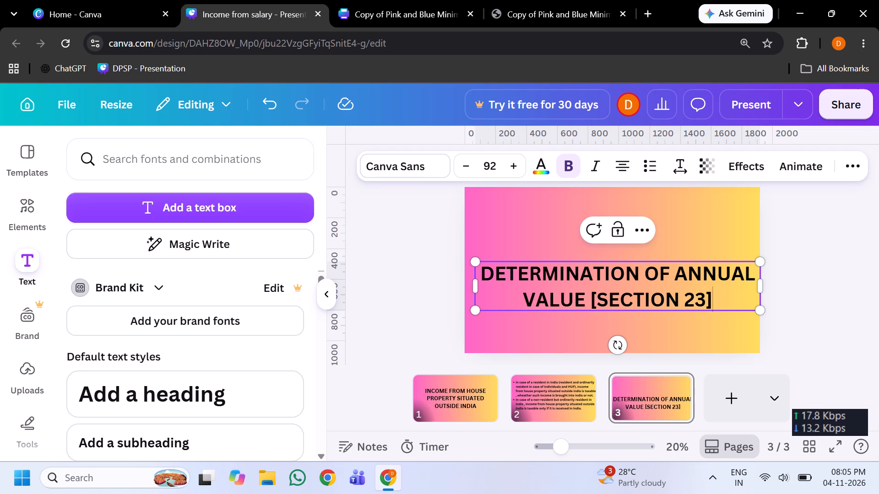
Centre the heading horizontally and vertically on page 3.
click(791, 317)
drag(647, 298, 645, 297)
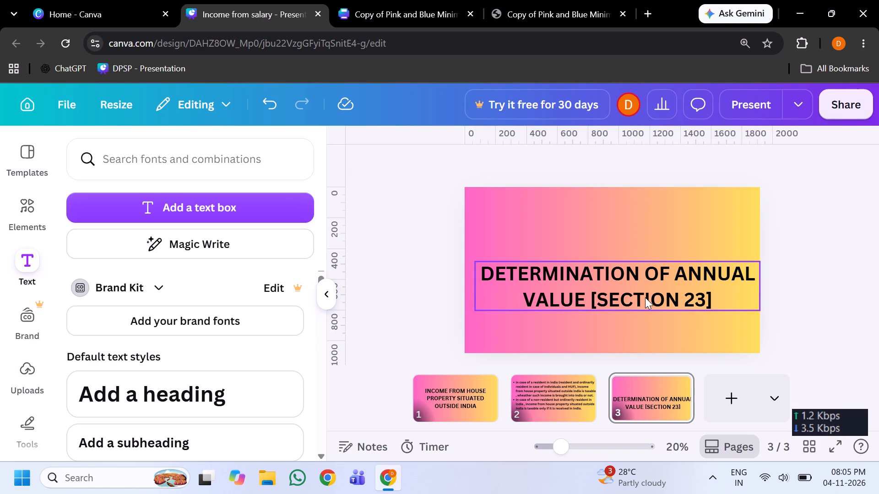
drag(645, 297, 643, 282)
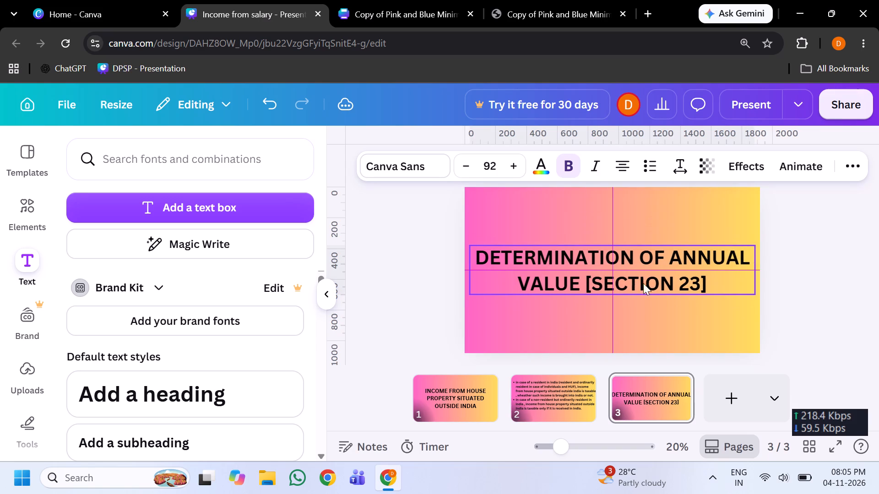
click(803, 317)
Add a blank fourth page with the same gradient background after page 3.
click(745, 404)
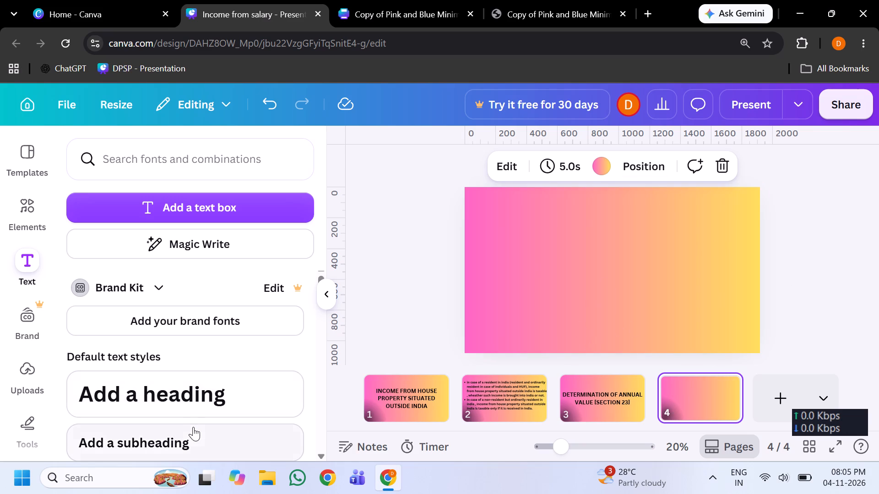
Place a subheading text box in the upper middle of page 4 and format it as a bulleted list.
drag(191, 434, 646, 242)
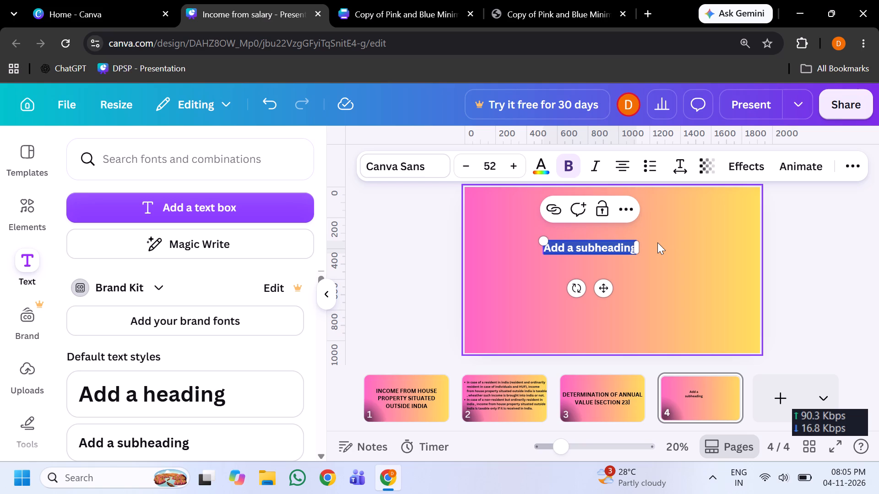
click(652, 163)
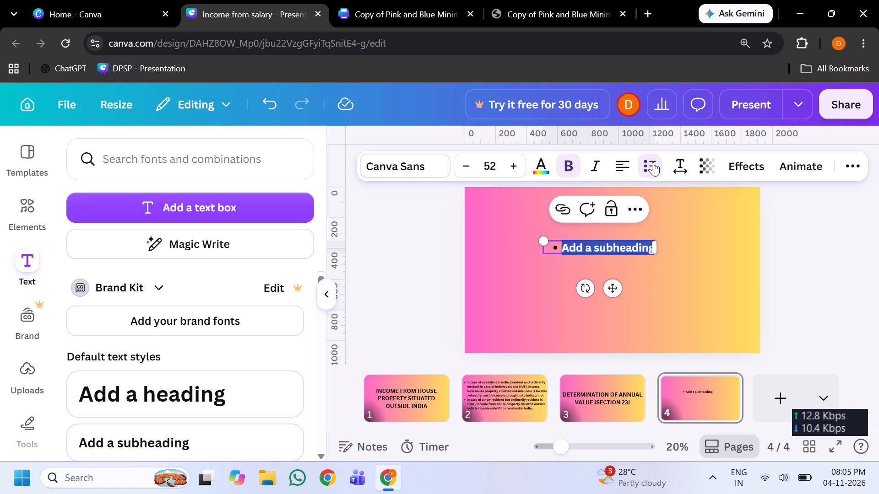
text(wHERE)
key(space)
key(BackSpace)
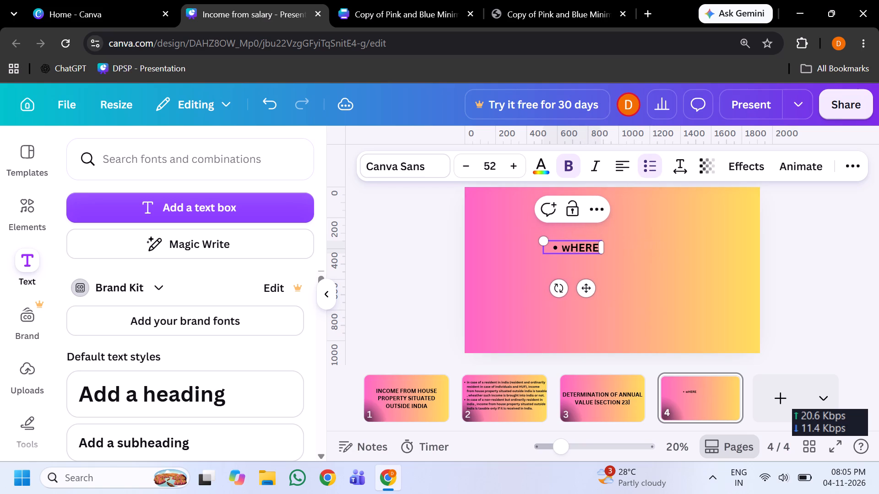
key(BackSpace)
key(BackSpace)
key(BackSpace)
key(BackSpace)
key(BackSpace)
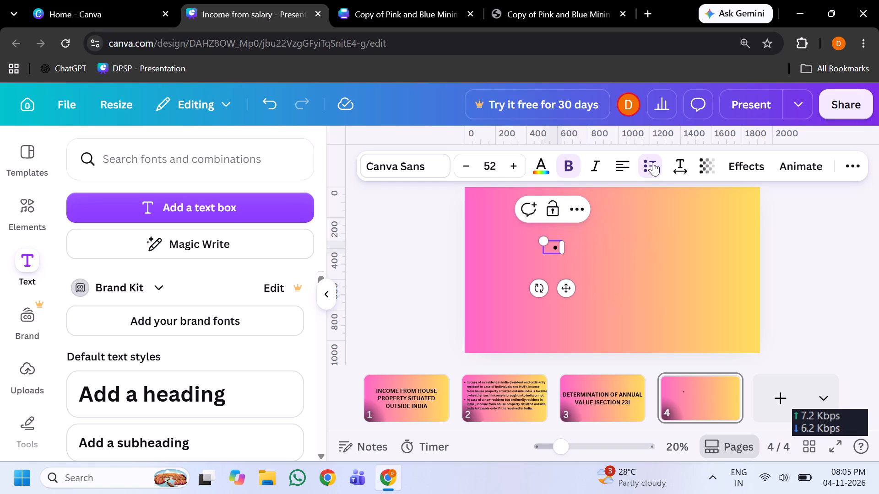
Begin the first bullet on page 4 with "Where the property".
text(Where)
key(space)
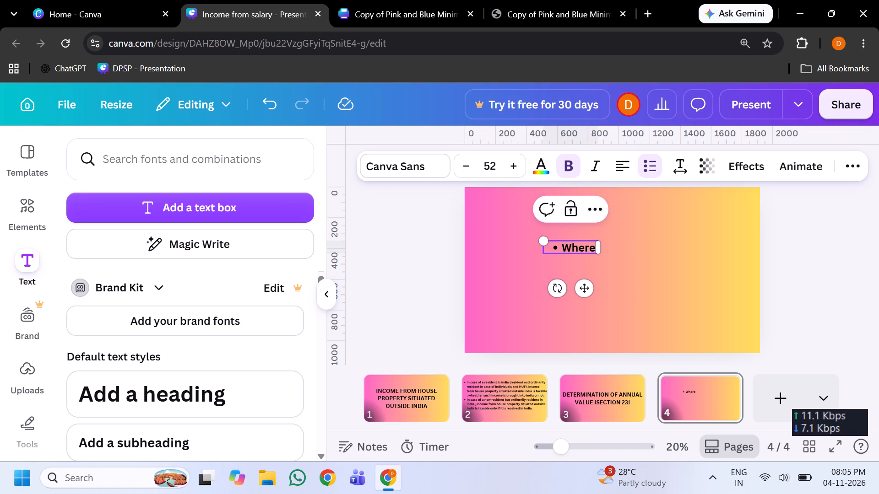
text(the)
key(space)
text(propr)
key(BackSpace)
text(ertty)
key(space)
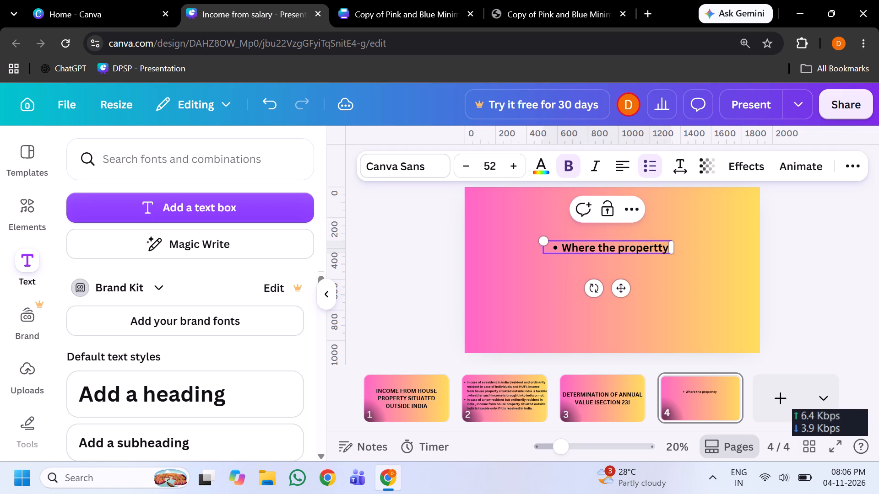
key(BackSpace)
key(BackSpace)
key(BackSpace)
text(y)
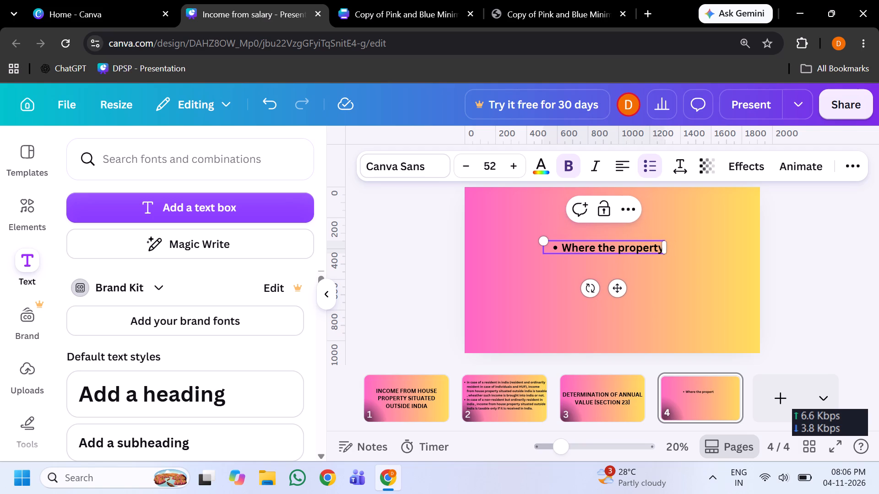
key(space)
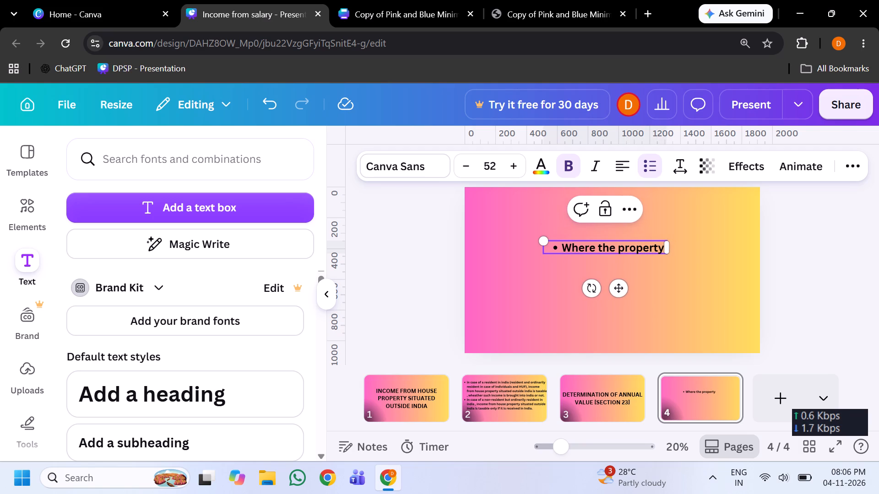
Continue the first bullet on page 4 after "Where the property" with "is let out".
text(id)
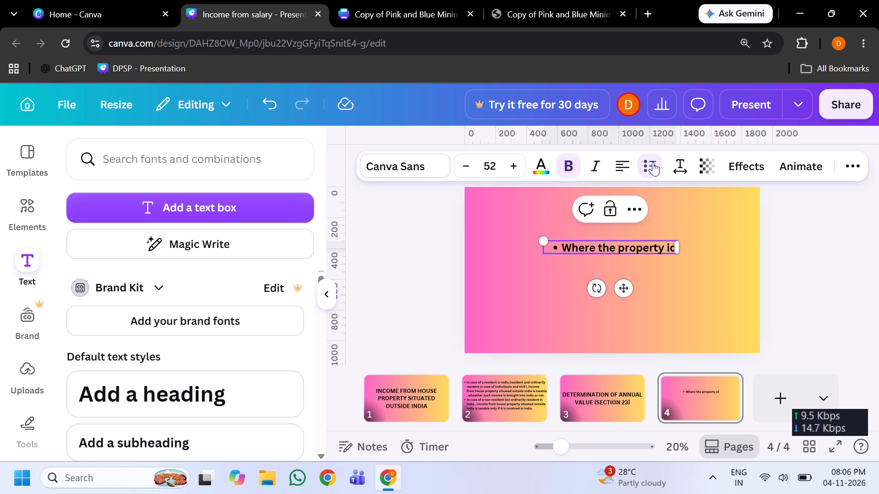
key(BackSpace)
text(is)
key(space)
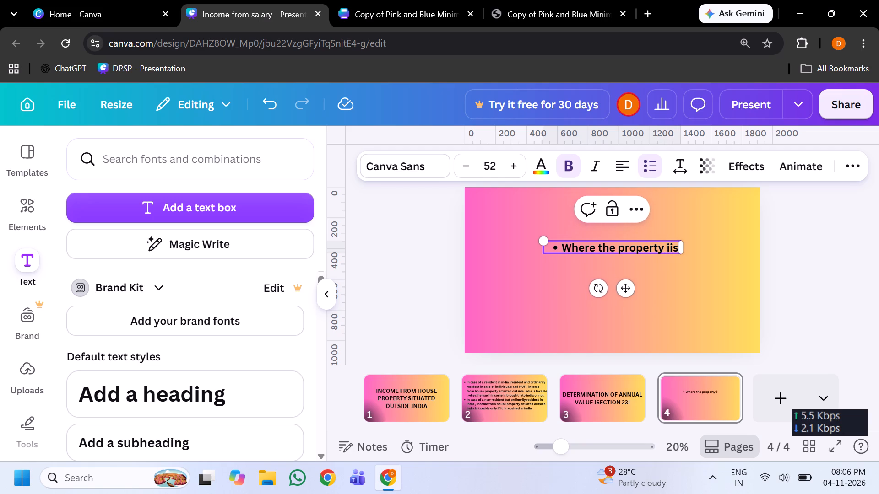
key(BackSpace)
key(BackSpace)
key(BackSpace)
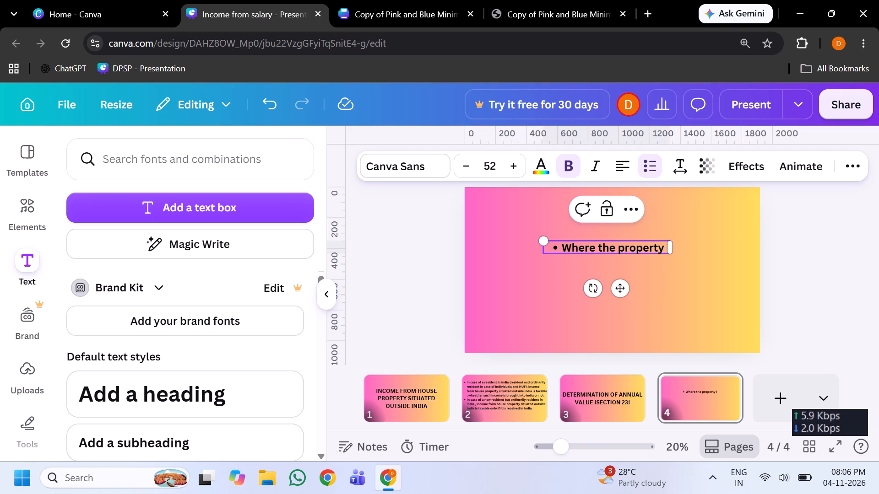
text(is)
key(space)
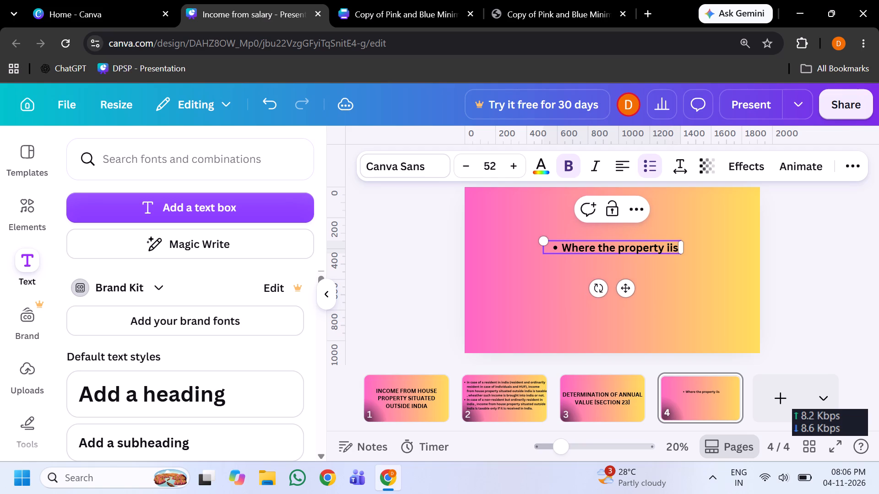
key(BackSpace)
key(BackSpace)
key(BackSpace)
key(BackSpace)
text(is)
key(space)
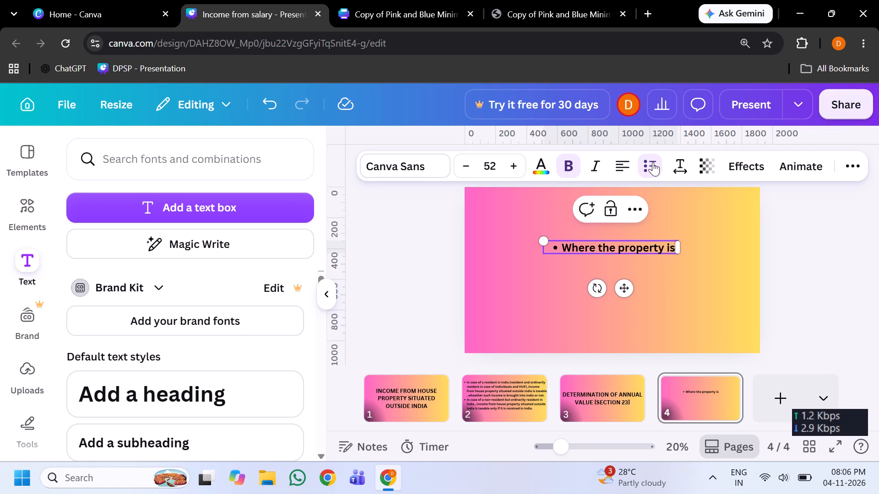
text(let out)
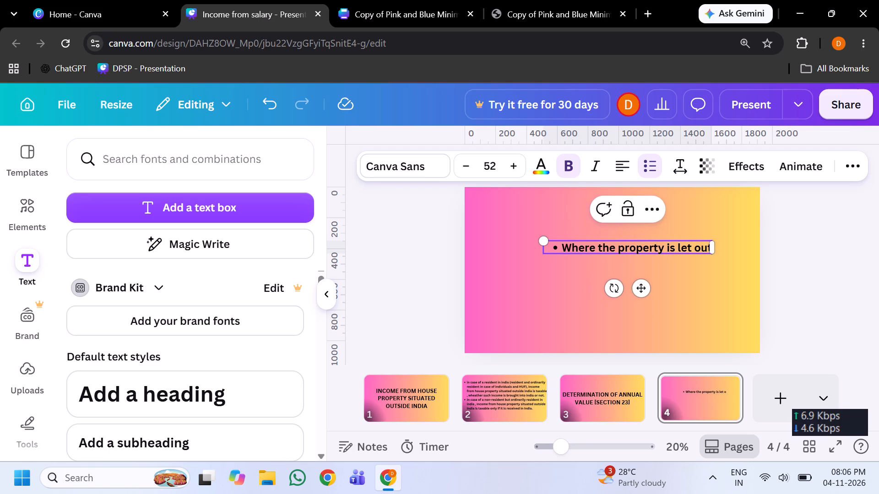
key(space)
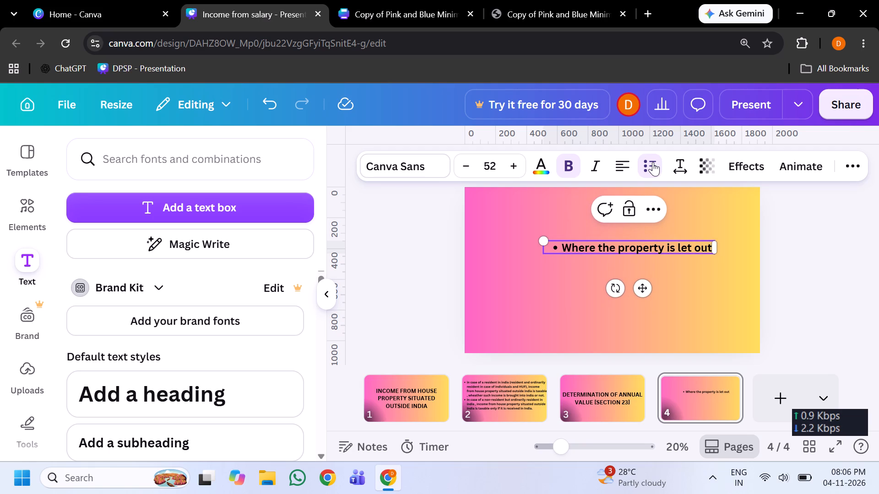
Extend the first bullet on page 4 with "throughout the previous year".
text(through)
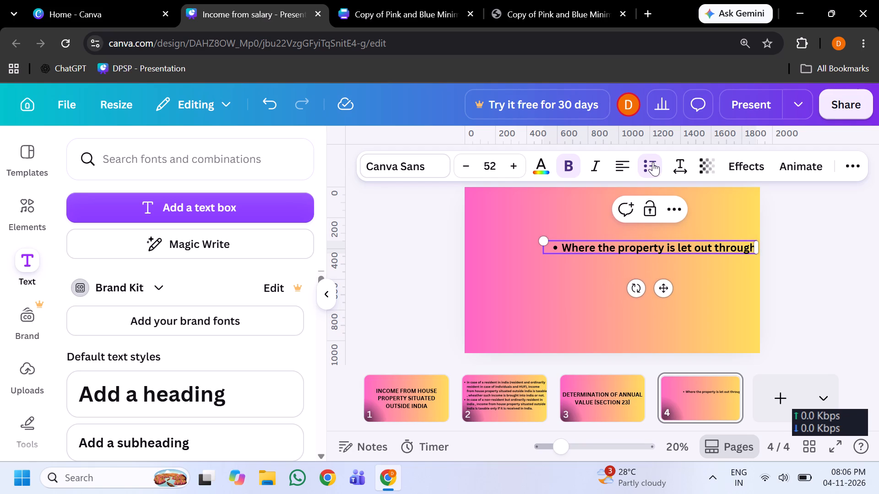
text(out)
key(space)
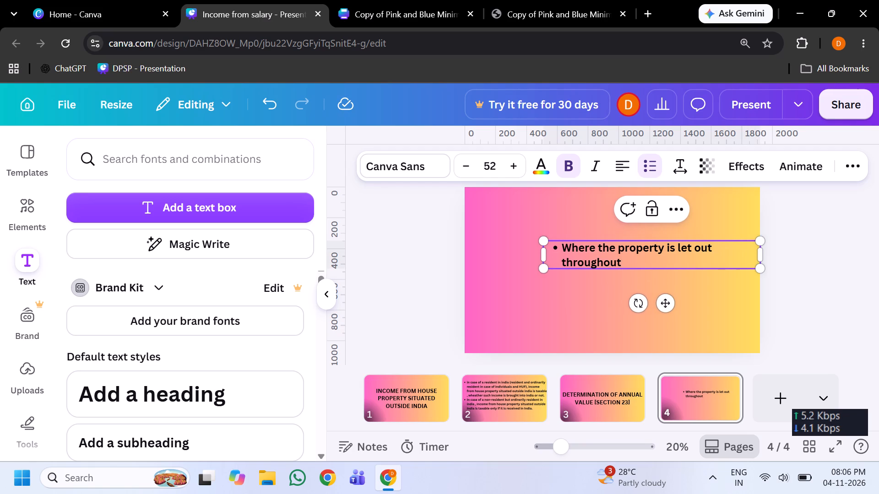
text(the)
key(space)
text(previou)
text(s)
key(space)
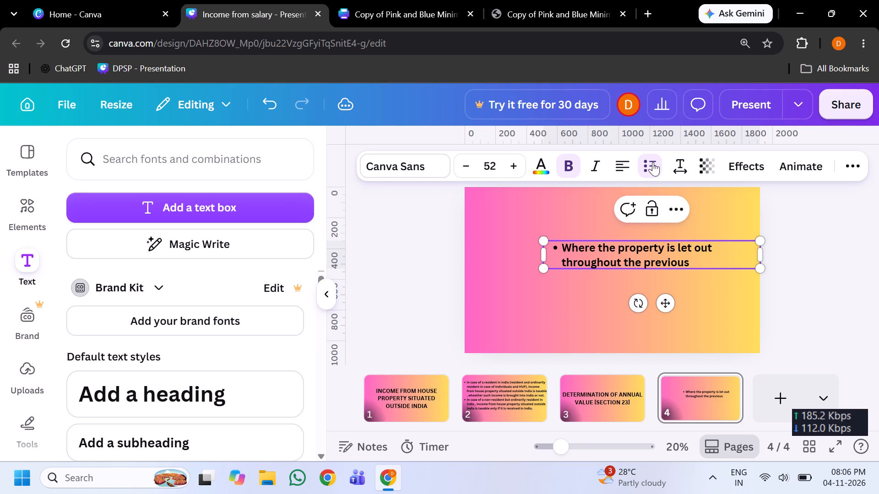
text(yera)
key(BackSpace)
key(BackSpace)
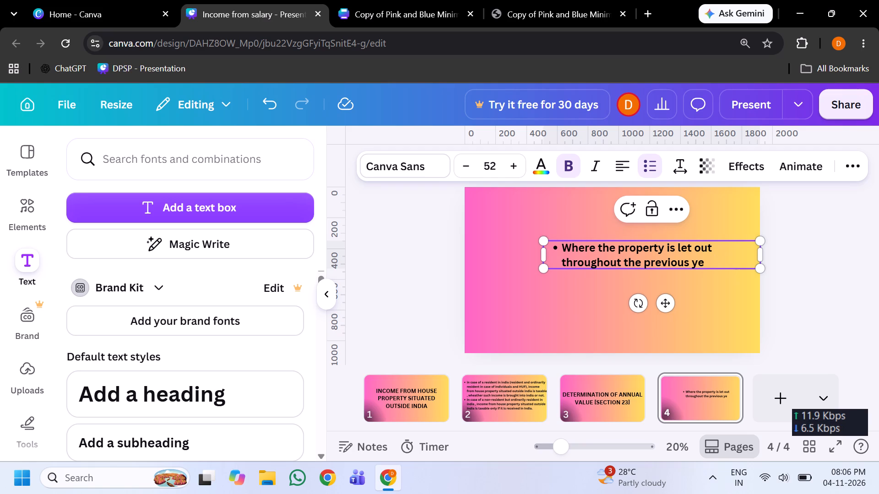
text(ar)
key(space)
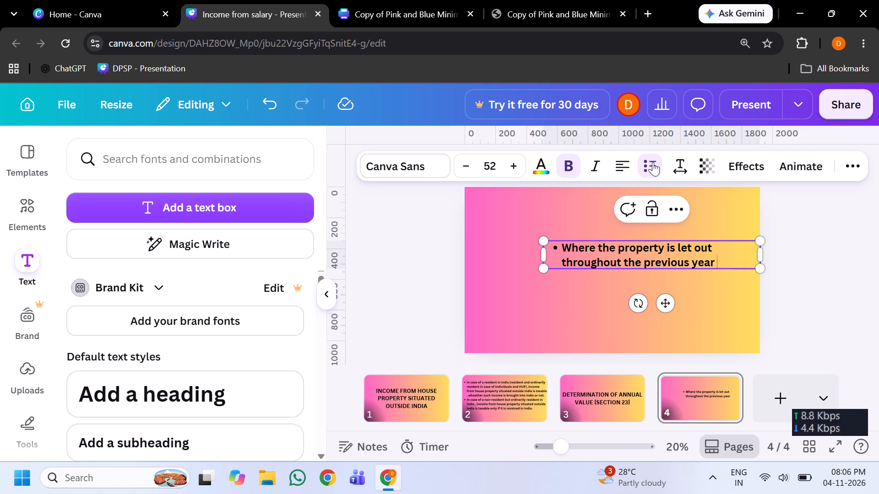
Add the section reference "[Section 23(1) (a) (b)" at the end of the first bullet on page 4.
key(bracketleft)
text(Section)
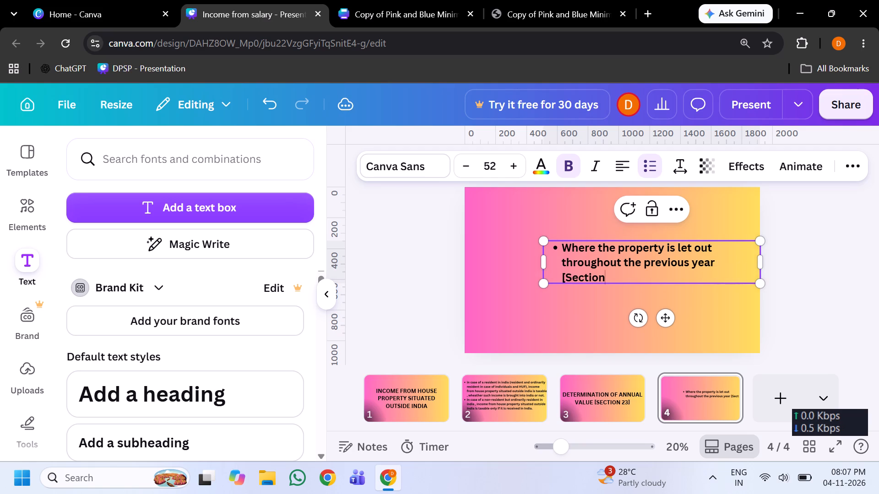
key(space)
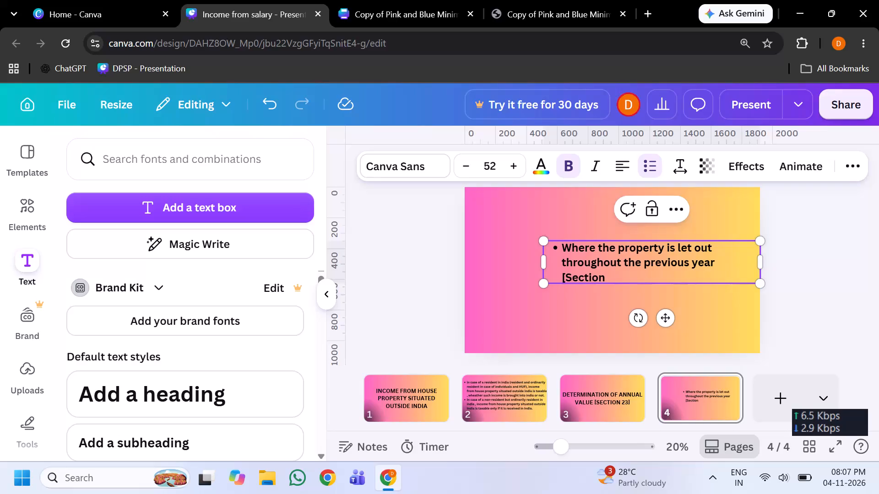
text(23)
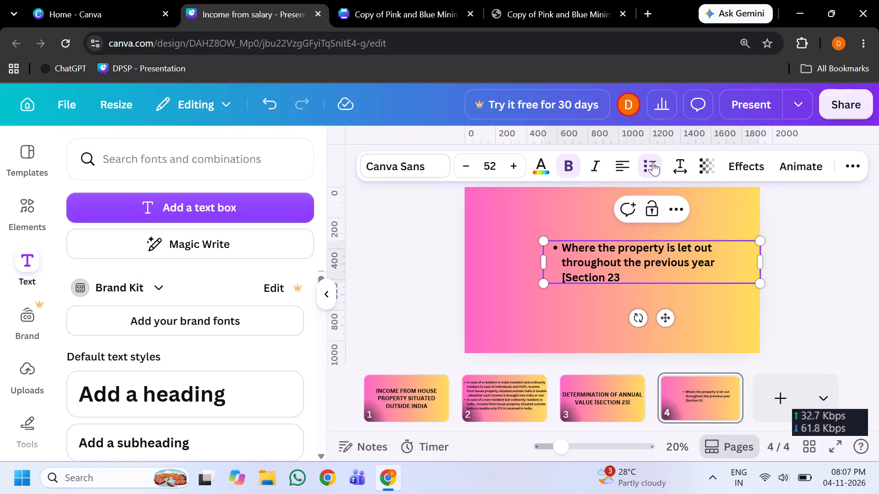
key(shift+parenleft)
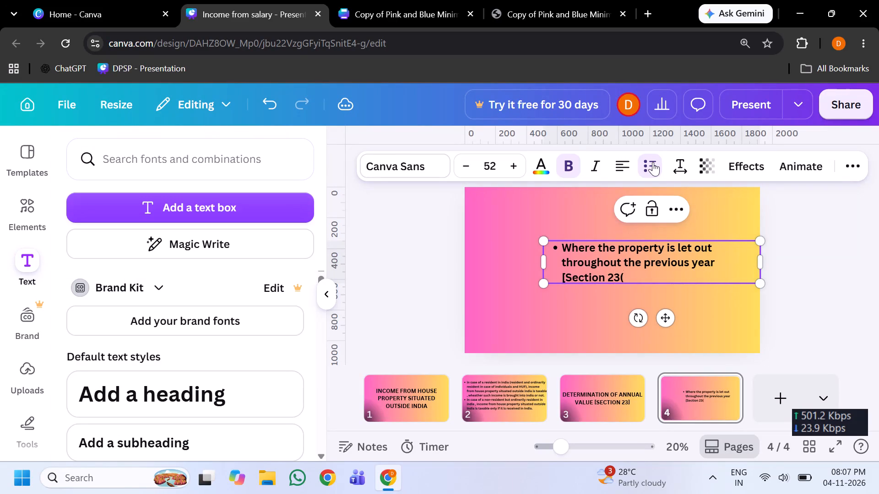
key(1)
key(0)
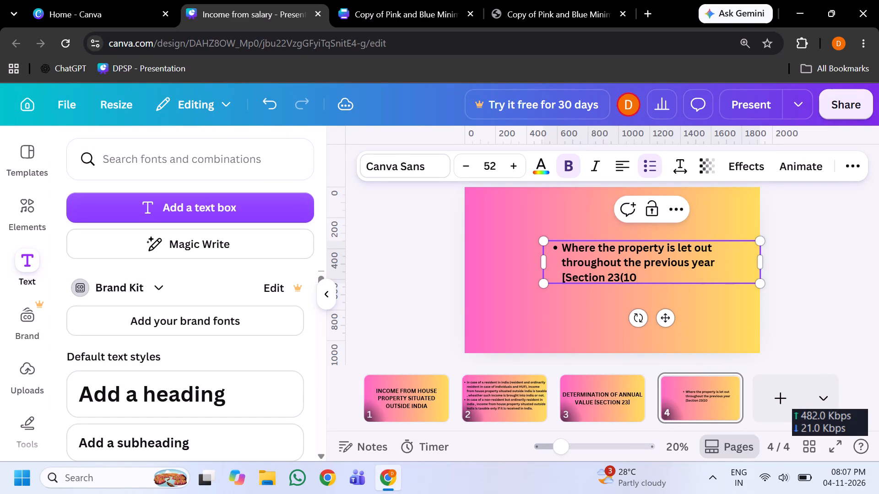
key(BackSpace)
key(shift+parenright)
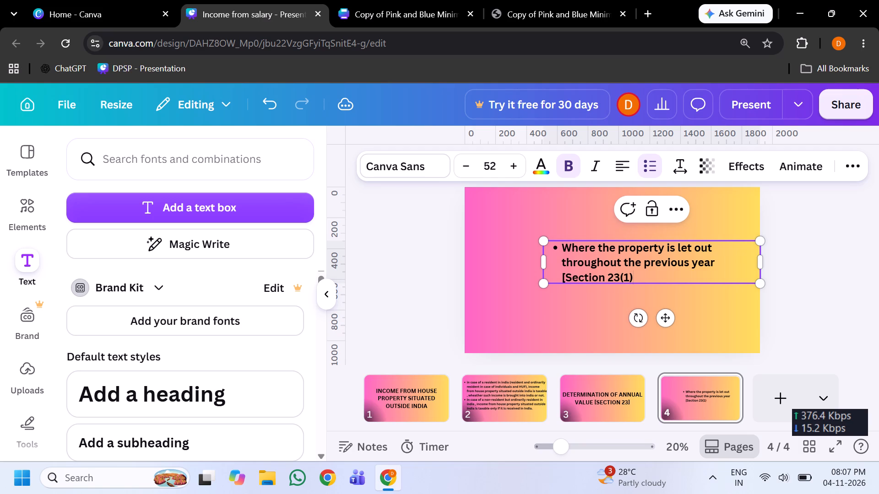
key(space)
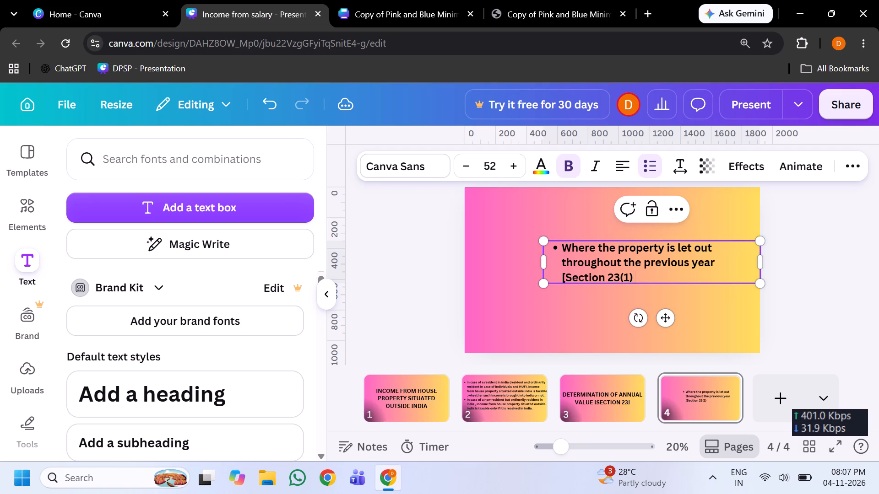
key(shift+parenleft)
key(a)
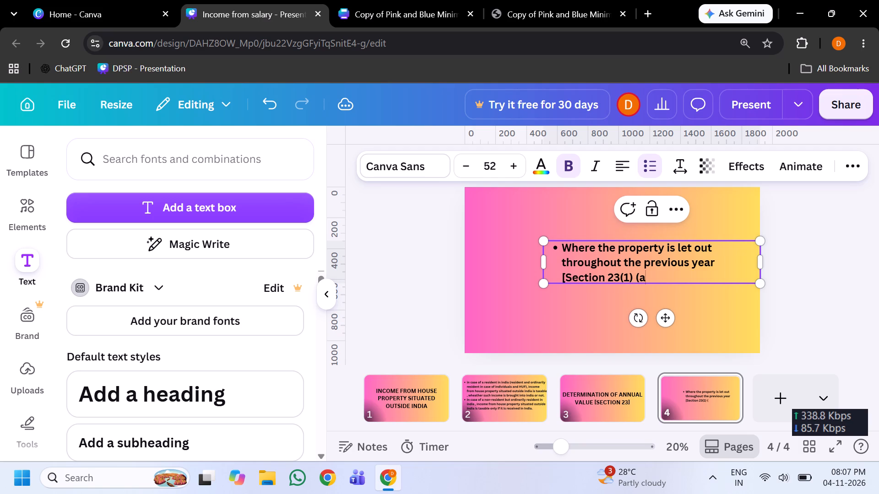
key(shift+parenright)
key(space)
key(shift+parenleft)
key(b)
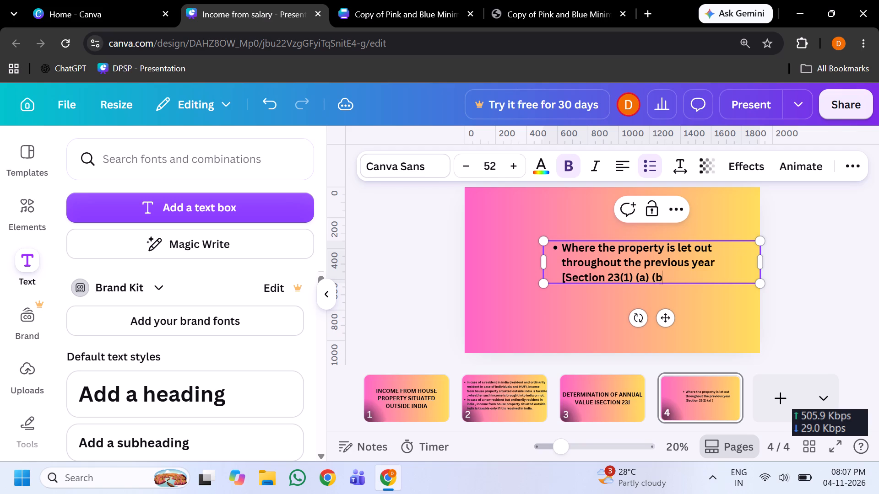
key(shift+parenright)
key(space)
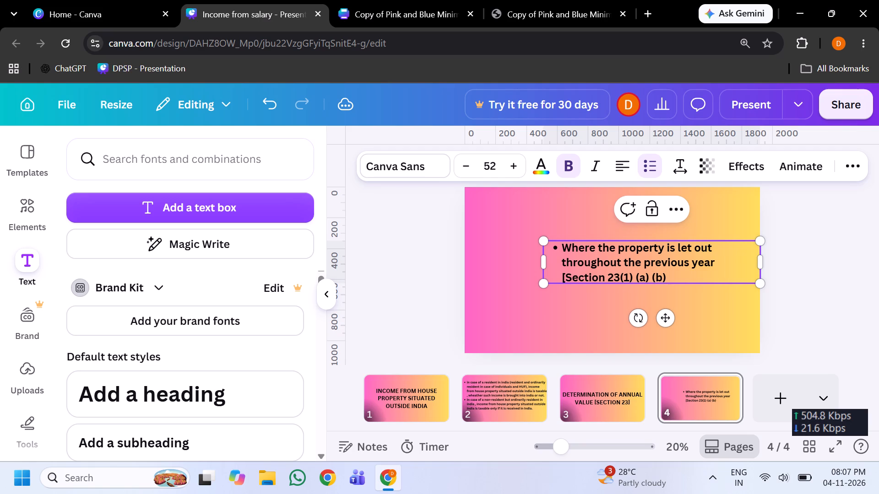
Start a second bullet on page 4 reading "Where the property is let out".
key(Return)
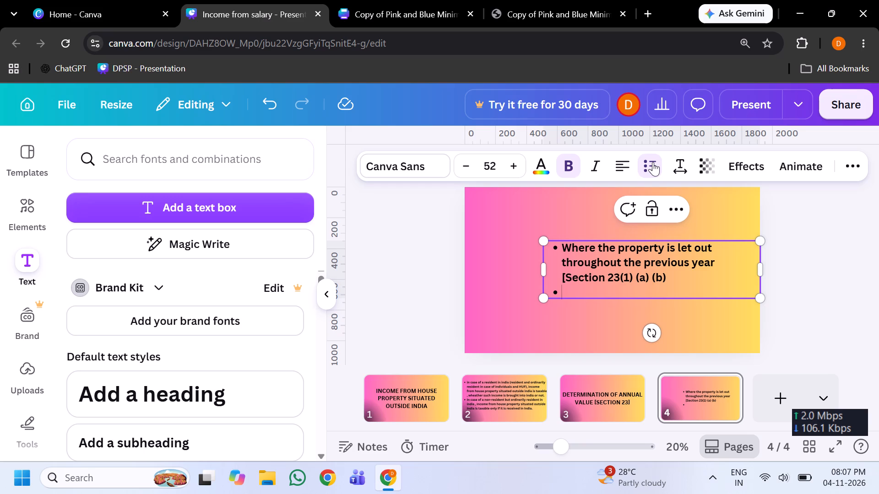
text(Where)
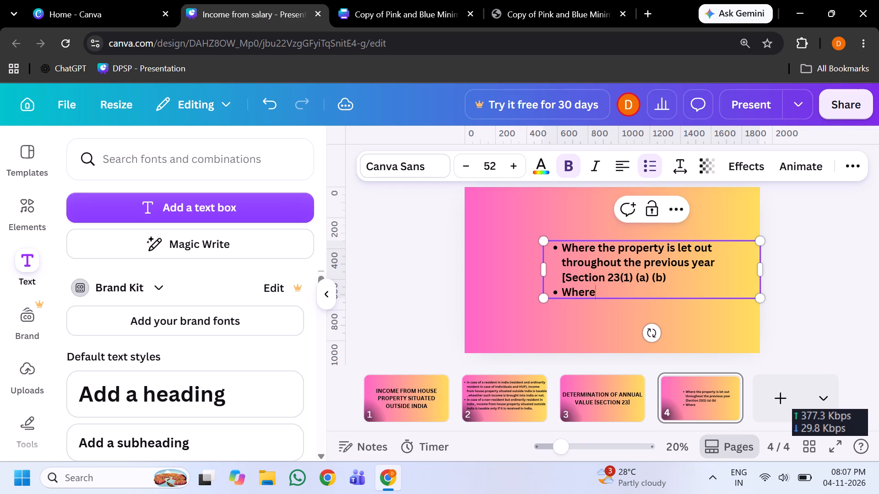
key(space)
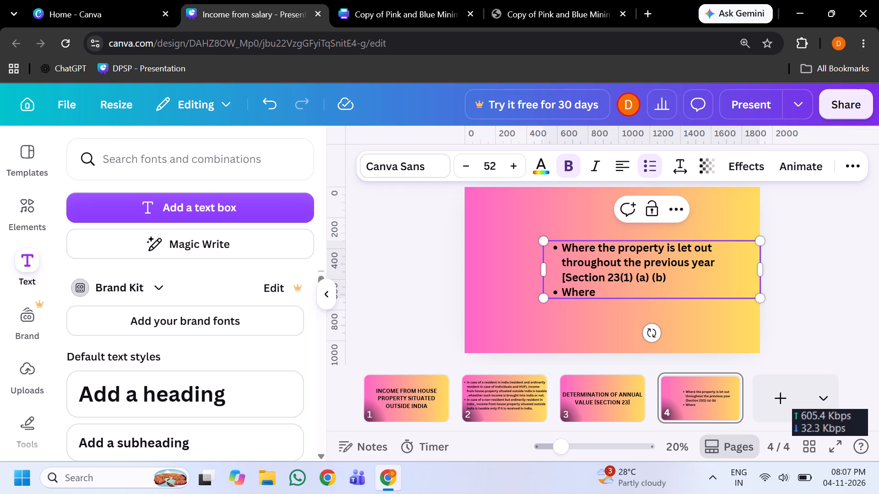
text(the)
key(space)
text(pro)
text(perty)
key(space)
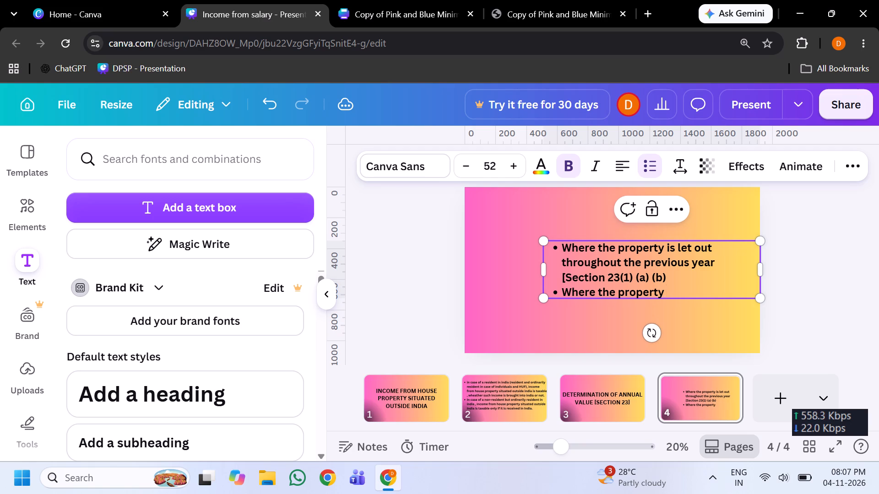
text(is)
key(space)
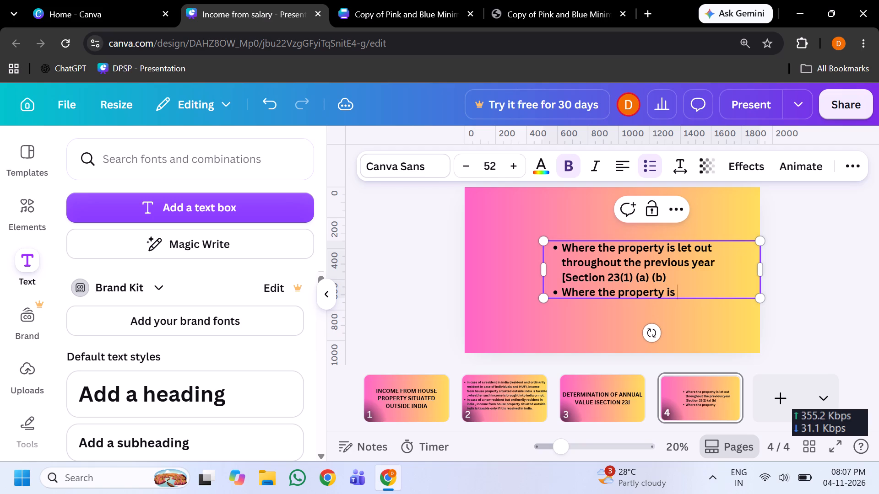
text(letm)
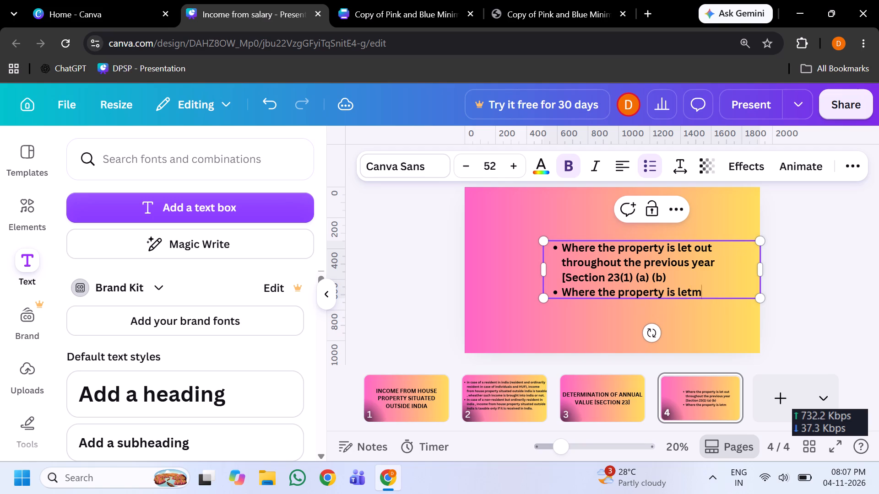
key(BackSpace)
key(space)
text(out)
key(space)
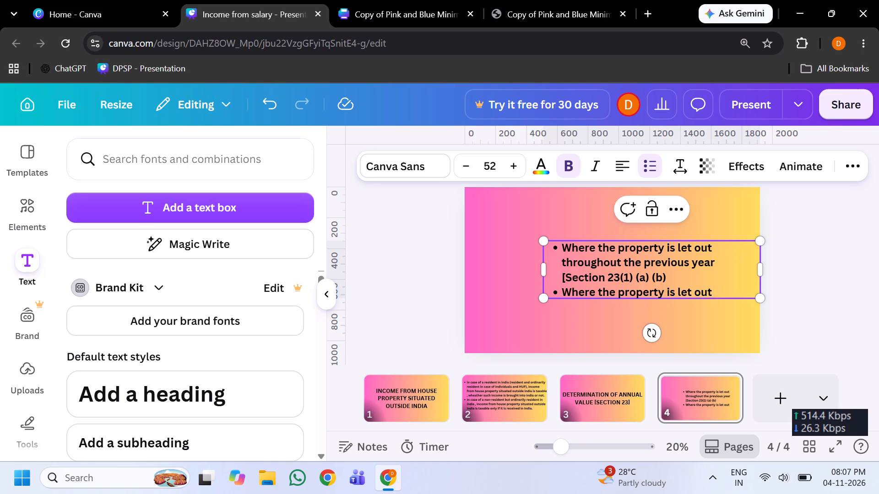
Extend the second bullet on page 4 after "Where the property is let out" with "for the whole year".
text(for the)
key(space)
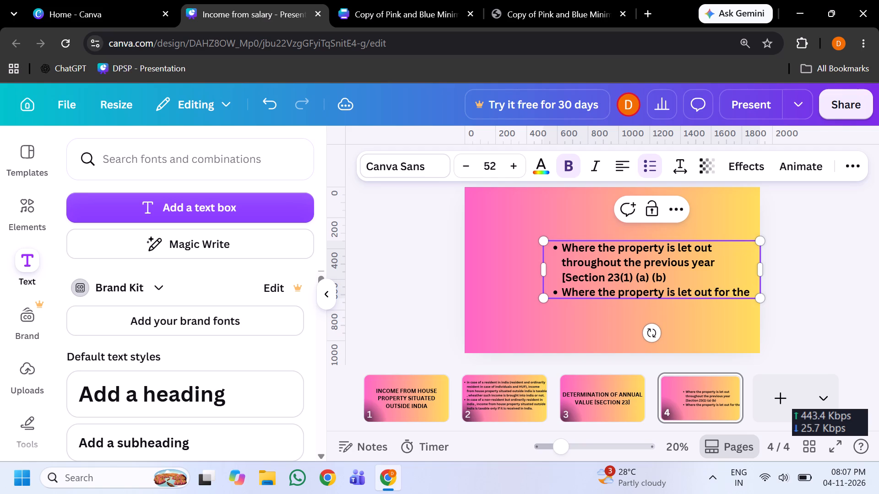
text(whole)
key(space)
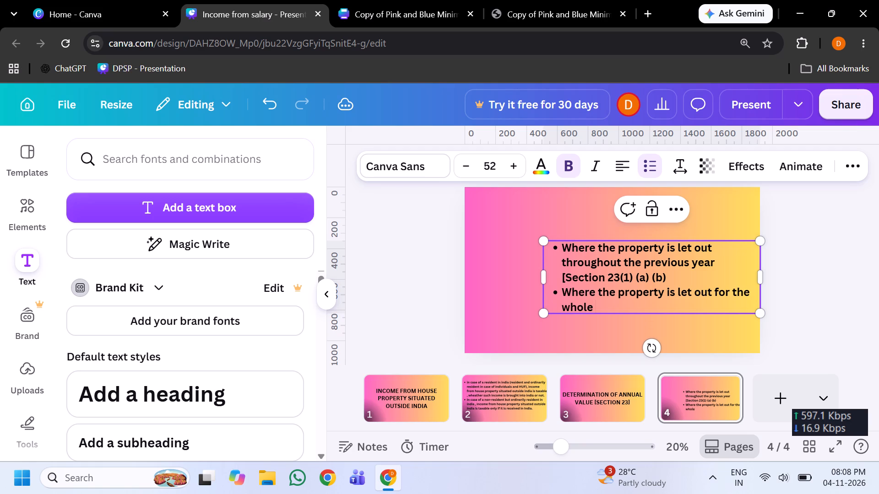
text(year)
key(space)
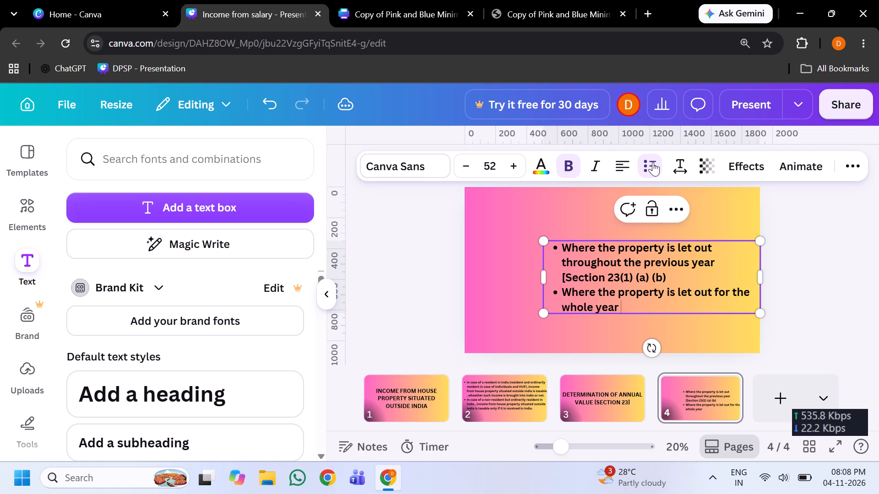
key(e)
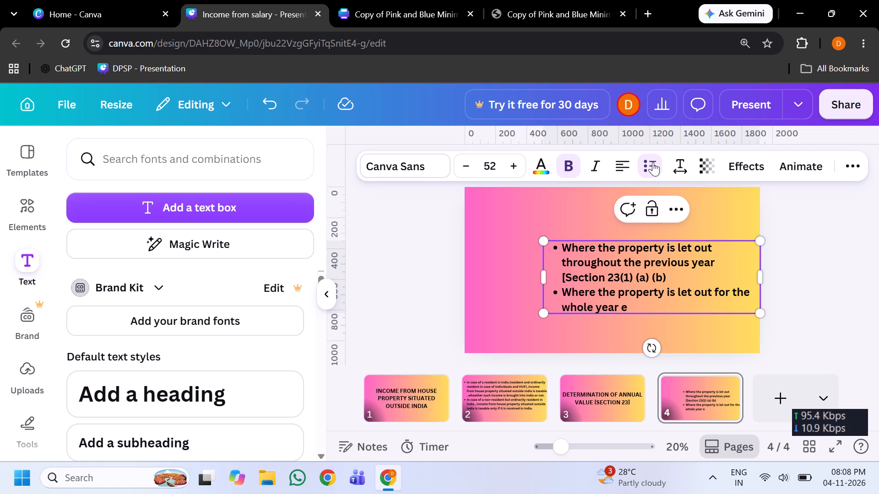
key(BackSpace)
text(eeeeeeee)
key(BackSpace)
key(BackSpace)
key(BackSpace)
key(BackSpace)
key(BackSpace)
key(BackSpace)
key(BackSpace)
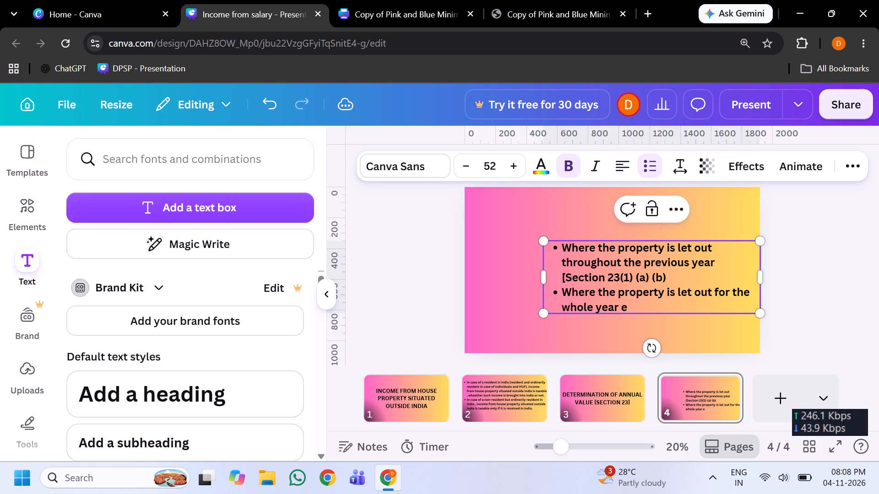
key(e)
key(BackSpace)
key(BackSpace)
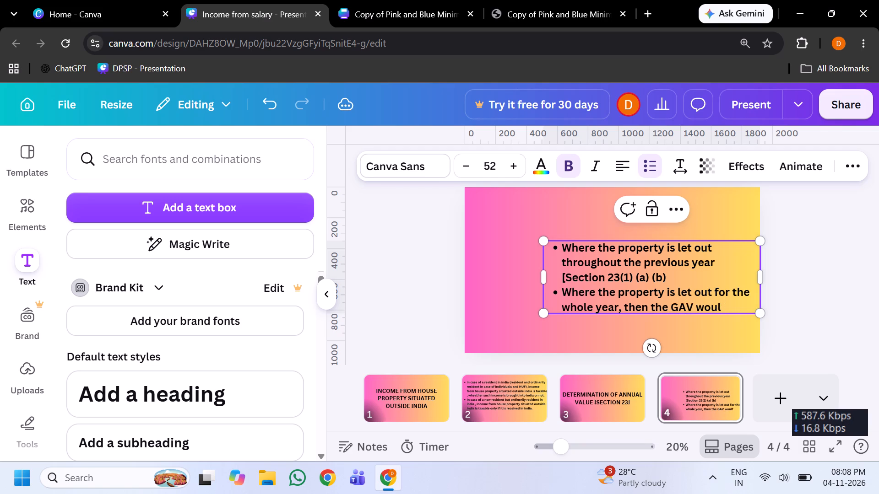
text(d)
key(space)
text(be)
key(space)
text(the)
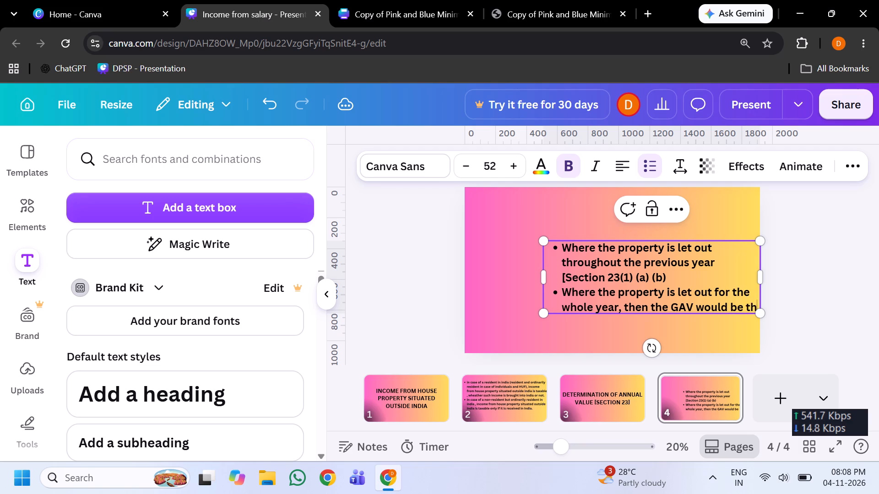
key(space)
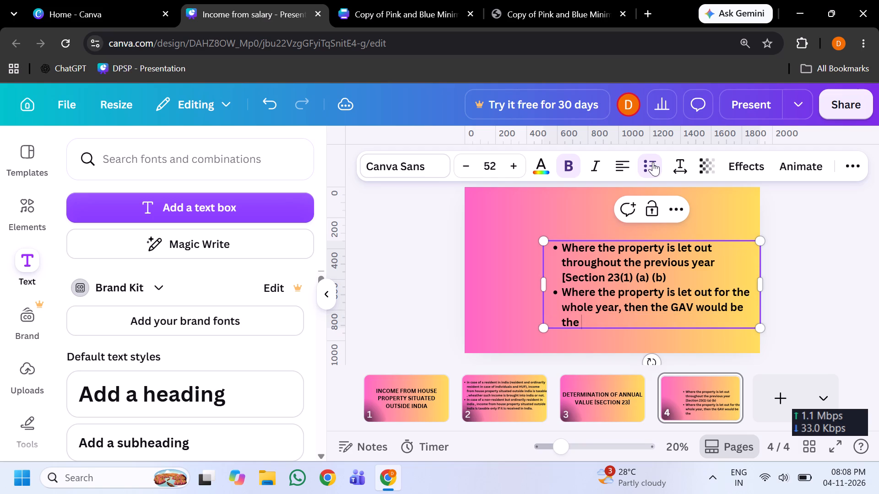
text(higher)
key(space)
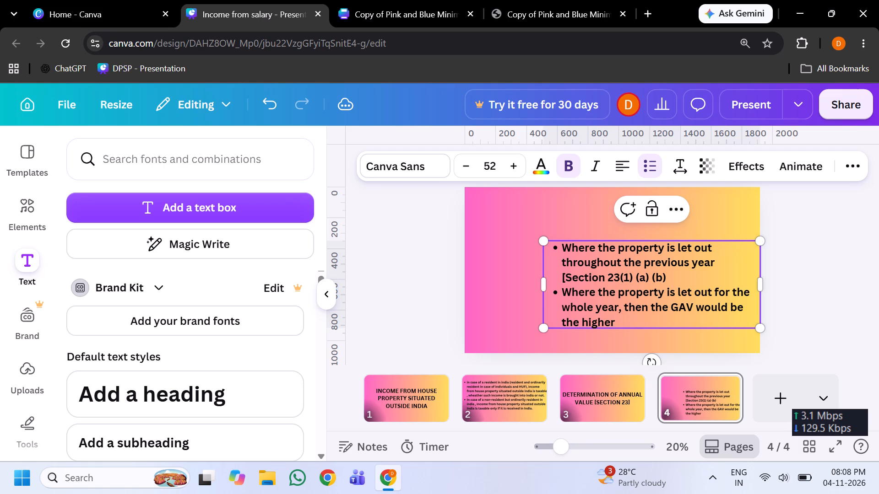
text(og)
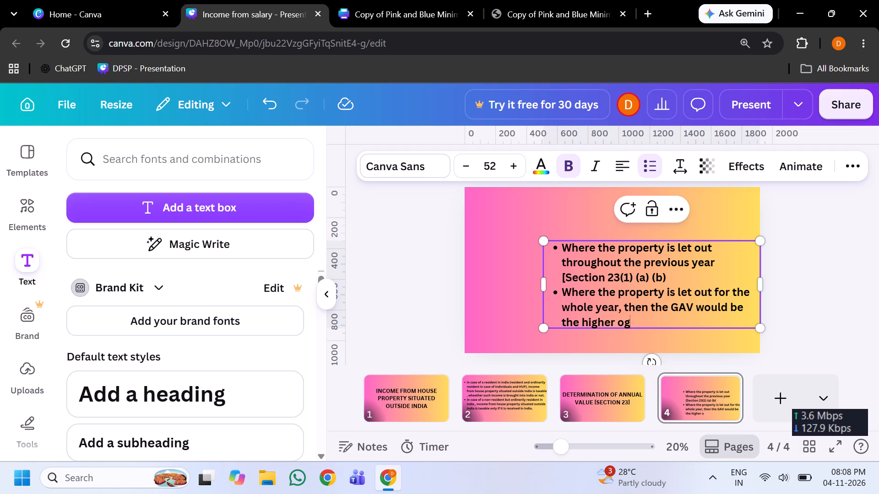
key(BackSpace)
key(f)
key(minus)
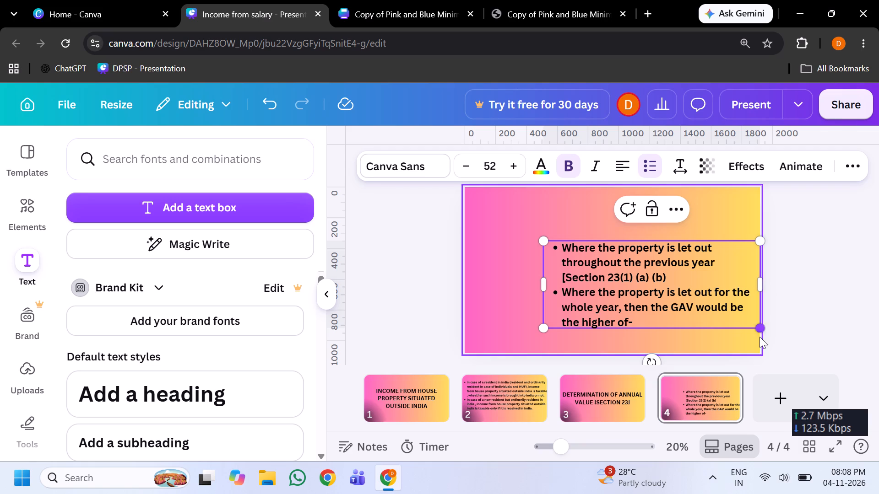
Move the bulleted text box towards the upper-left area of page 4 and widen it to about 1,565.
click(845, 304)
drag(672, 282, 644, 263)
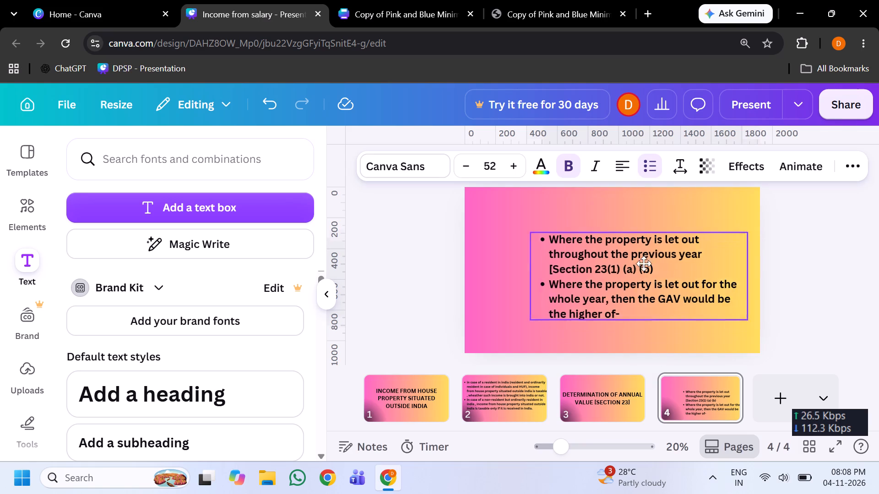
drag(644, 263, 620, 251)
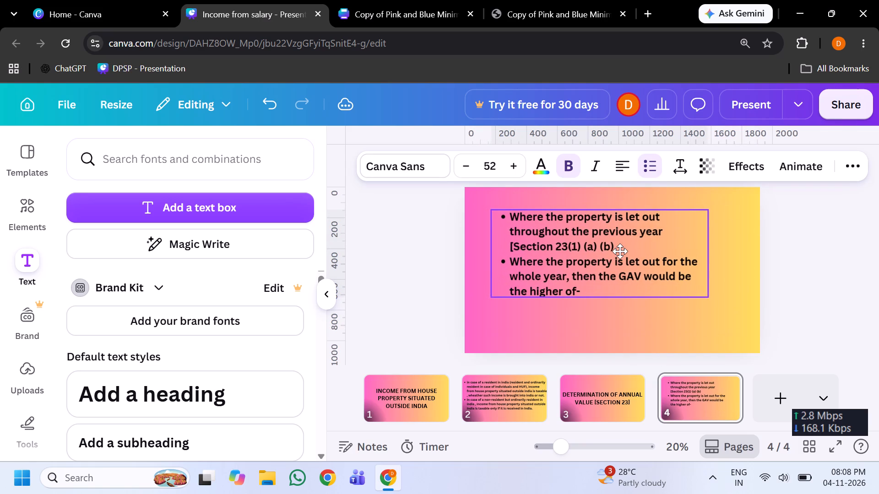
drag(620, 251, 613, 248)
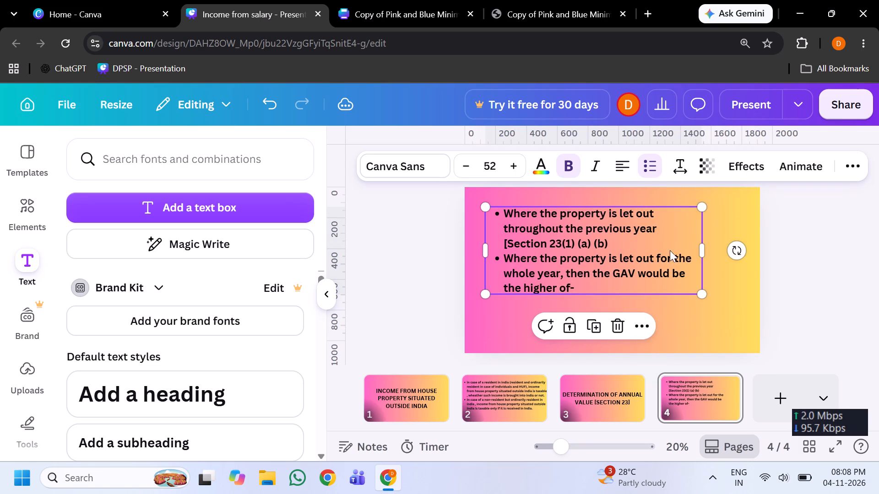
drag(705, 255, 730, 247)
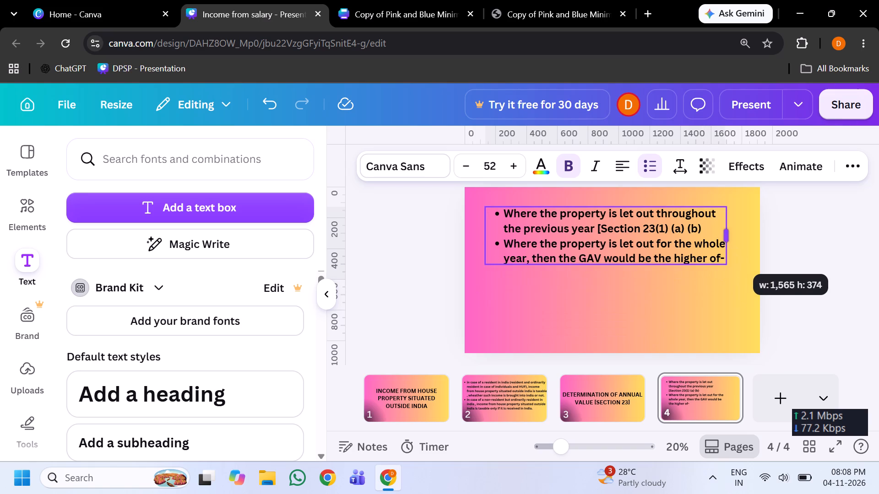
drag(730, 247, 731, 247)
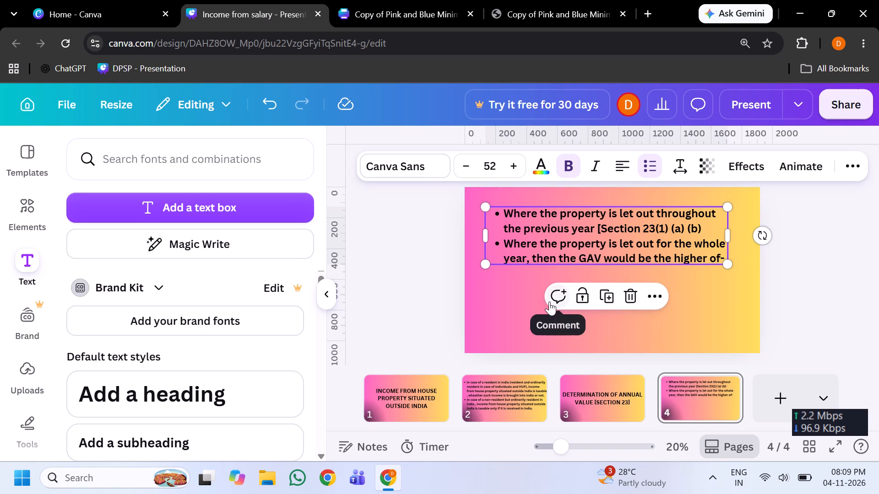
Add a third bullet on page 4 reading "Expected Rent (ER) and".
key(Return)
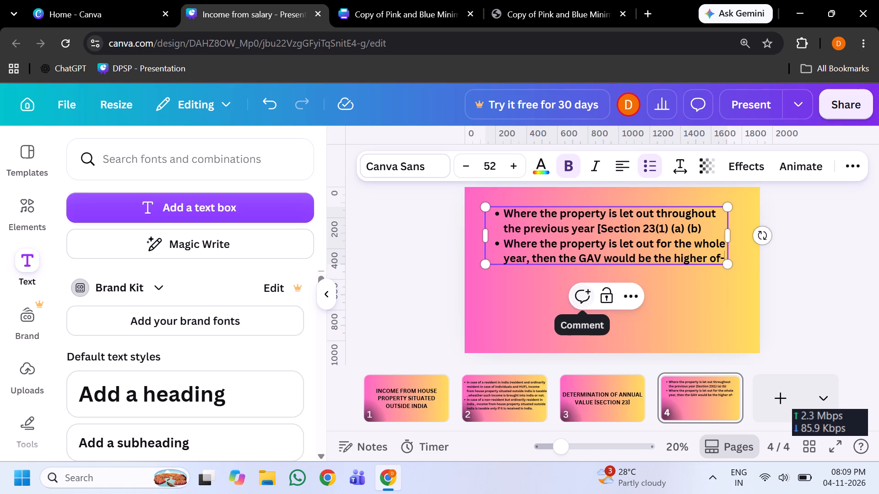
key(Return)
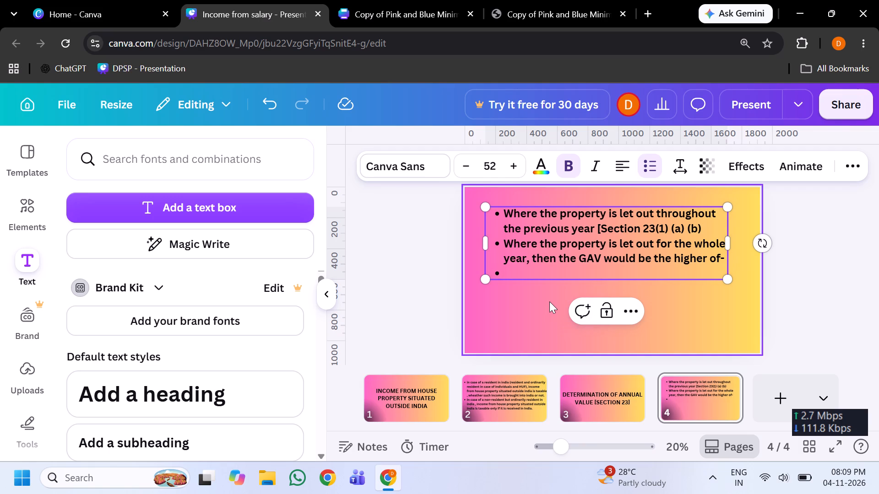
text(Expected)
key(space)
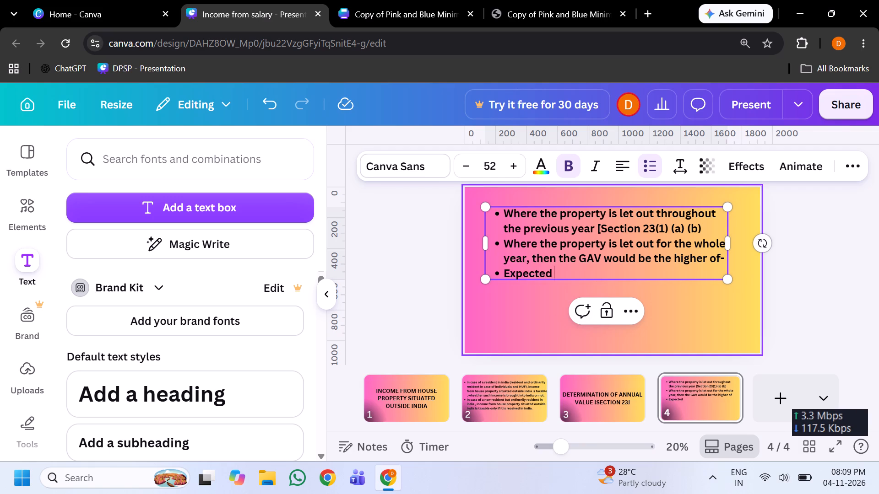
text(Rent)
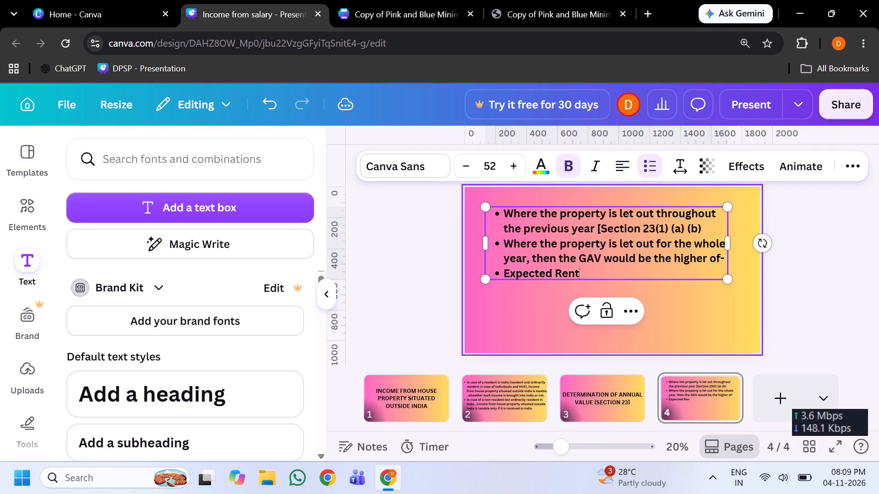
key(space)
key(shift+parenleft)
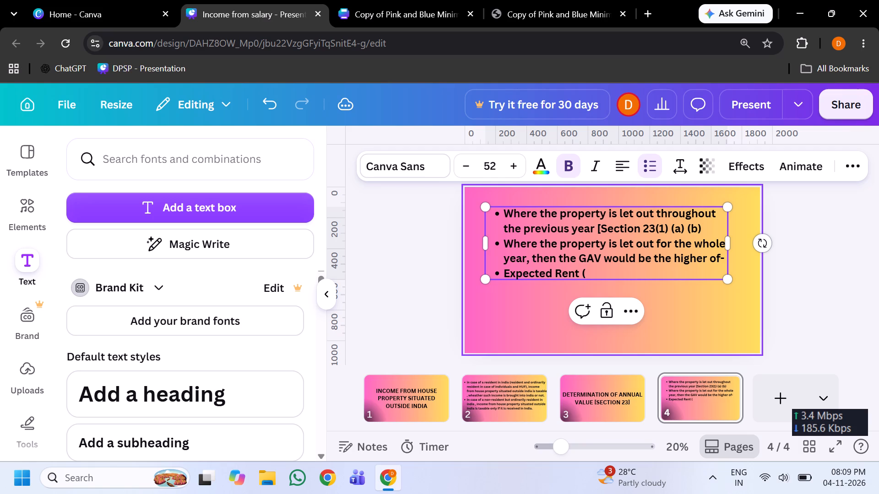
text(ER)
text())
key(space)
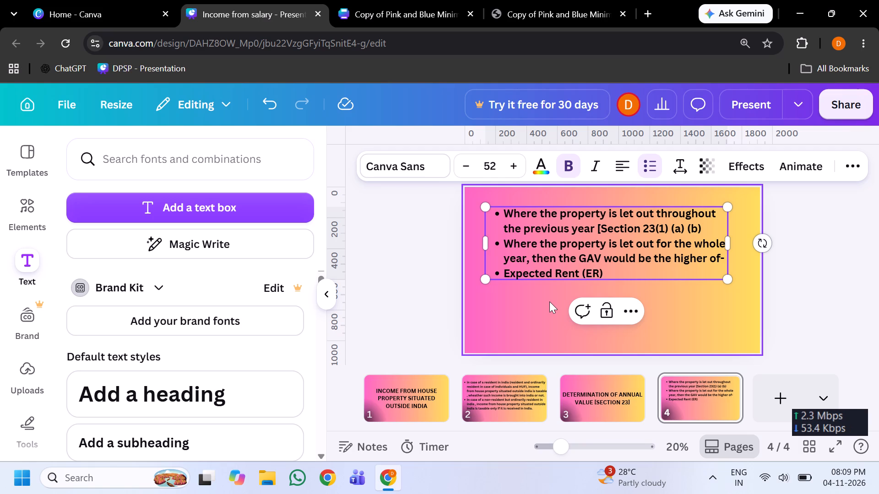
text(and)
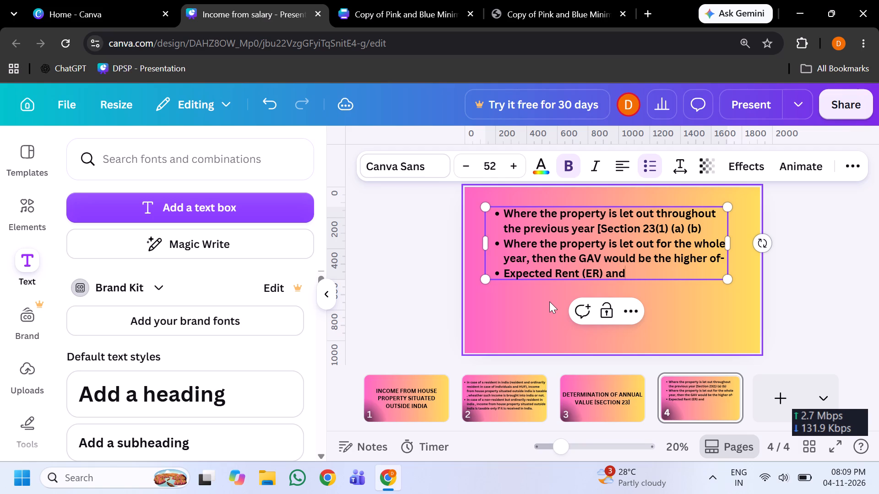
Add a fourth bullet on page 4 reading "Actual rent received or receivable during the year".
key(Return)
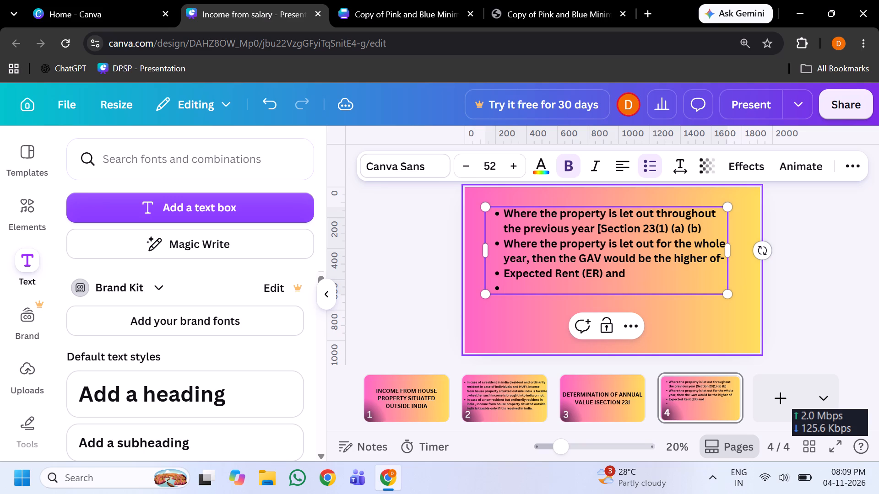
text(Actual)
key(space)
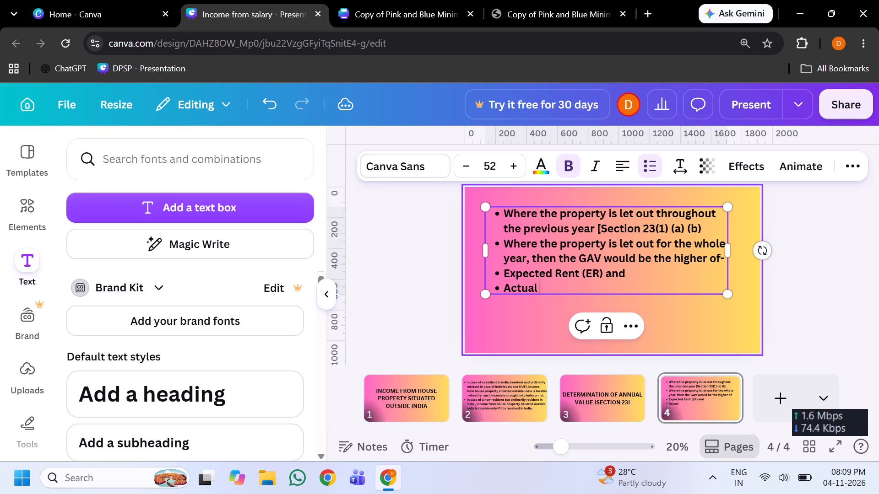
text(rent r)
key(e)
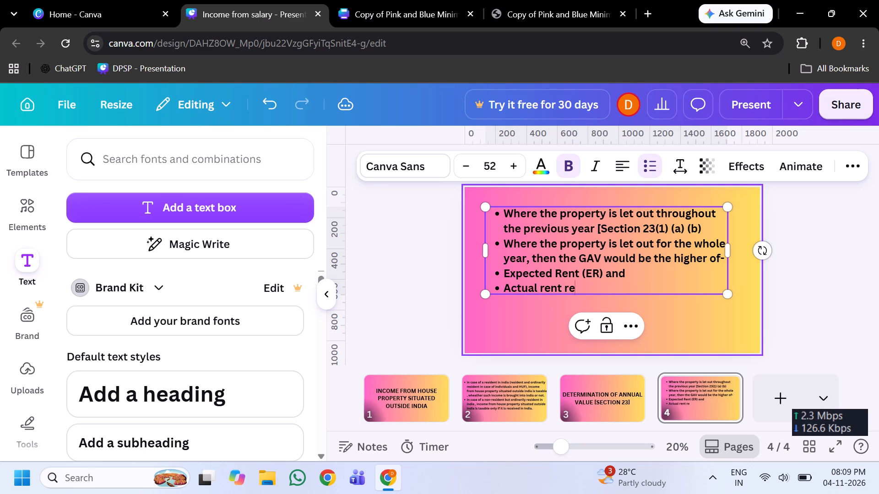
text(ceived)
key(space)
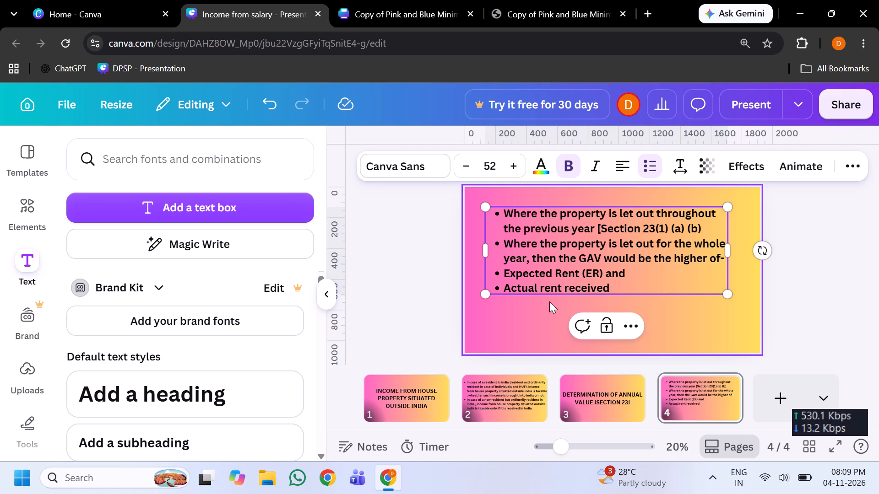
text(or rece)
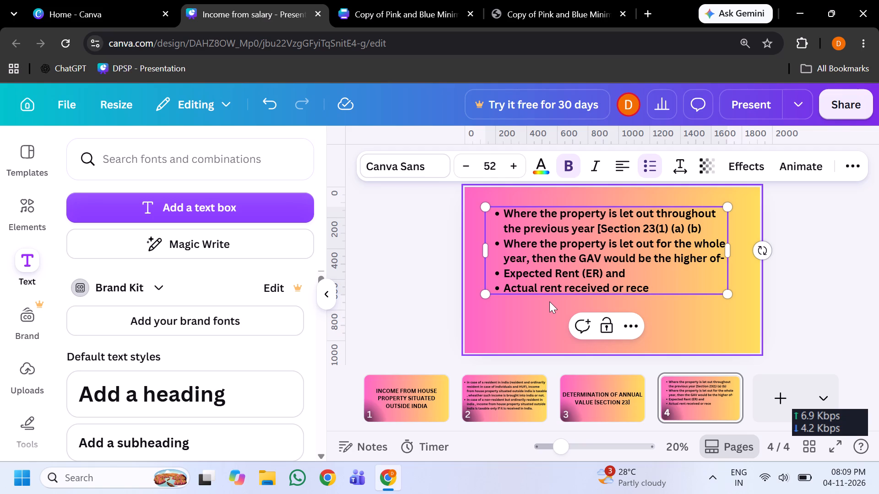
text(ivable)
key(space)
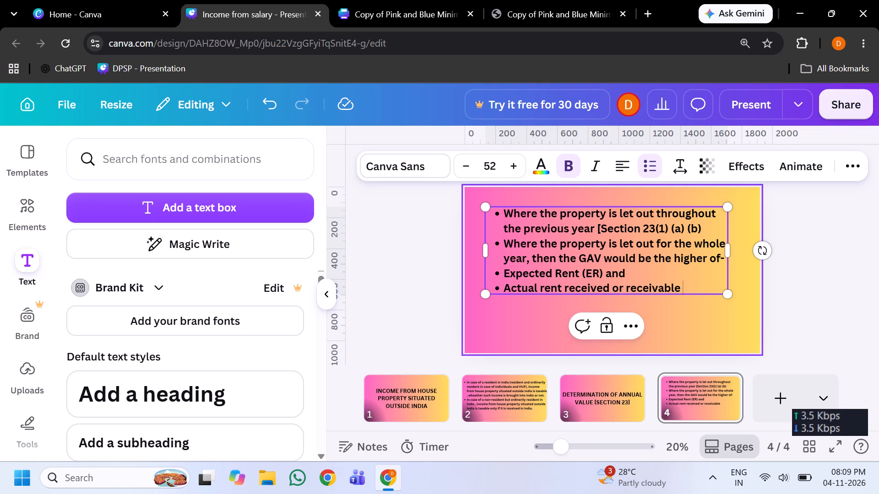
text(during the year)
key(space)
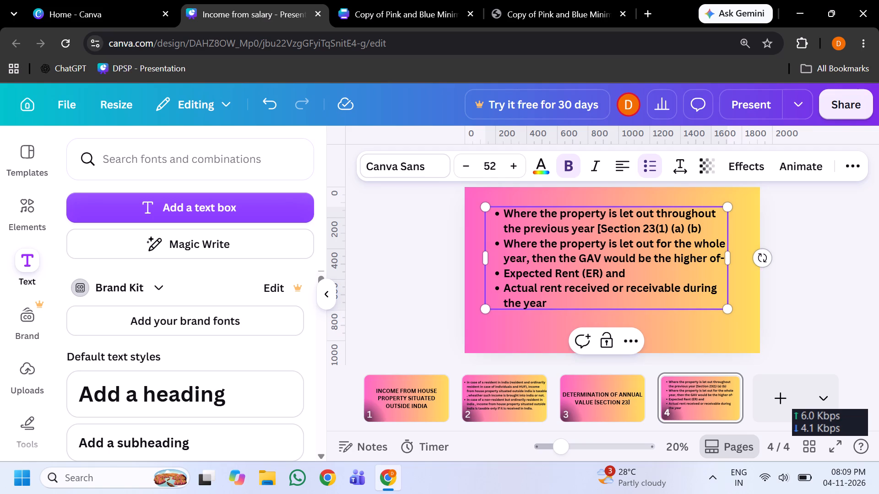
Start a fifth bullet on page 4 reading "The expected Rent (ER) is the".
key(Return)
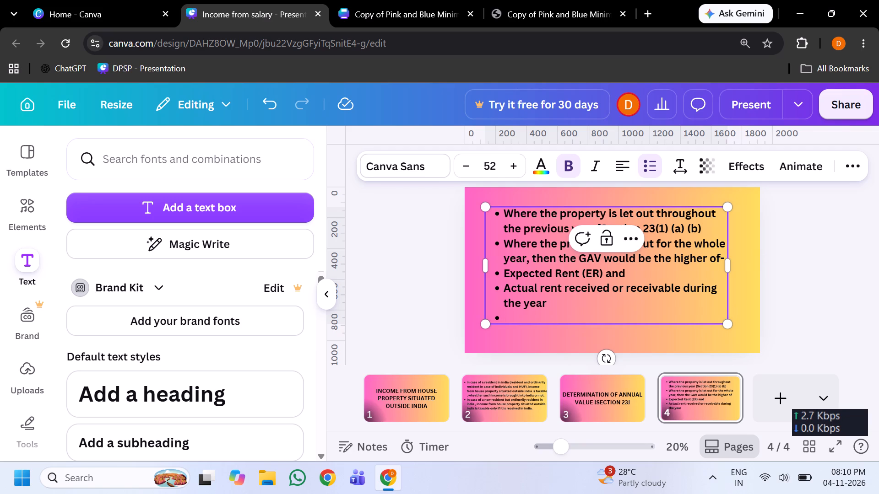
key(shift+t)
key(h)
text(e expected)
key(space)
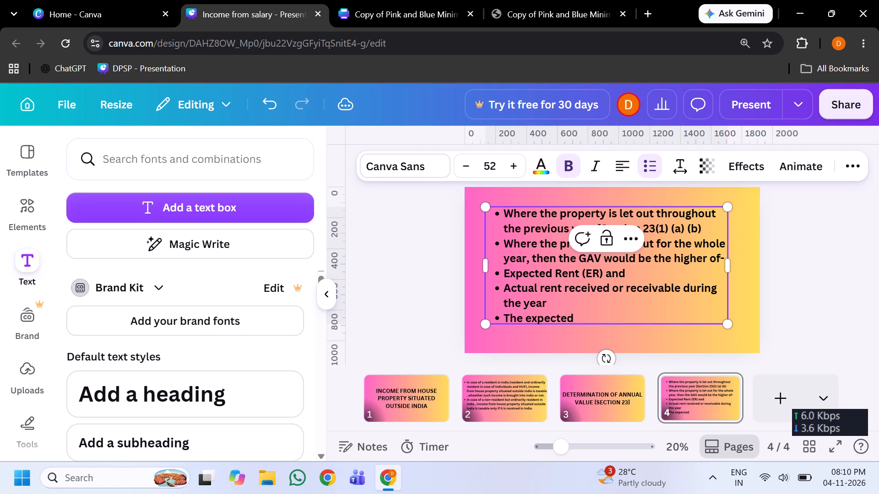
text(Rent)
key(space)
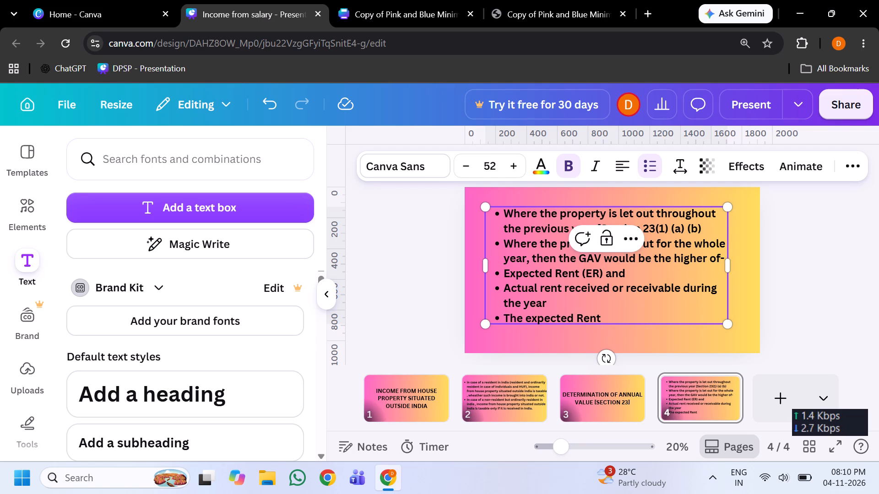
key(shift+parenleft)
text(ER))
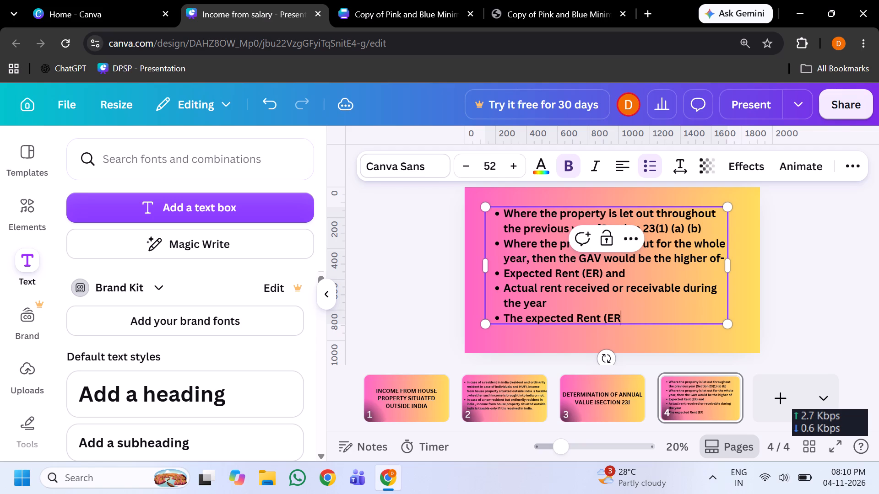
key(space)
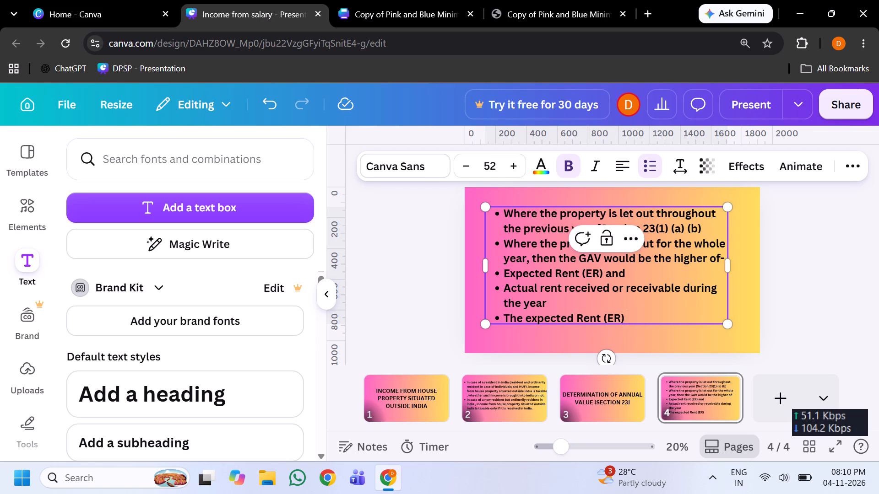
text(is)
key(space)
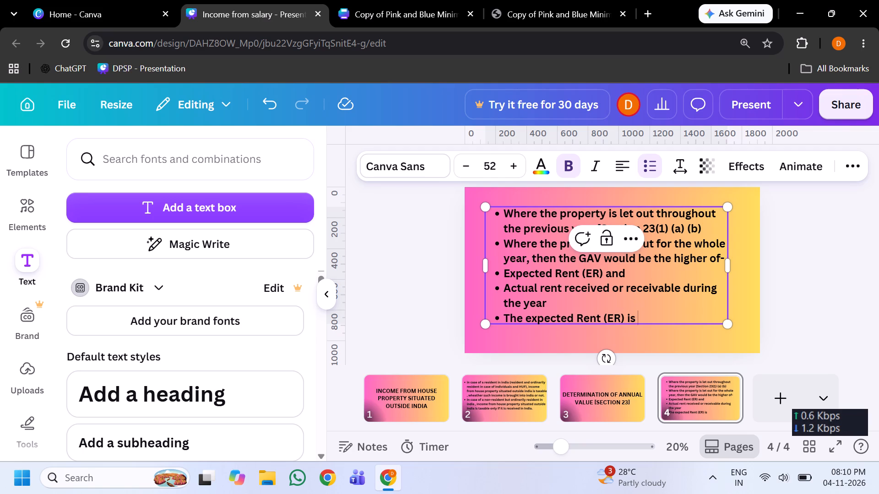
text(the)
key(space)
Continue the fifth bullet on page 4 with "higher of fair rent (FR) and".
text(higher)
key(space)
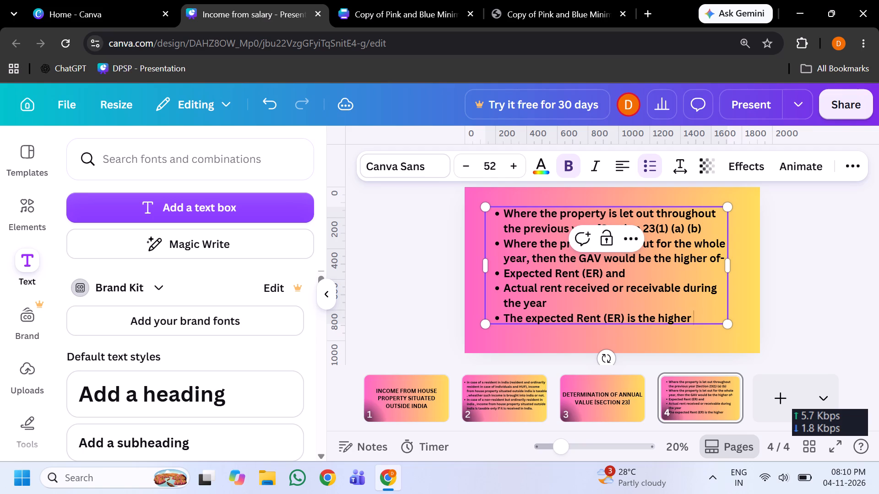
text(of fair)
key(space)
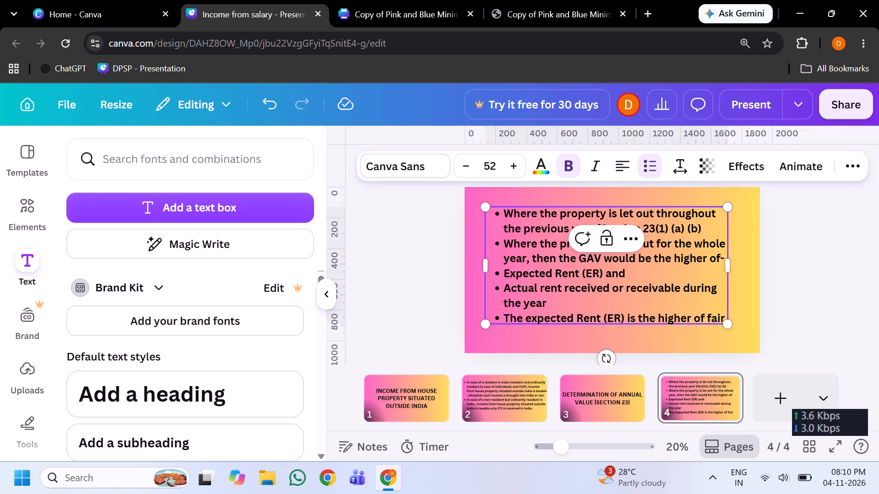
key(space)
text(rent)
key(space)
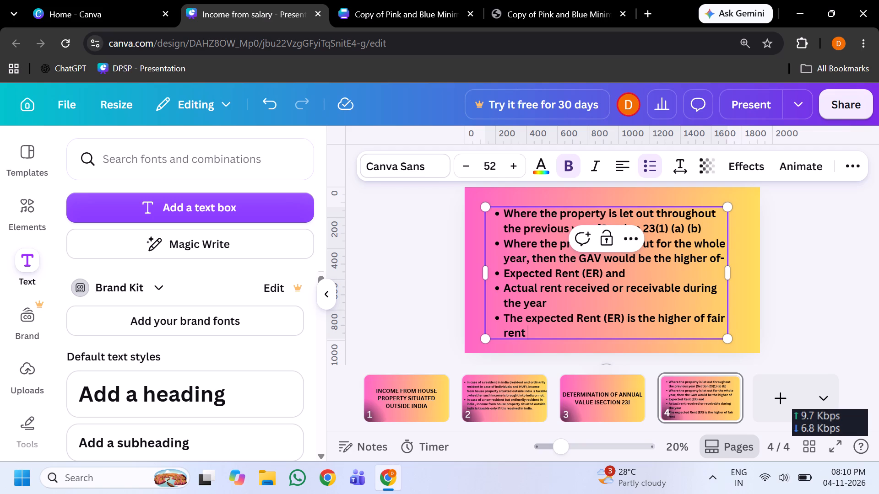
key(shift+parenleft)
text(FR)
text())
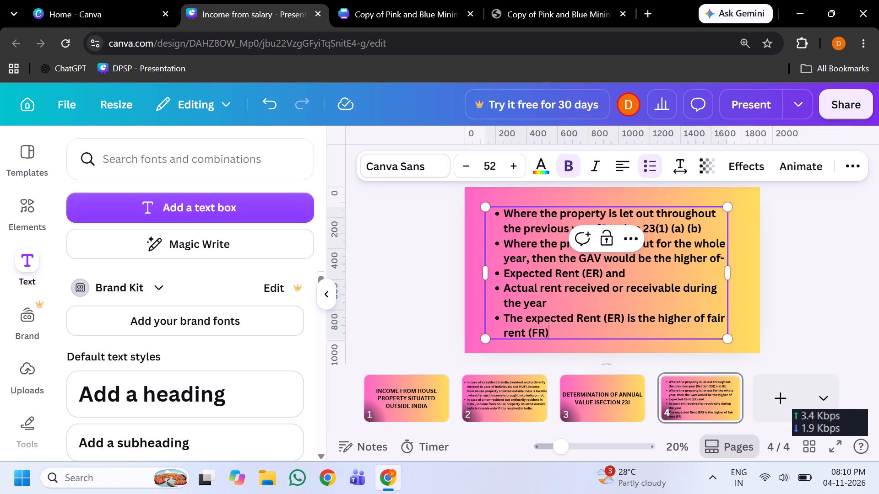
key(space)
text(and)
key(space)
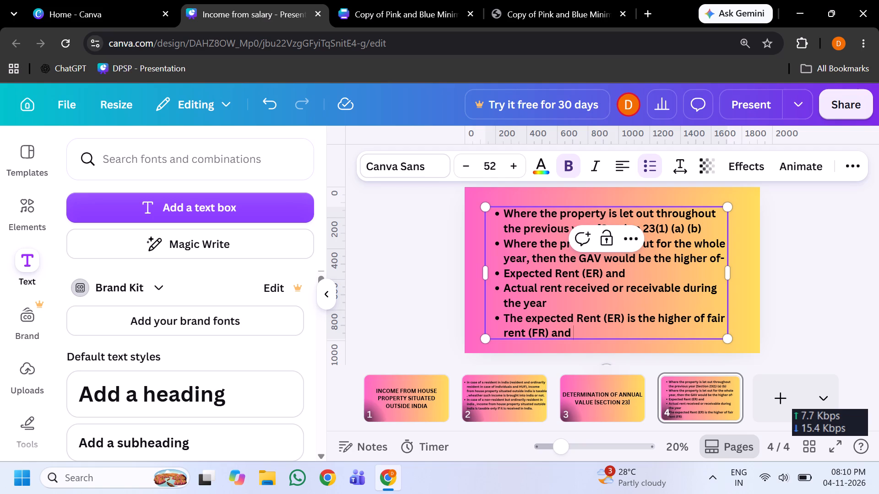
Continue the fifth bullet on page 4 with "municipal value (MV),".
text(mun)
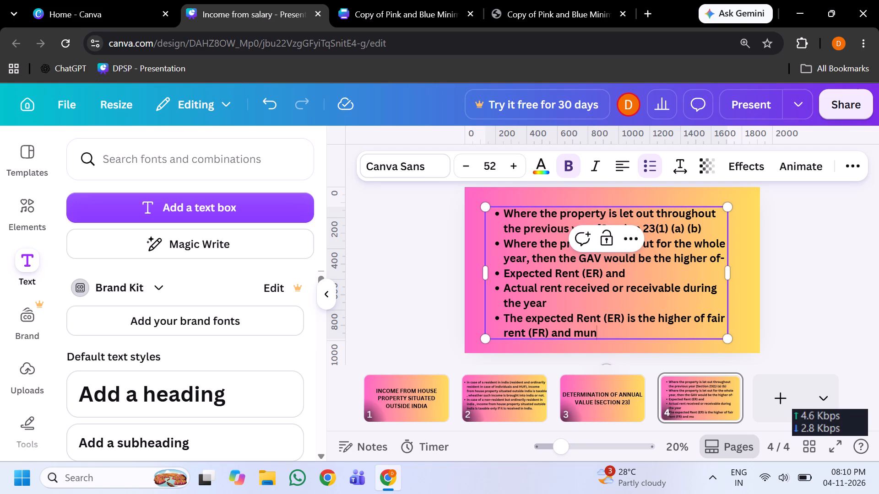
text(icic)
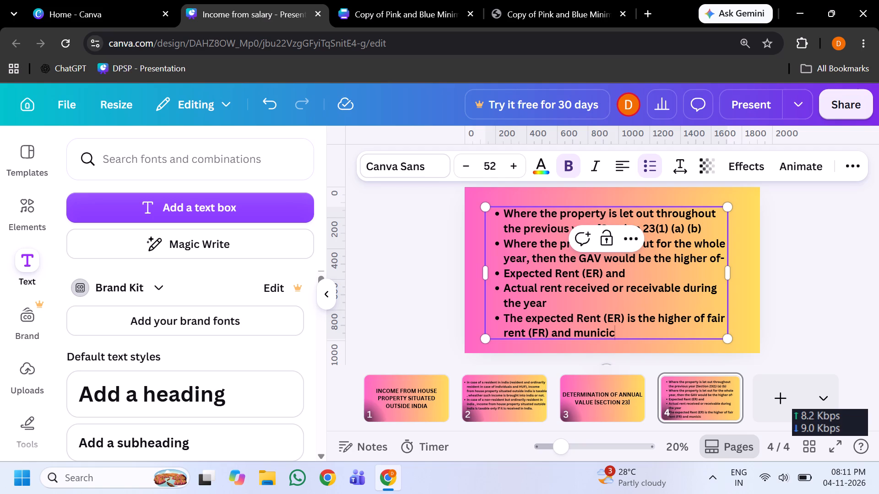
key(BackSpace)
text(pal)
key(space)
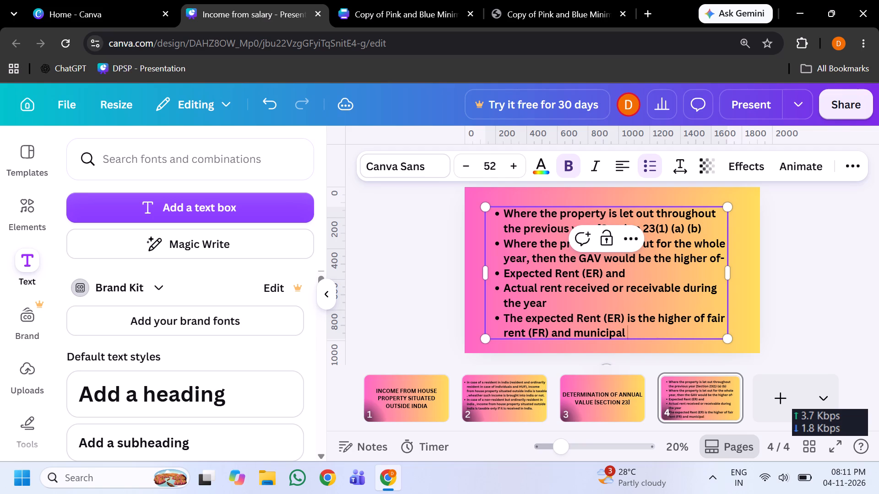
text(value)
key(space)
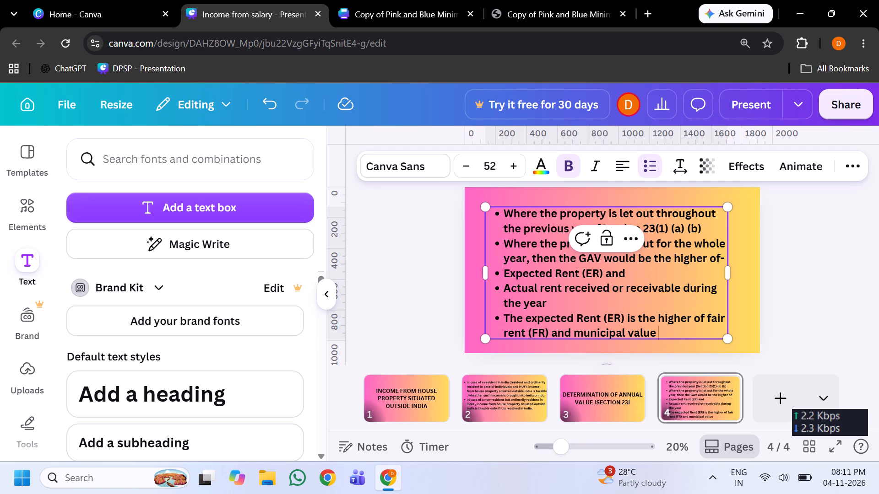
text((MV)
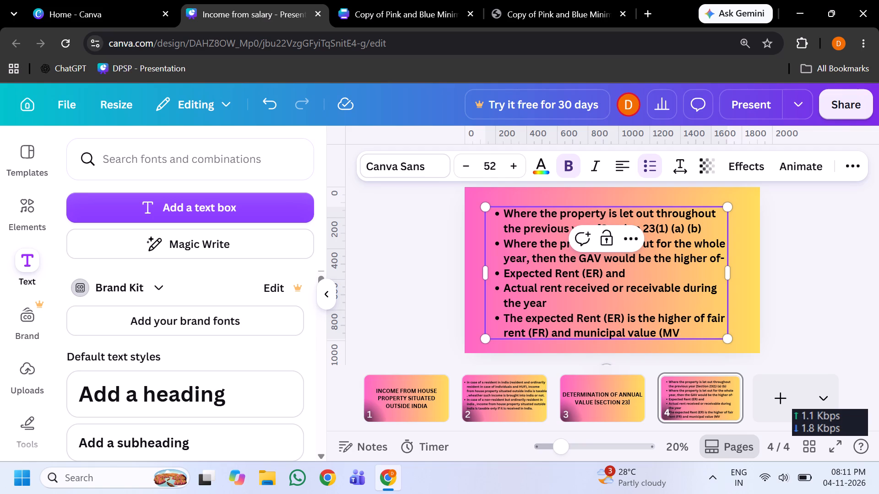
key(shift+parenright)
key(apostrophe)
key(BackSpace)
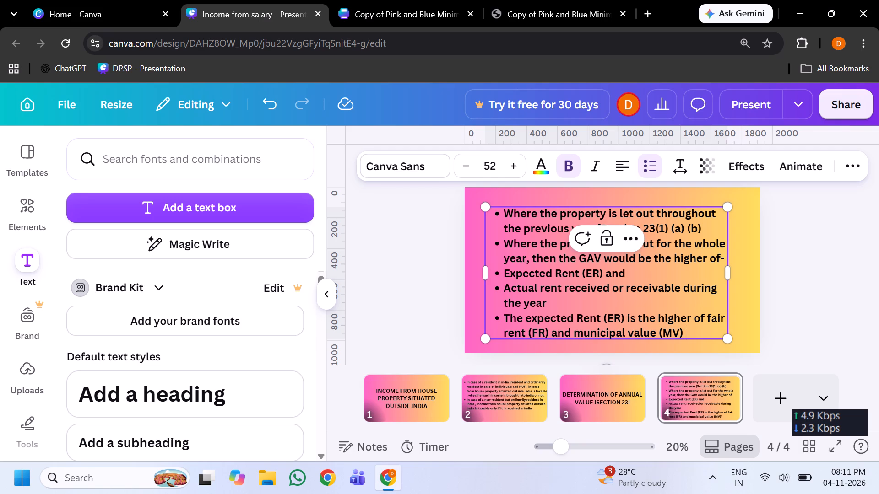
text(,)
key(space)
Complete the fifth bullet on page 4 with "but restricted to standard rent (SR)".
text(but)
key(space)
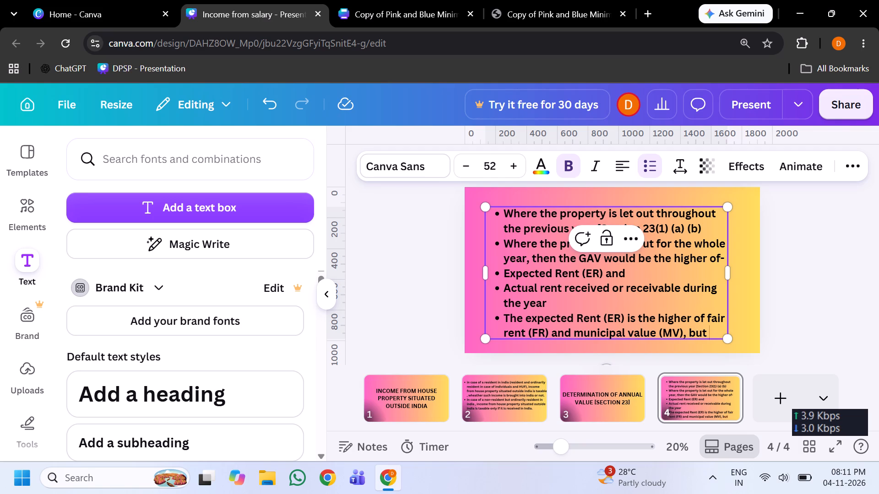
text(res)
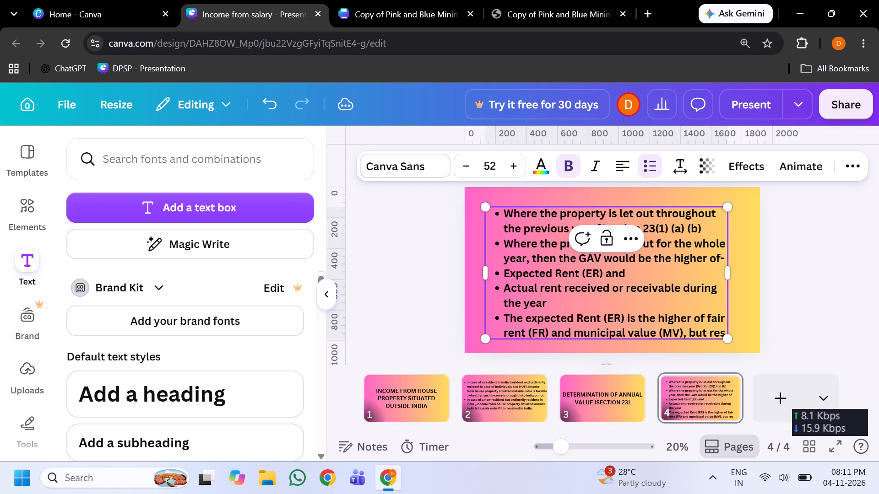
text(tr)
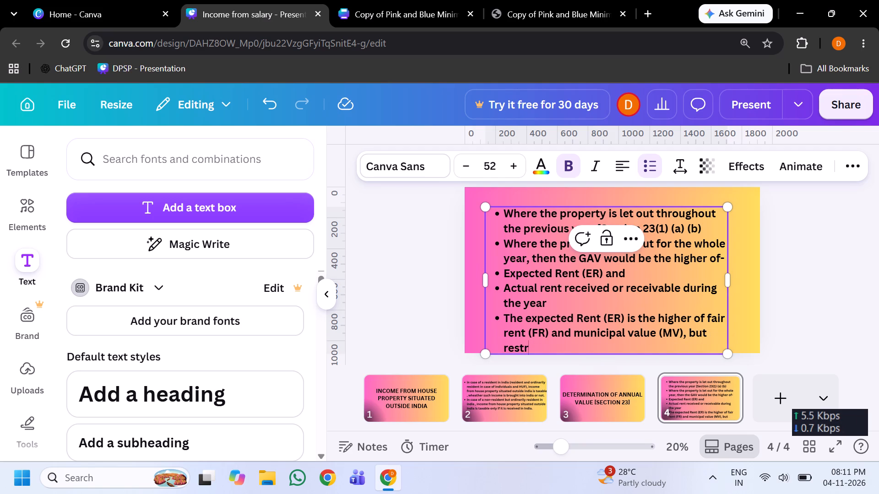
key(i)
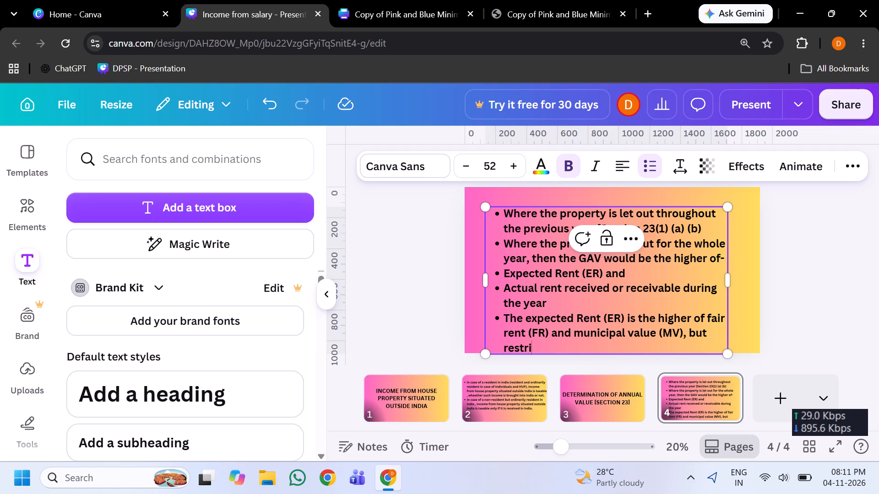
text(cted)
key(space)
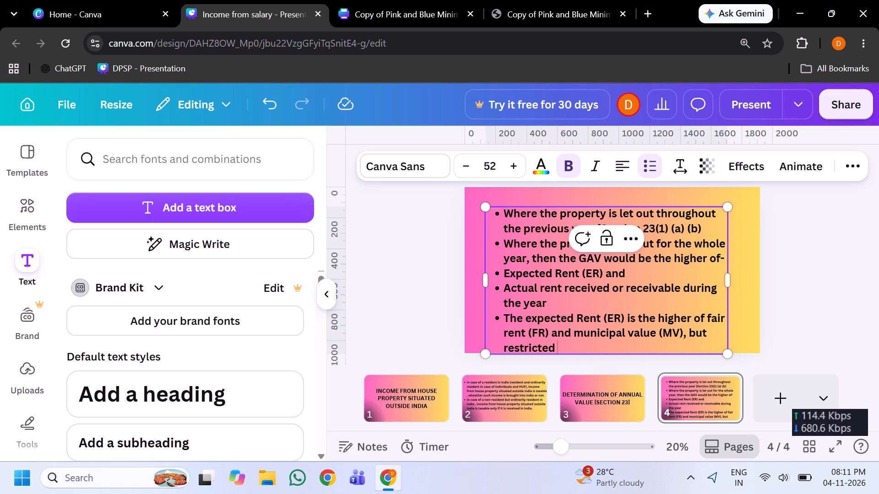
text(to sta)
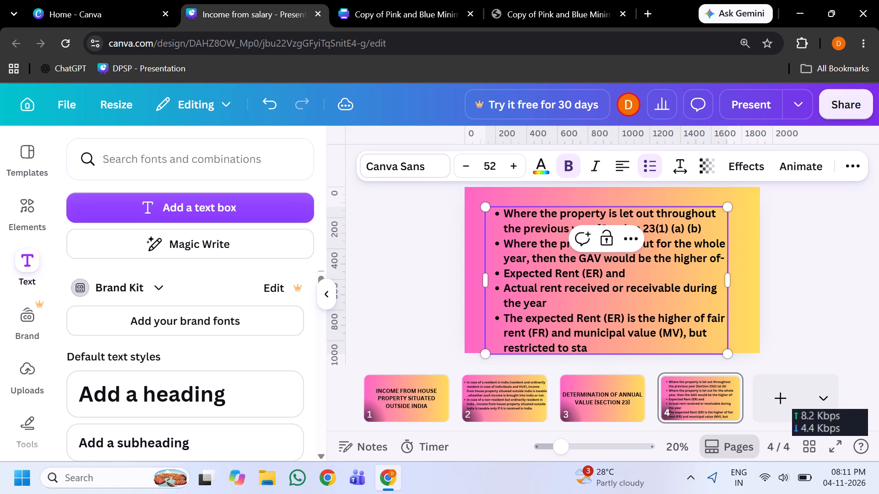
text(nda)
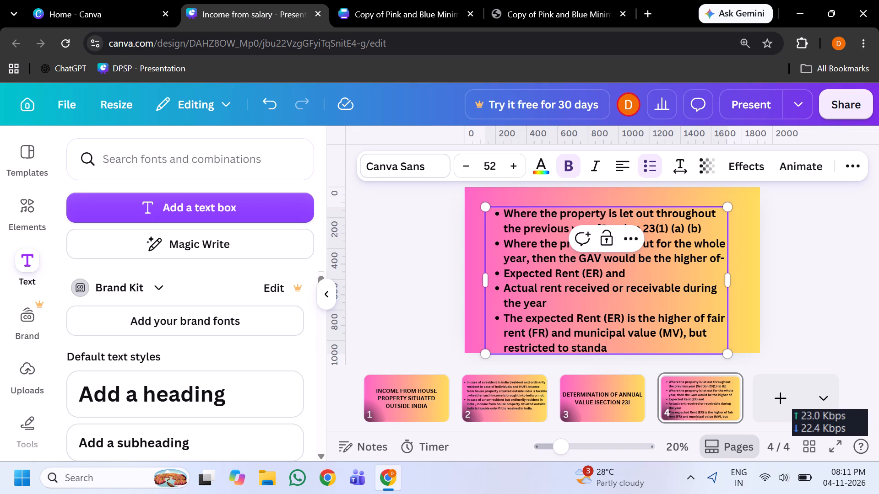
text(rd)
key(space)
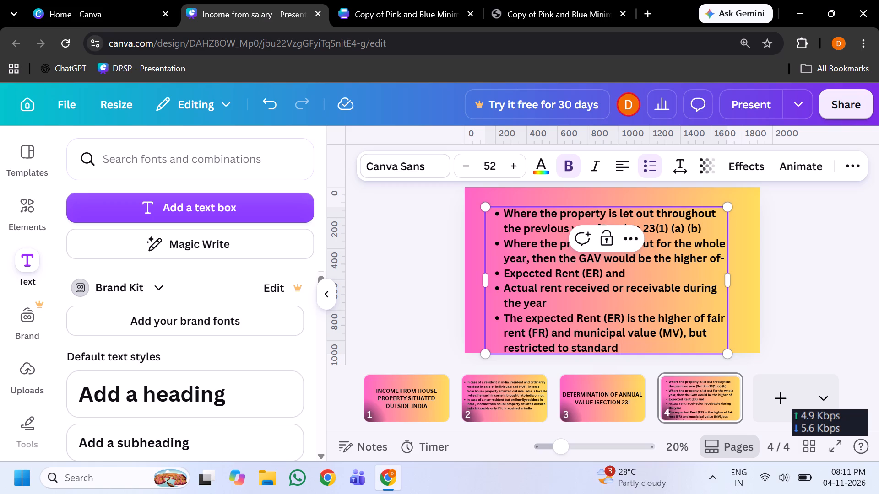
text(ren)
text(t)
key(space)
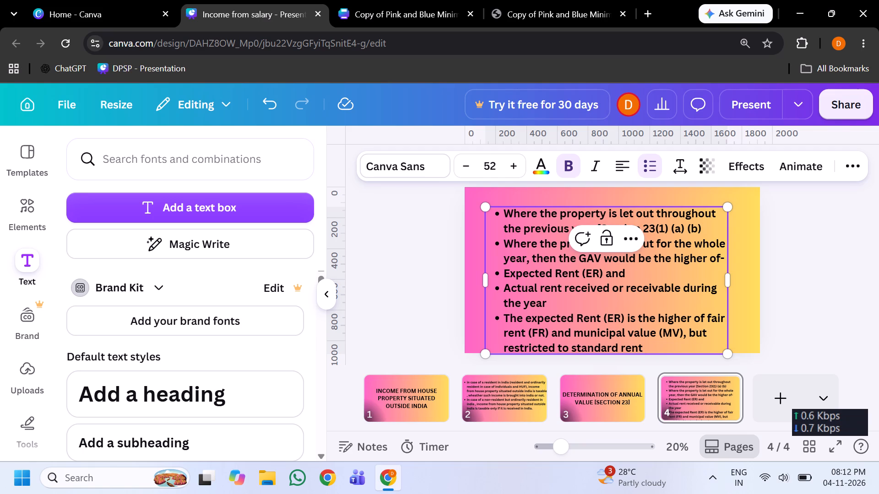
text((S)
text(R))
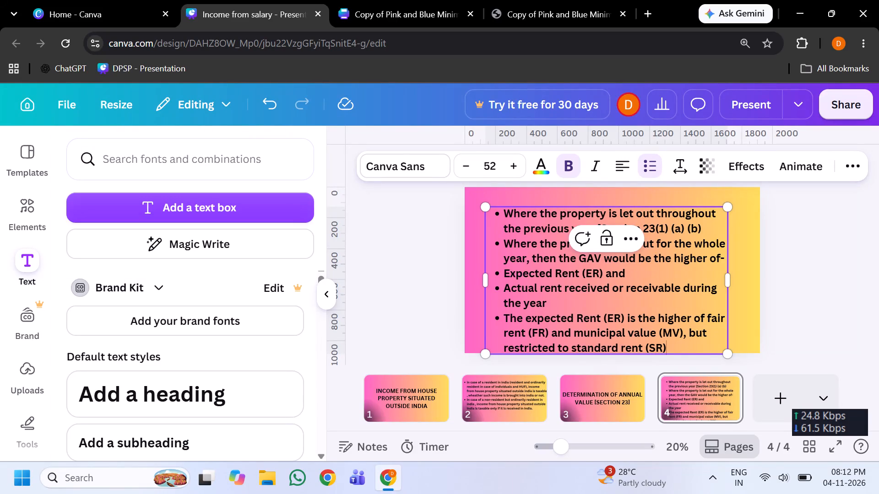
Add a new blank gradient page after page 4.
click(778, 397)
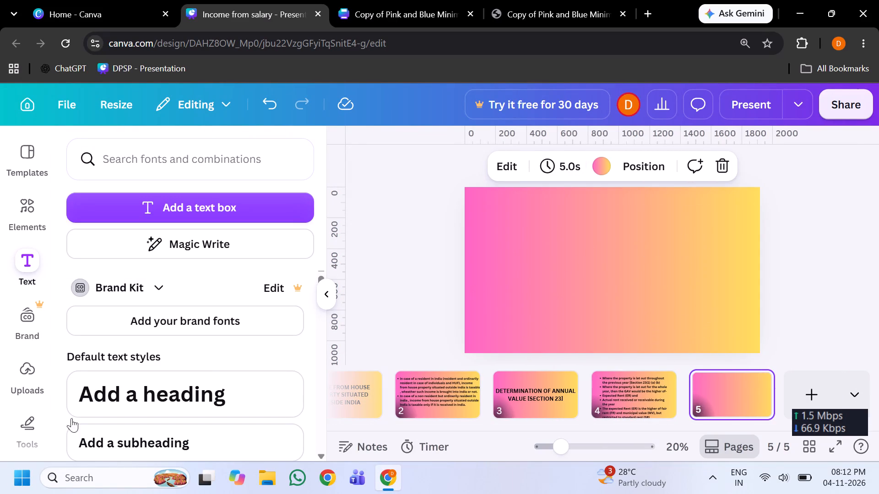
Add a subheading text box near the top of page 5 and format it as a bulleted list.
drag(122, 440, 565, 229)
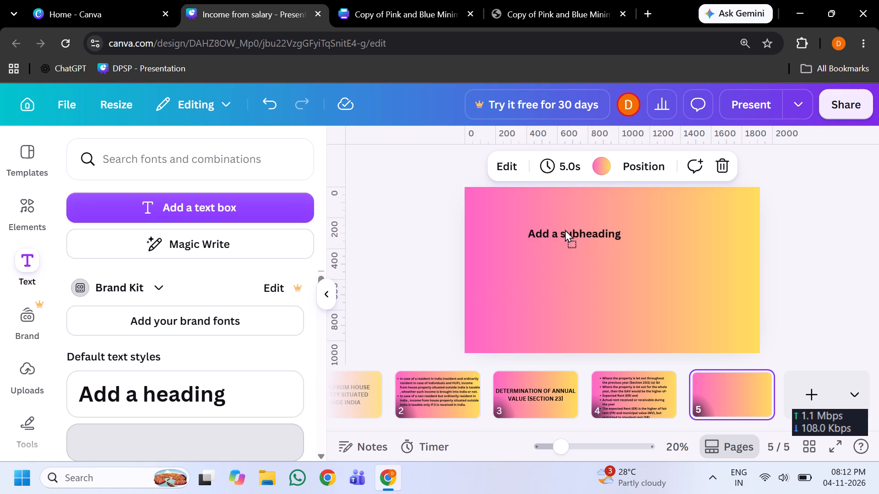
drag(565, 229, 539, 213)
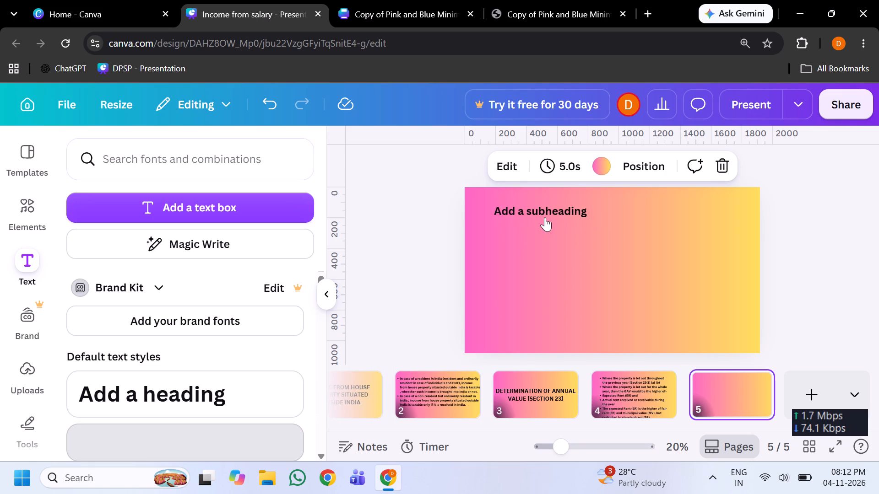
click(656, 163)
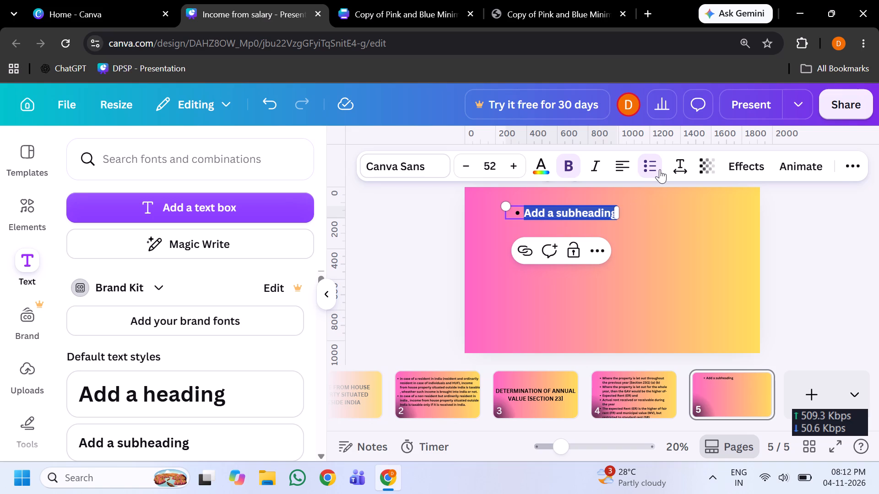
Replace the placeholder on page 5 with a first bullet beginning "For example , let us".
text(For)
key(space)
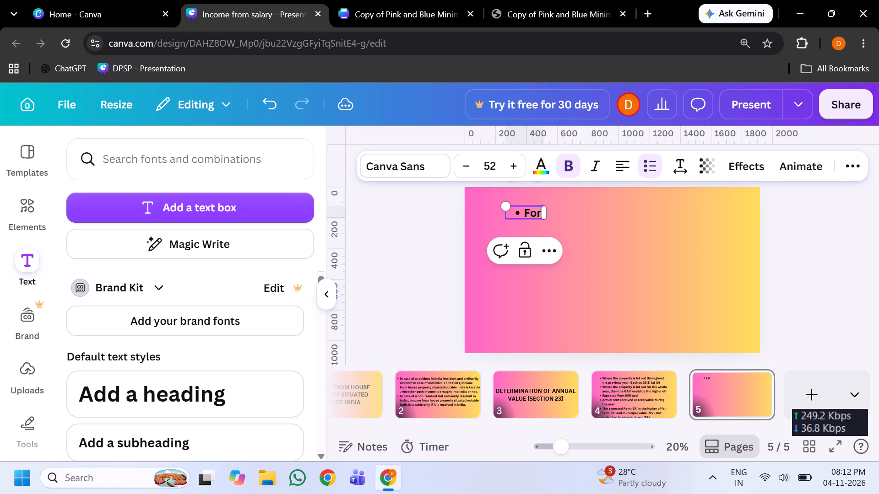
text(example)
key(space)
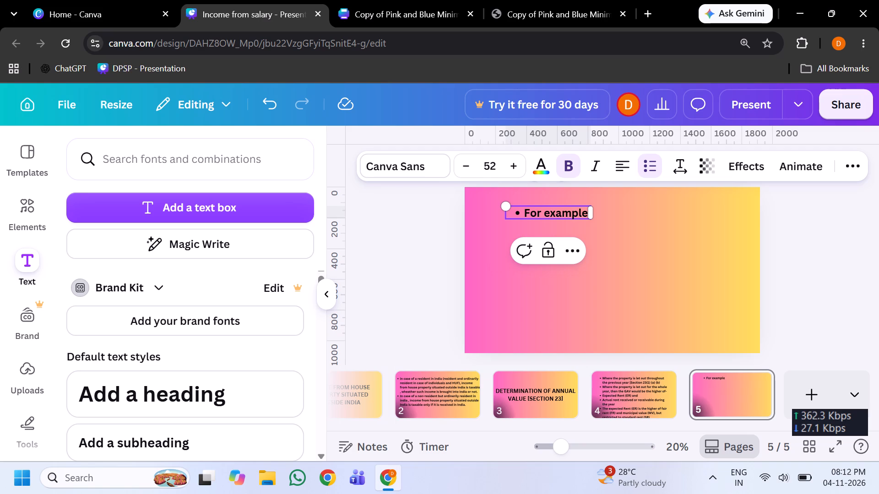
key(comma)
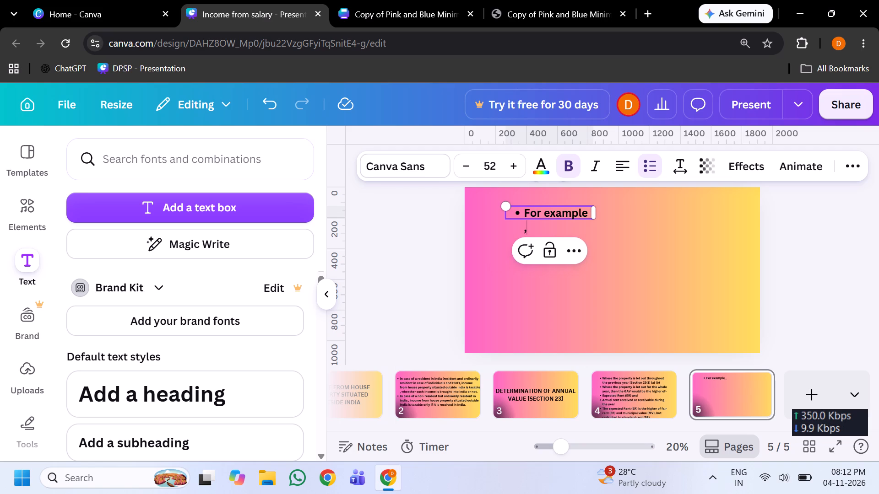
key(space)
key(l)
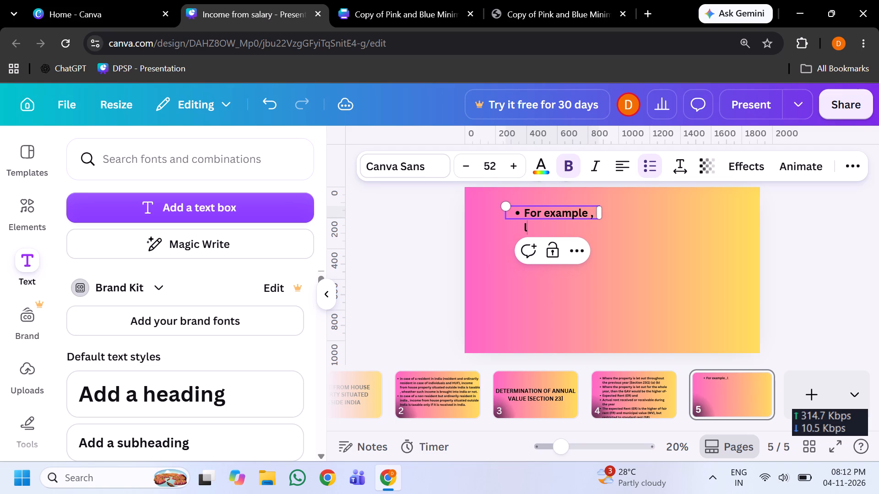
key(e)
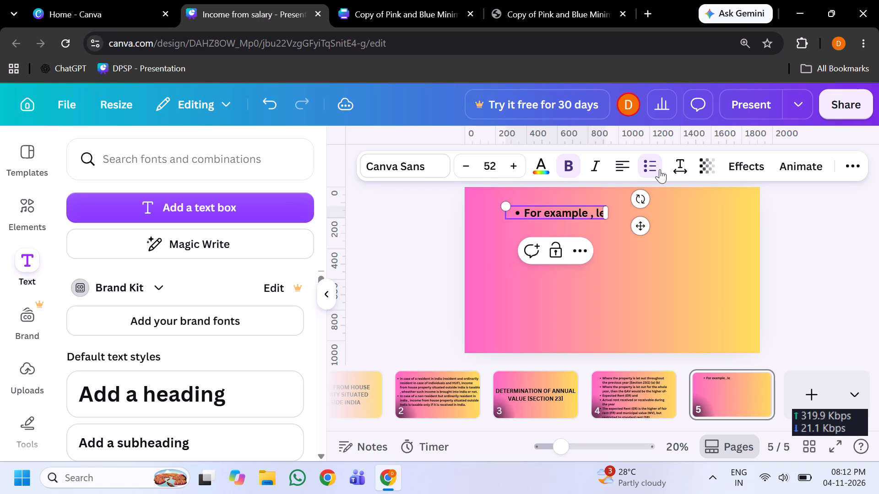
text(t)
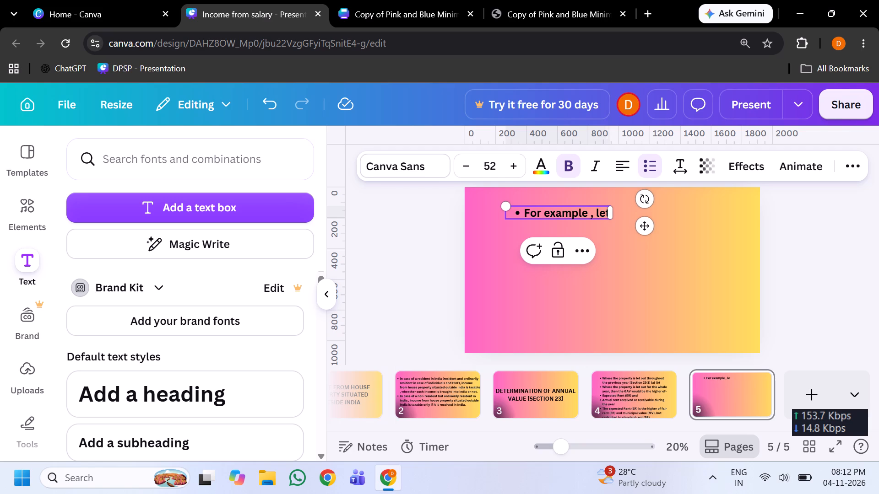
key(space)
text(us)
key(space)
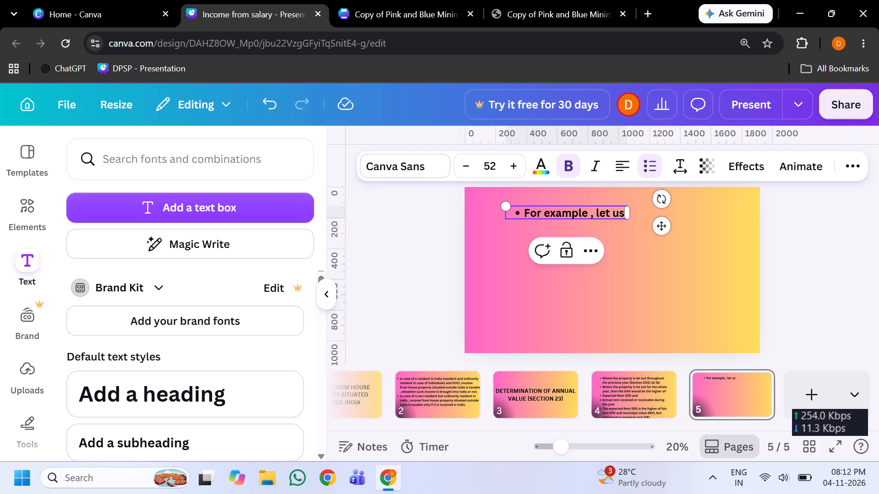
Continue the first bullet on page 5 with "say the higher of FR and MV".
text(say the)
key(space)
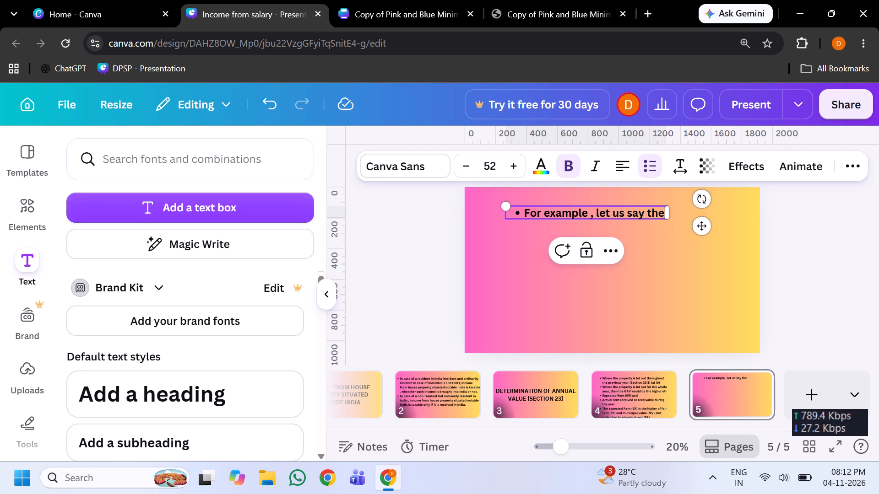
text(higher)
key(space)
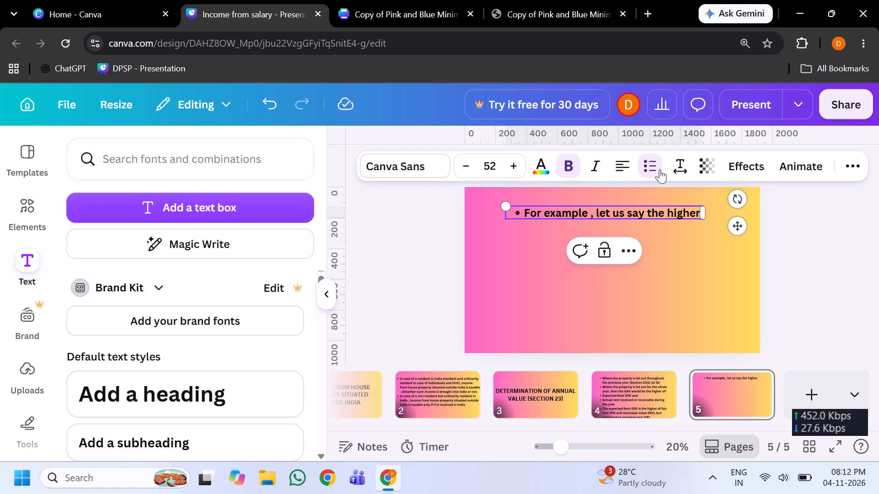
text(of)
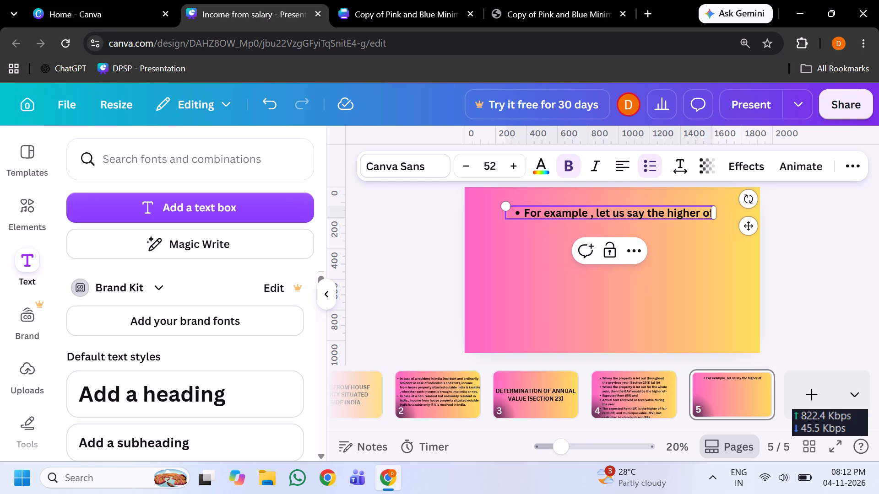
key(space)
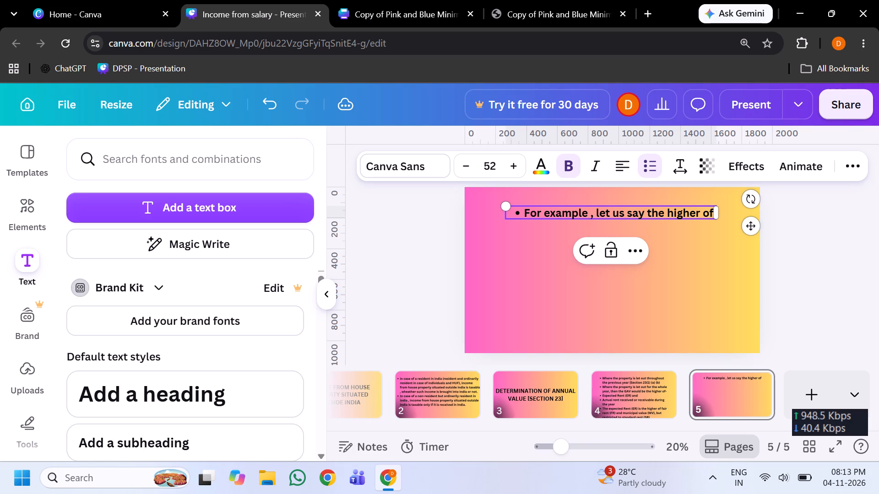
text(FR)
key(space)
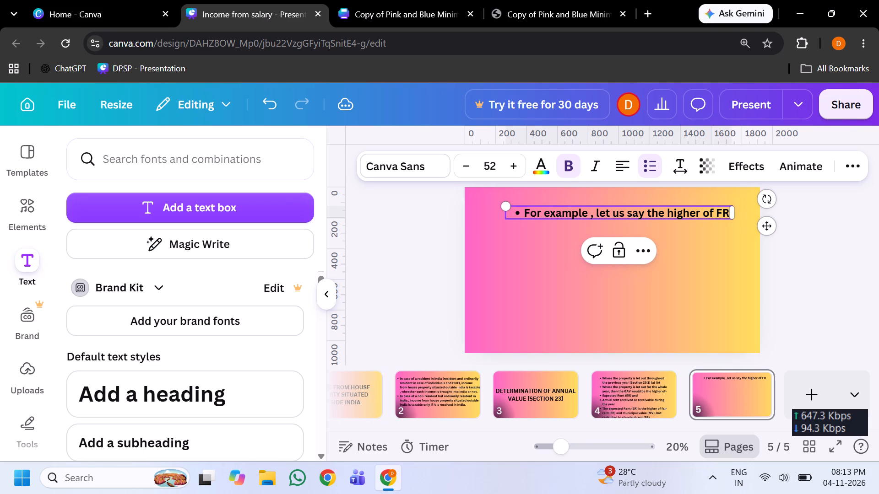
text(and)
key(space)
text(MV)
key(space)
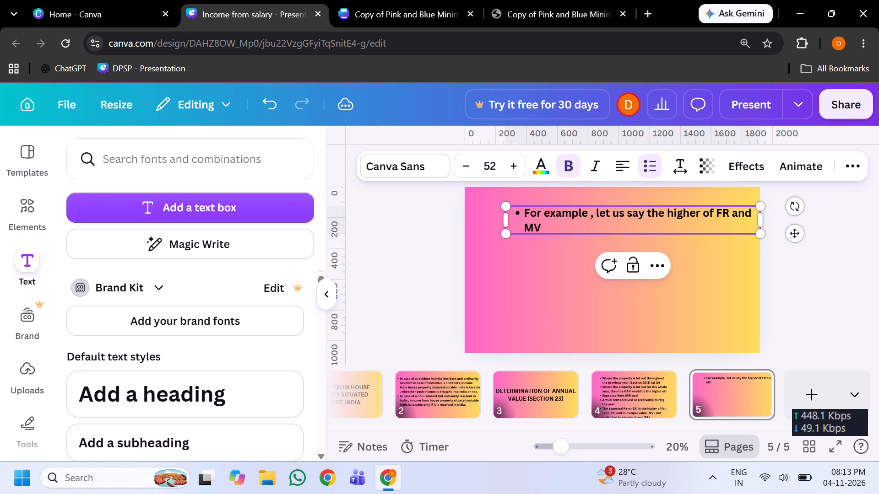
Finish the bullet's first sentence on page 5 with "is X.".
text(is)
key(space)
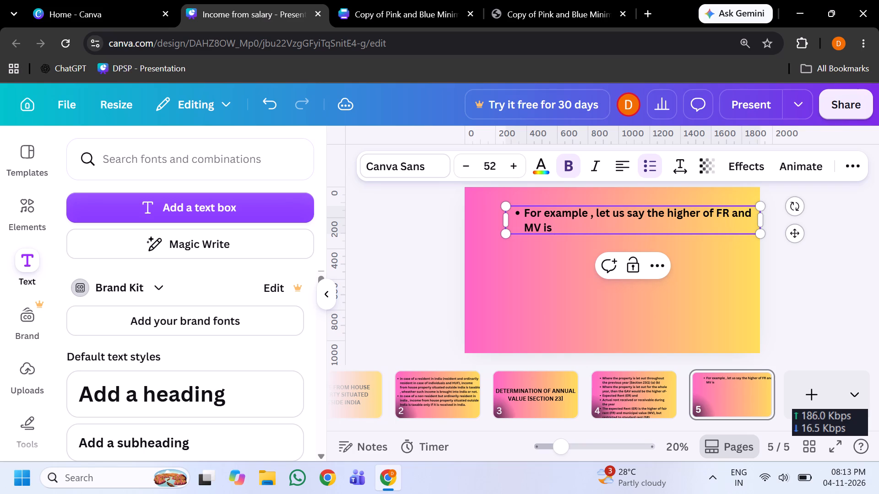
text(X)
key(space)
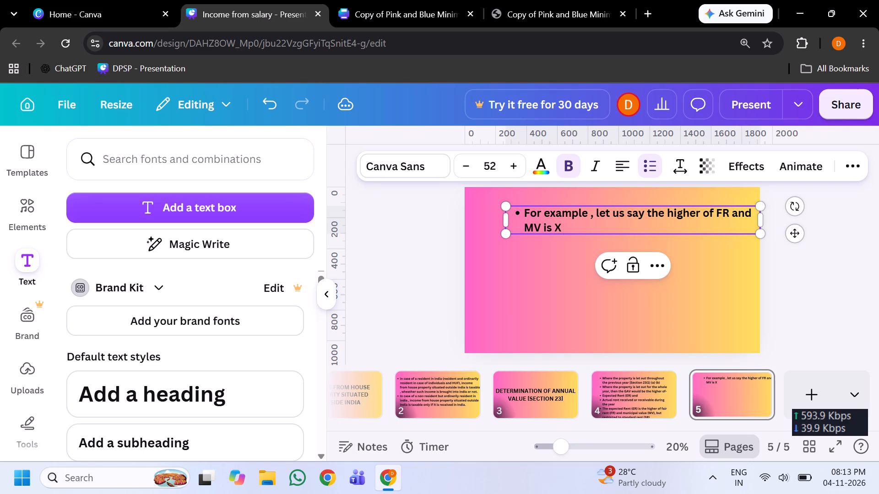
key(BackSpace)
key(period)
Continue the first bullet on page 5 with "Then ER= SR".
key(space)
text(Then)
key(space)
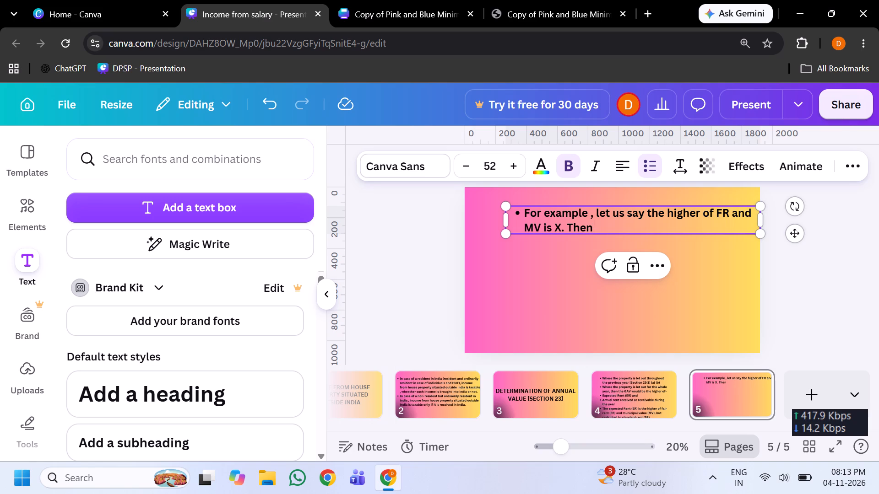
text(ER)
key(shift+plus)
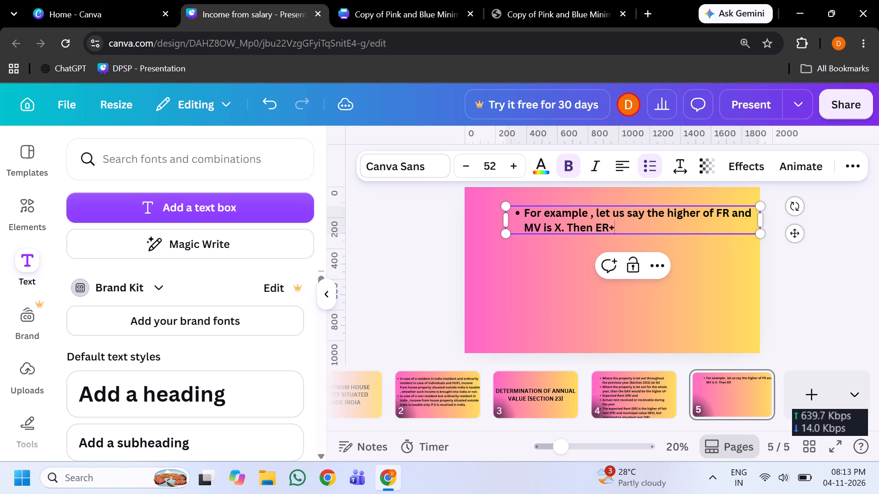
key(BackSpace)
key(equal)
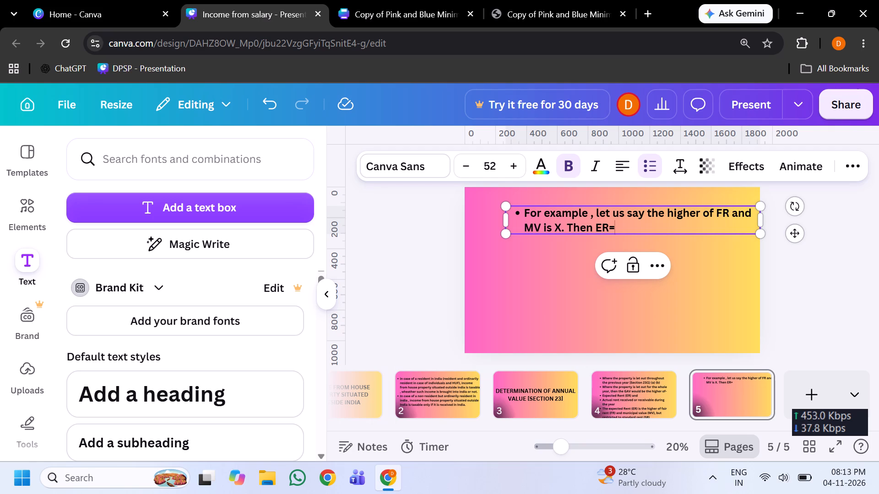
key(space)
key(s)
key(BackSpace)
text(SR)
key(space)
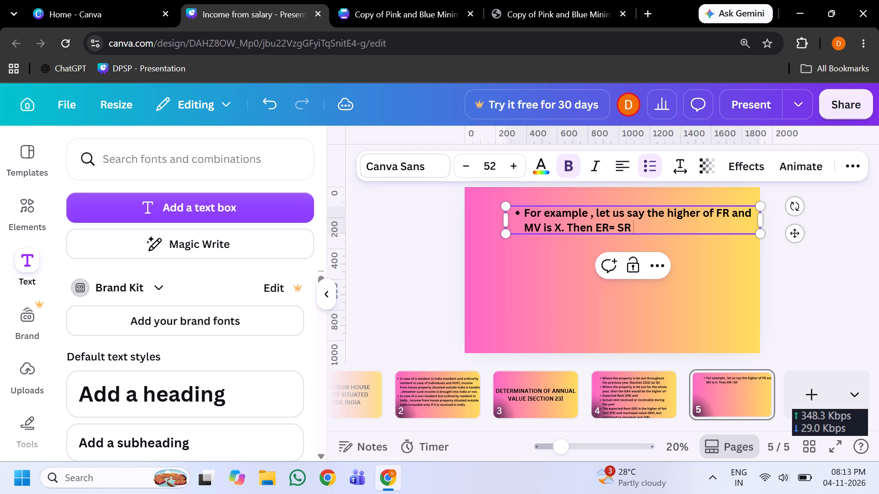
Complete the expected rent sentence on page 5 with the condition ", if X>SR.".
text(, if)
key(space)
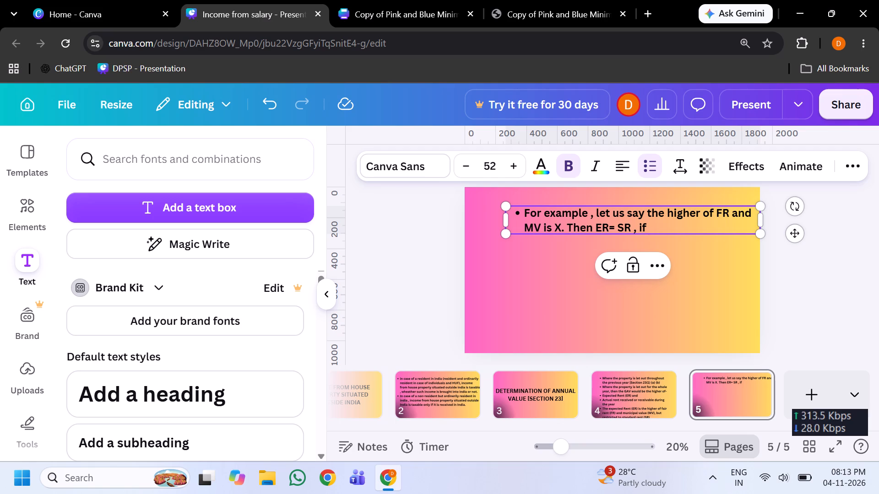
key(shift+s)
key(BackSpace)
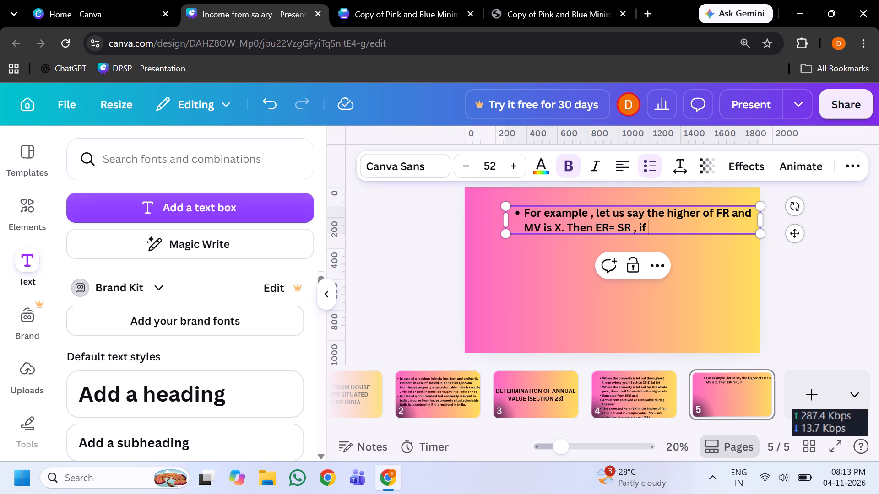
text(X>)
text(SR)
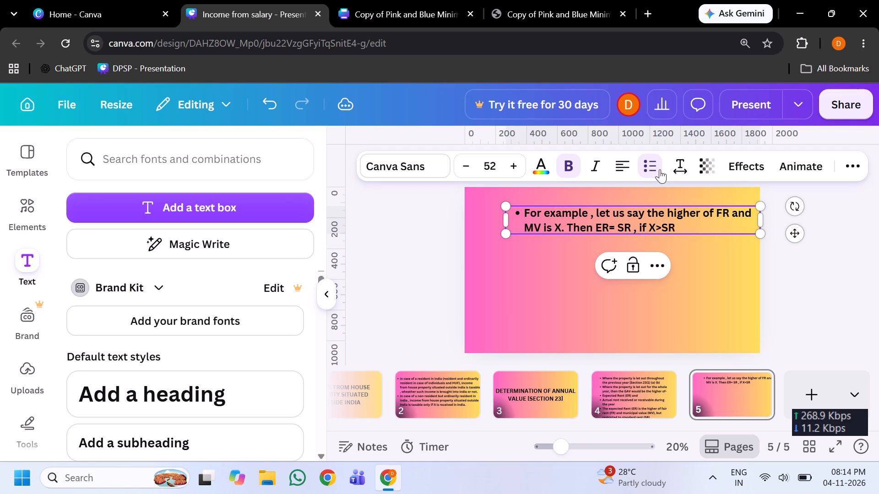
key(period)
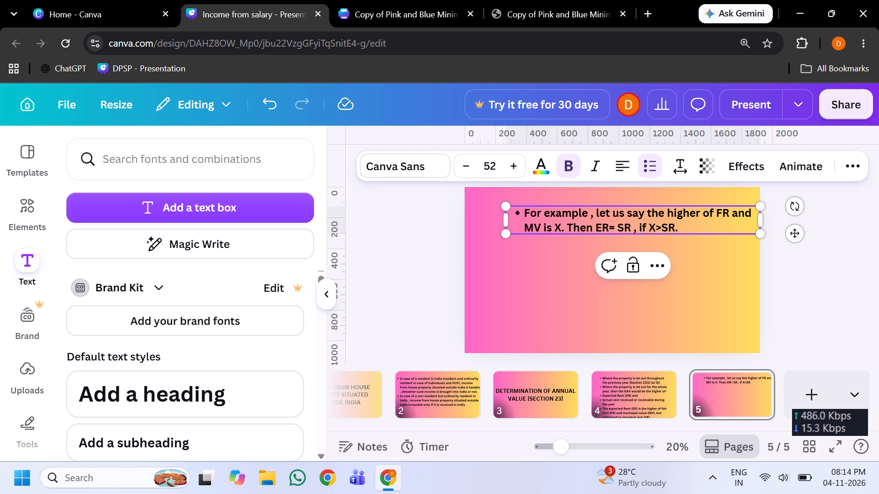
Continue the first bullet on page 5 with the condition "However ,if X<Sr,".
text(Howe)
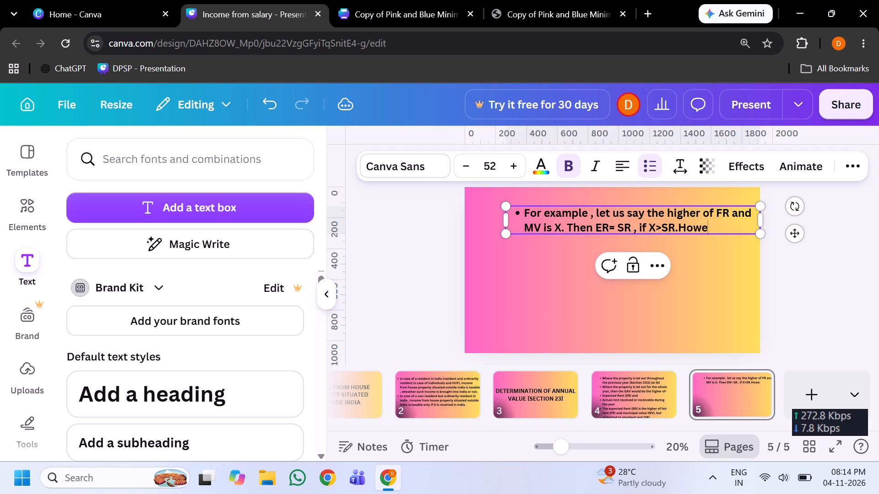
text(ver)
key(space)
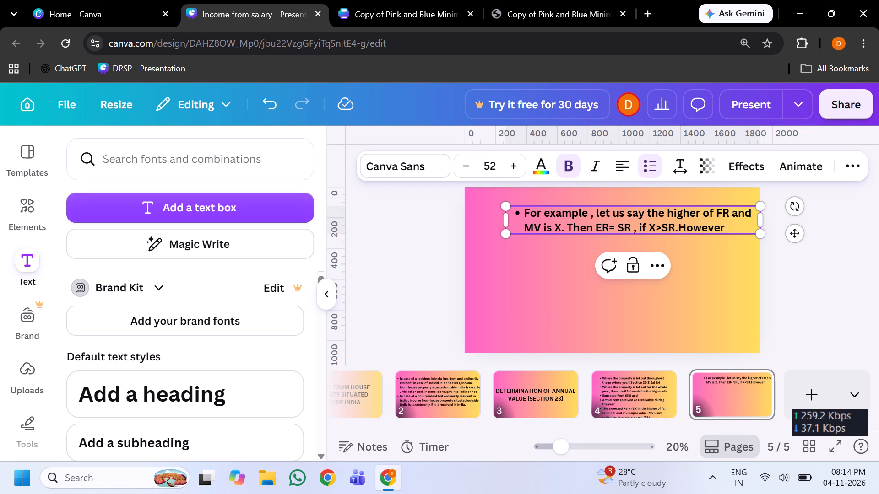
key(comma)
text(f)
key(space)
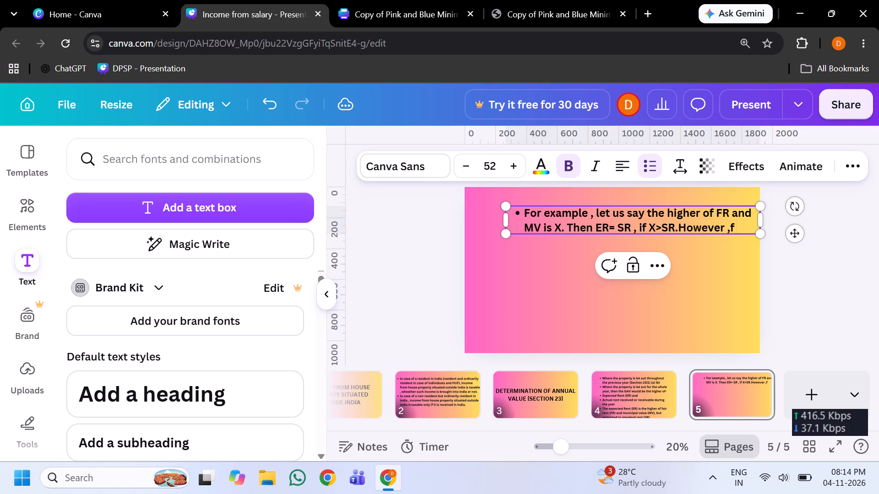
key(BackSpace)
key(BackSpace)
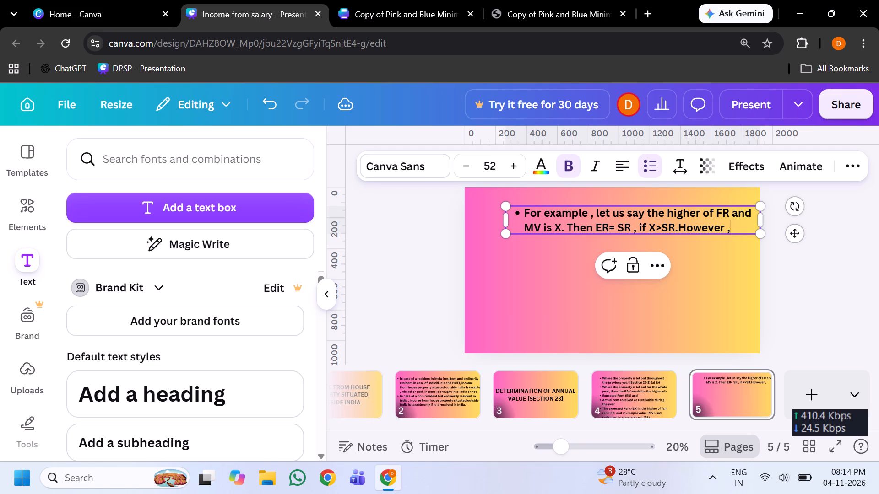
text(if)
key(space)
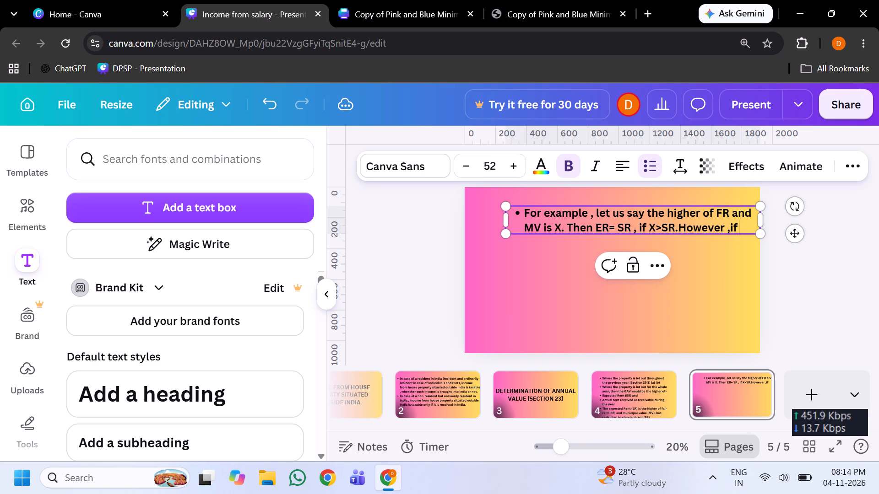
key(shift+x)
key(shift+less)
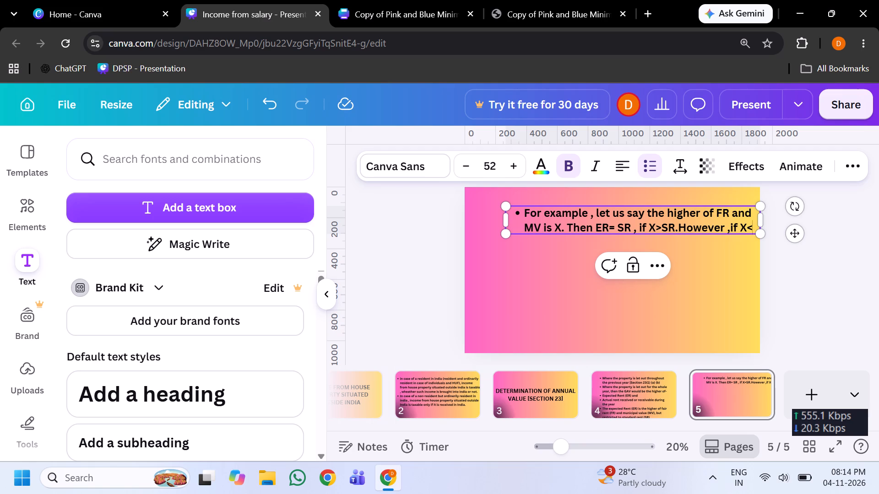
text(Sr)
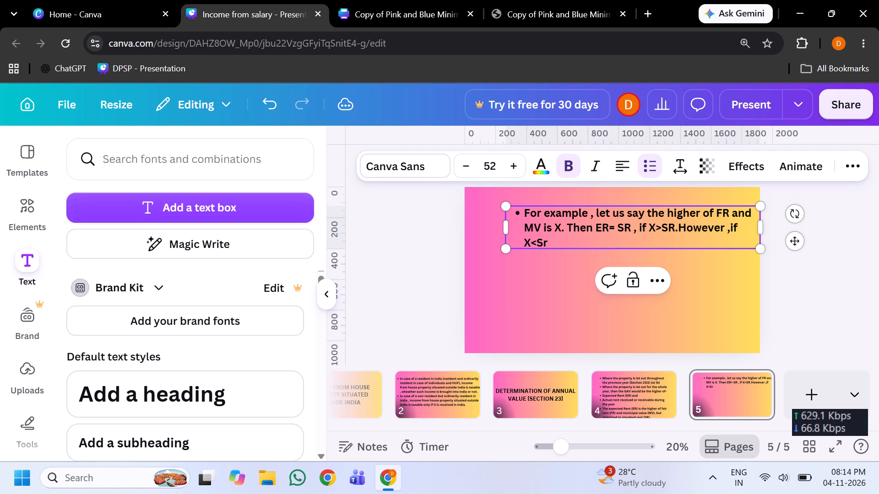
key(comma)
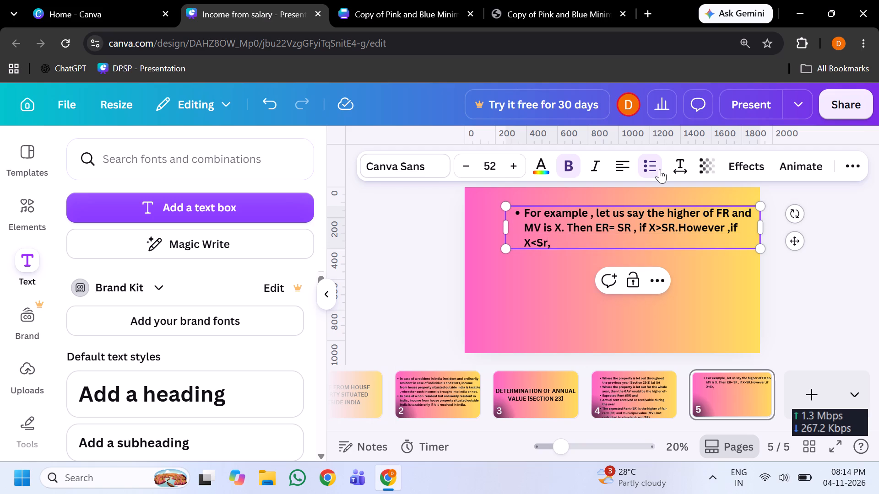
Complete the first bullet on page 5 with "ER=X".
key(space)
text(ER)
key(equal)
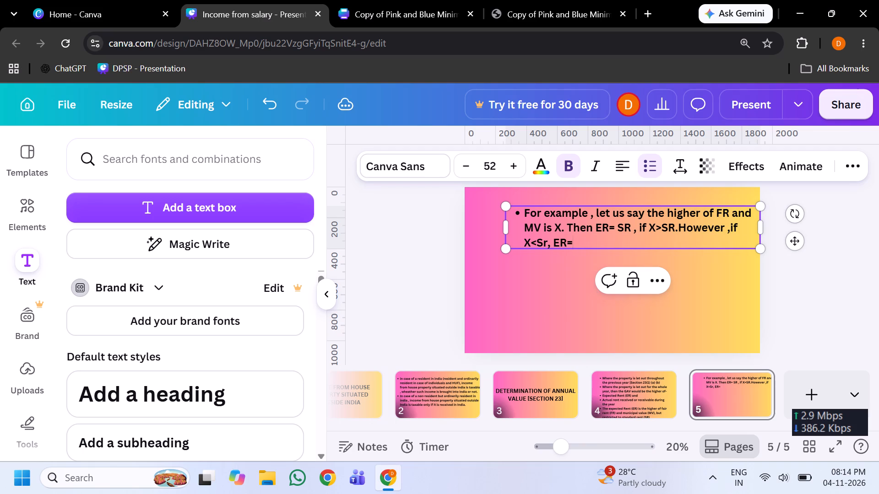
key(shift+x)
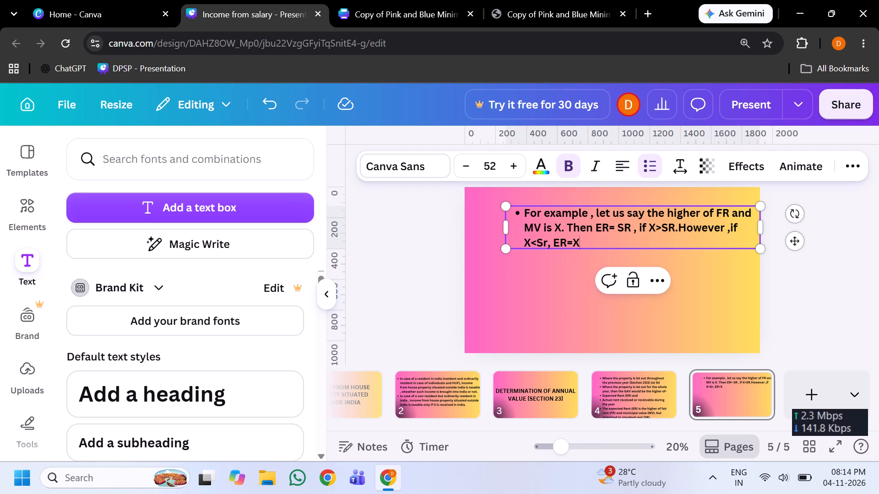
Start a second bullet on page 5 with "Expected Rent (ER)".
key(Return)
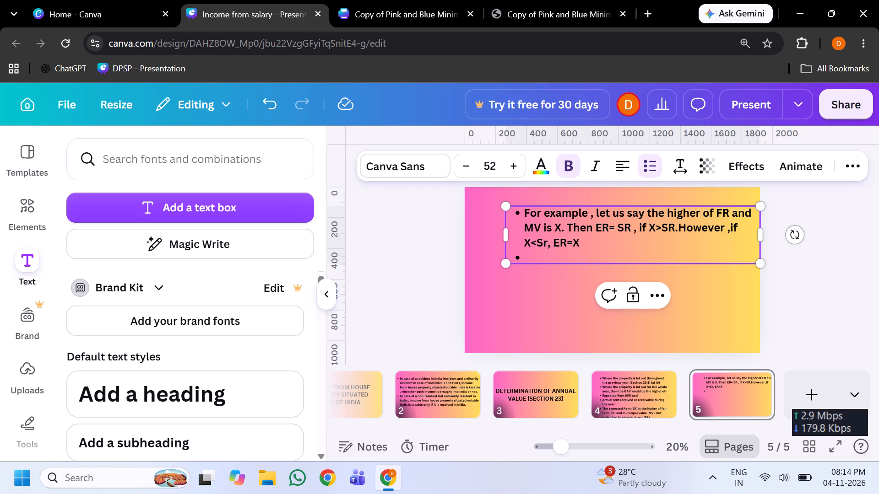
key(shift+e)
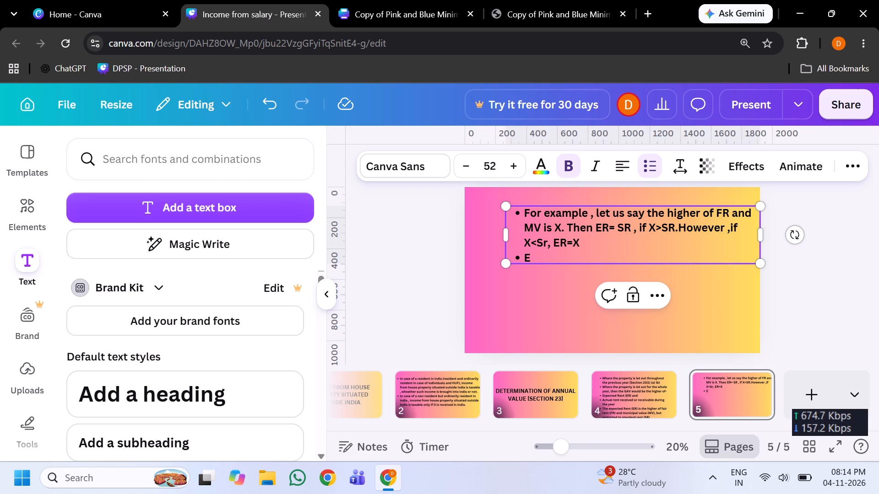
text(xpected)
key(space)
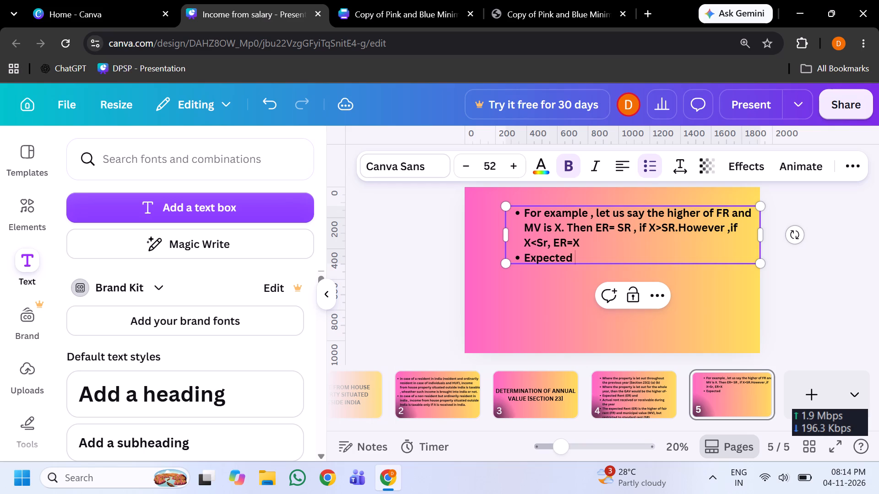
text(Rent)
key(space)
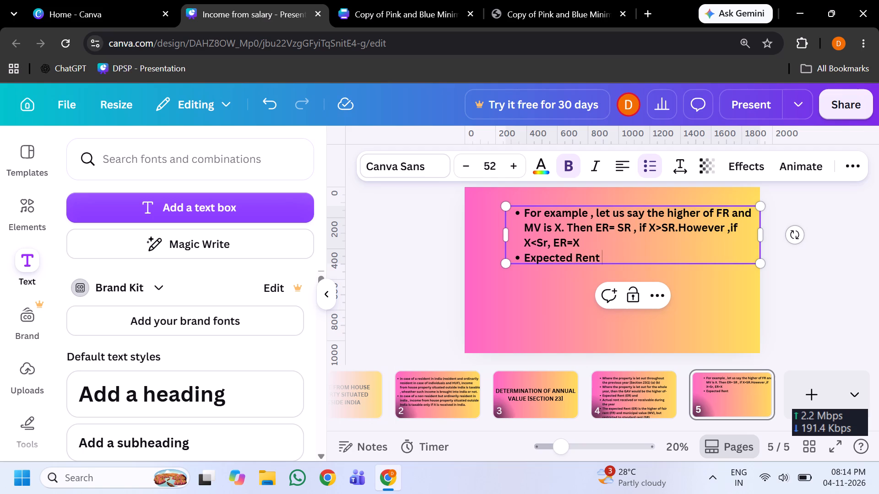
key(shift+parenleft)
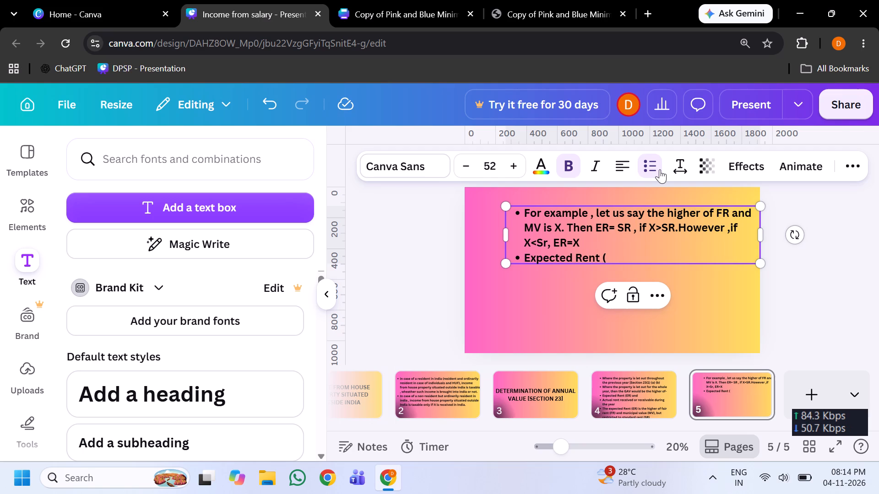
text(ER))
key(space)
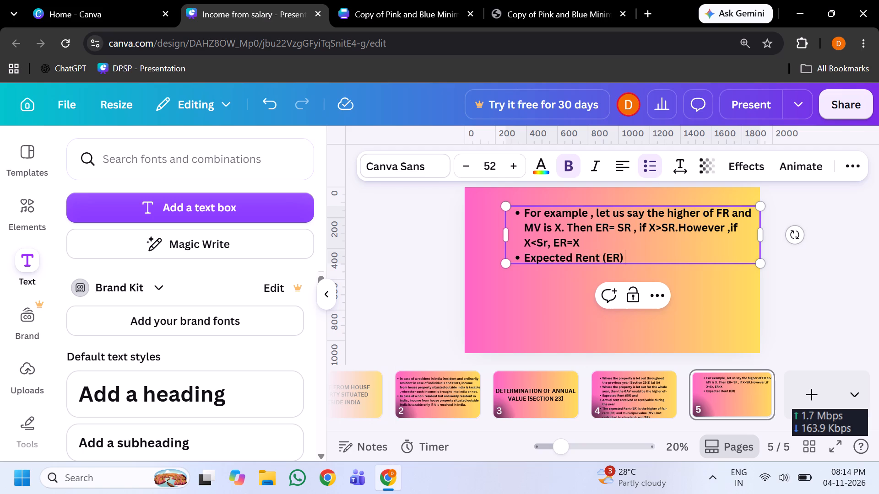
Continue the second bullet on page 5 with "as per section 23 (1) (A)".
text(as per)
key(space)
text(section)
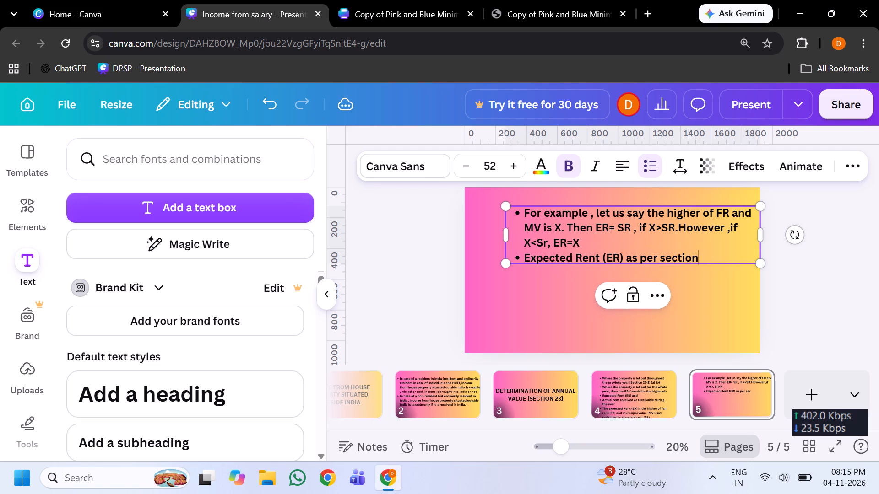
key(space)
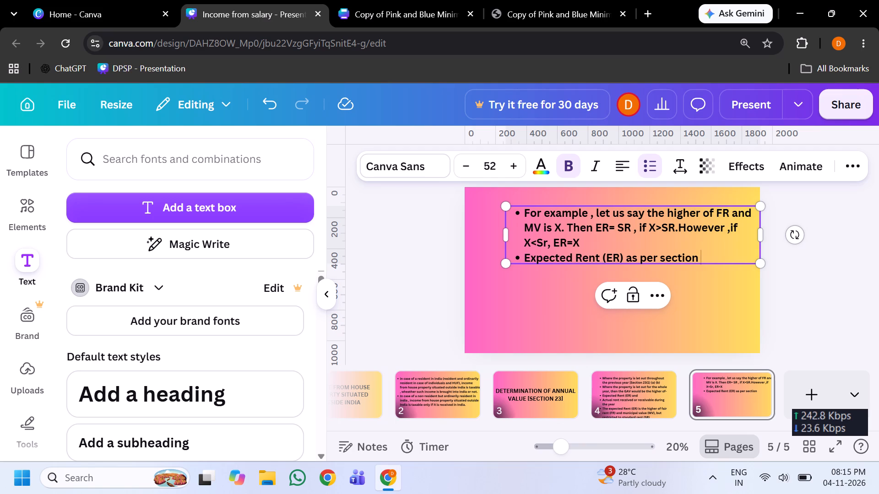
text(23)
key(space)
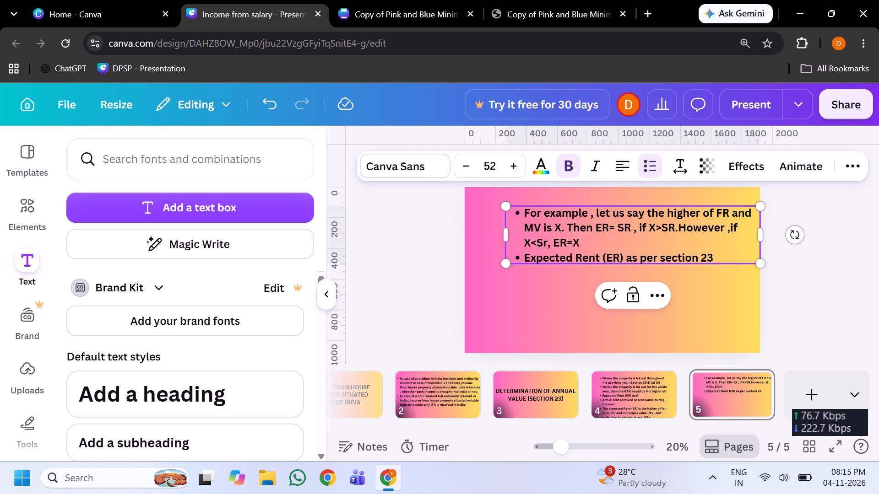
key(shift+parenleft)
key(1)
key(shift+parenright)
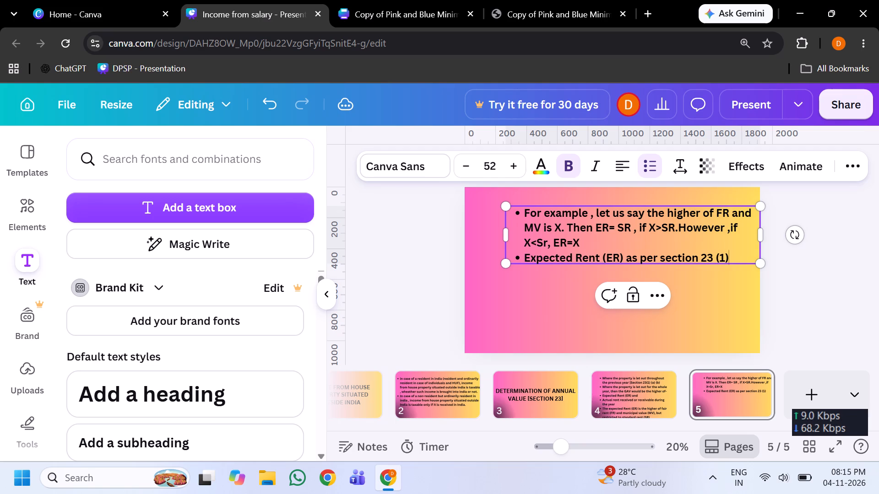
key(space)
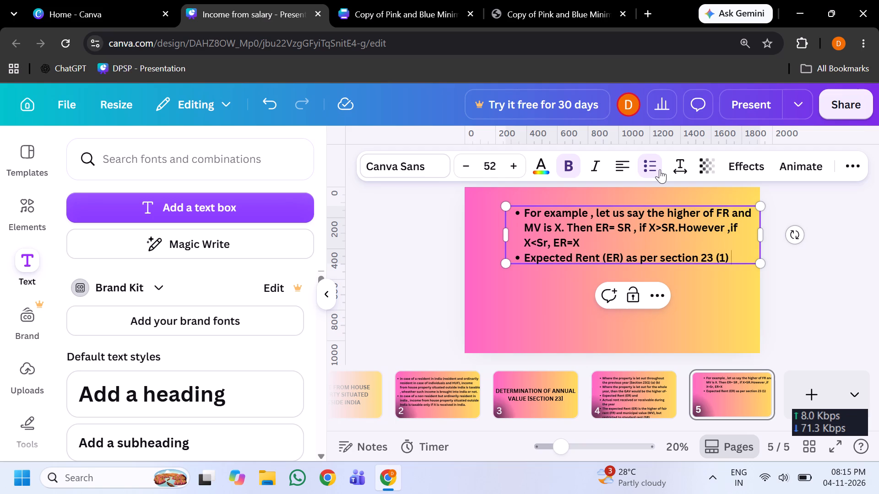
text((A))
key(space)
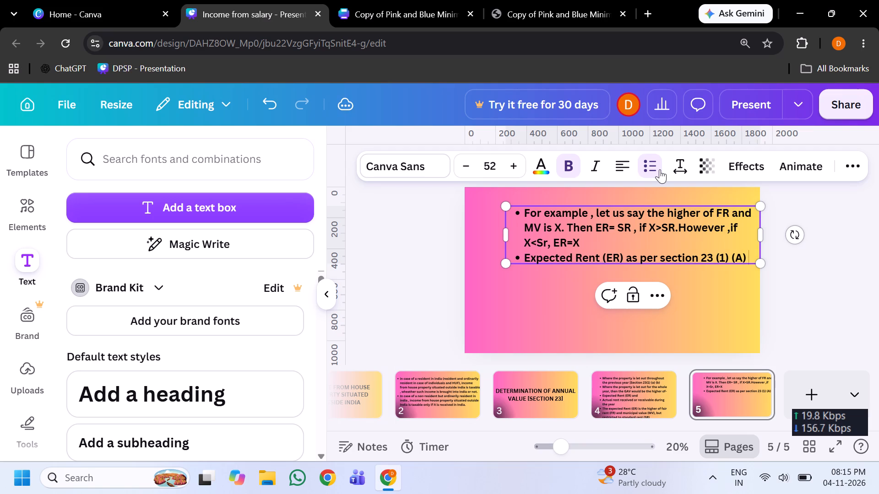
Continue the second bullet on page 5 with "cannot exceed standard rent (SR)".
text(cannot)
key(space)
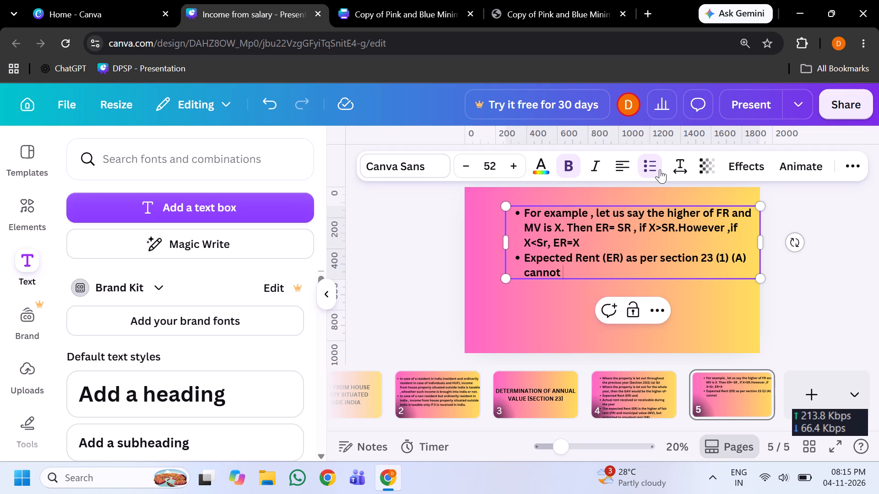
text(ex)
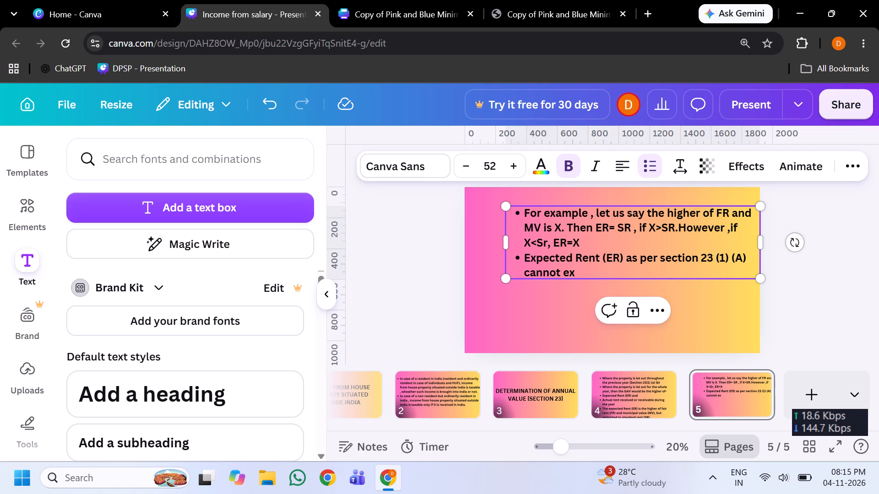
text(ceed)
key(space)
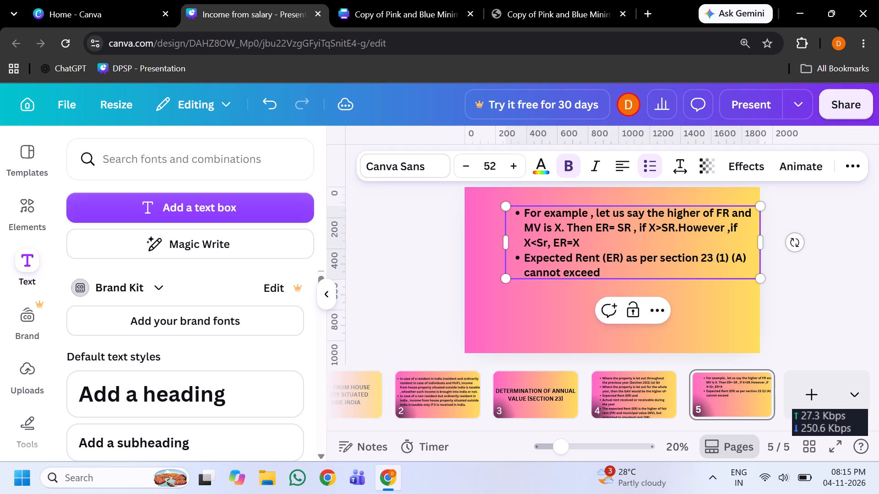
text(standard)
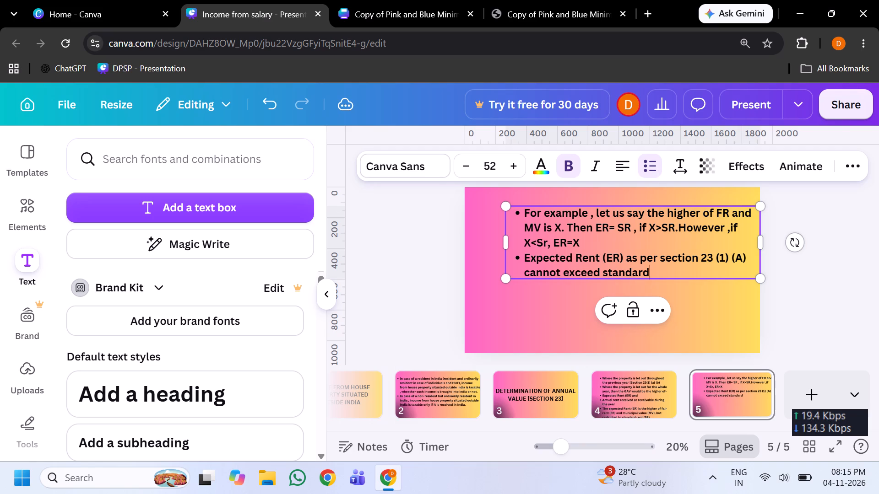
key(space)
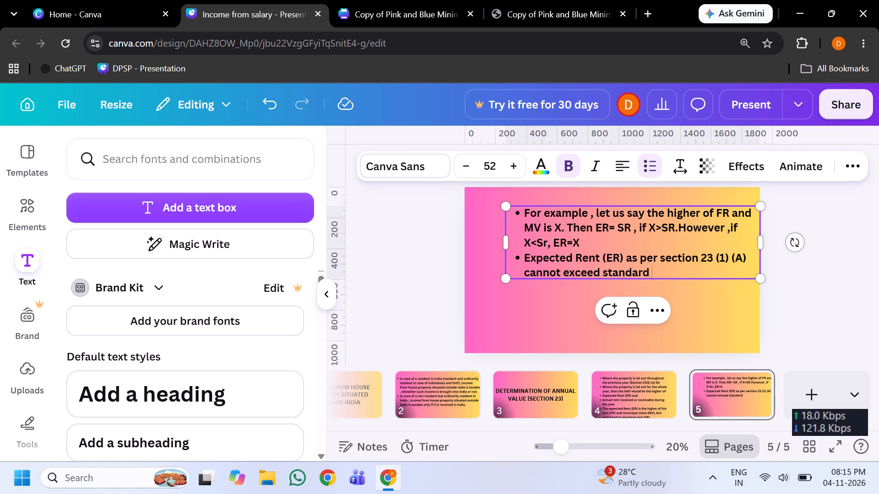
text(rent)
key(space)
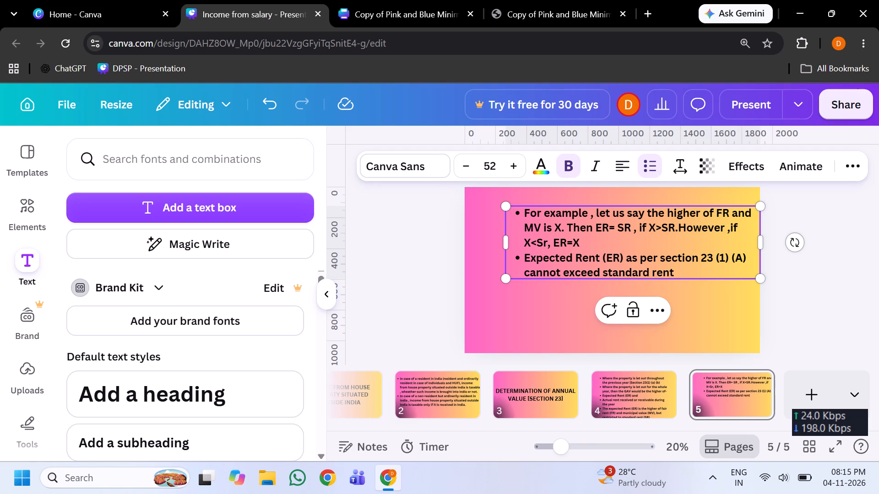
key(shift+parenleft)
text(re)
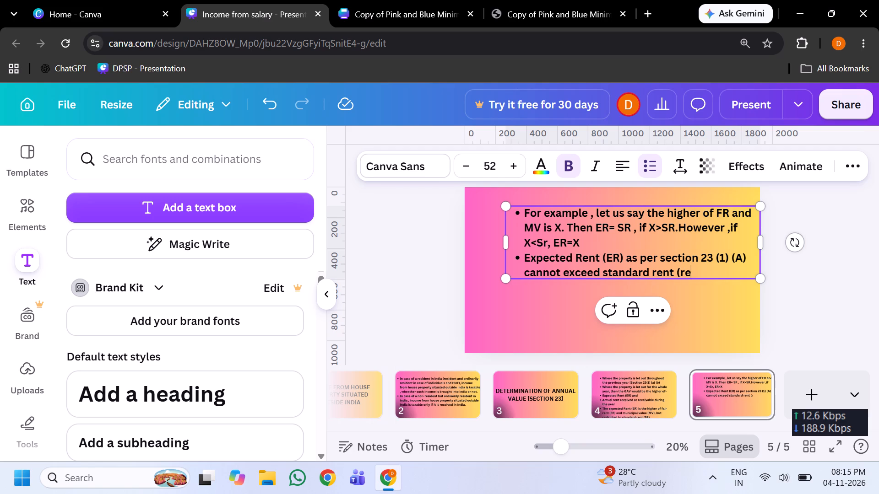
key(BackSpace)
key(BackSpace)
text(SR))
key(space)
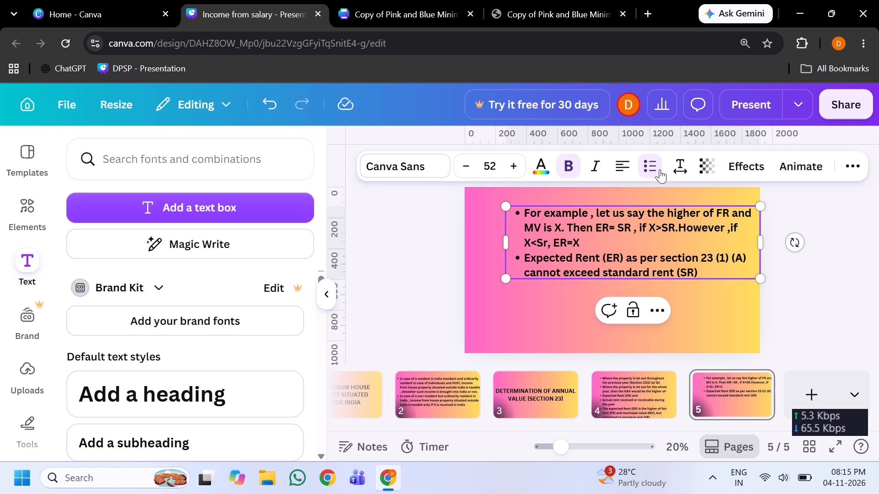
Continue the second bullet on page 5 with "but it can".
text(but)
key(space)
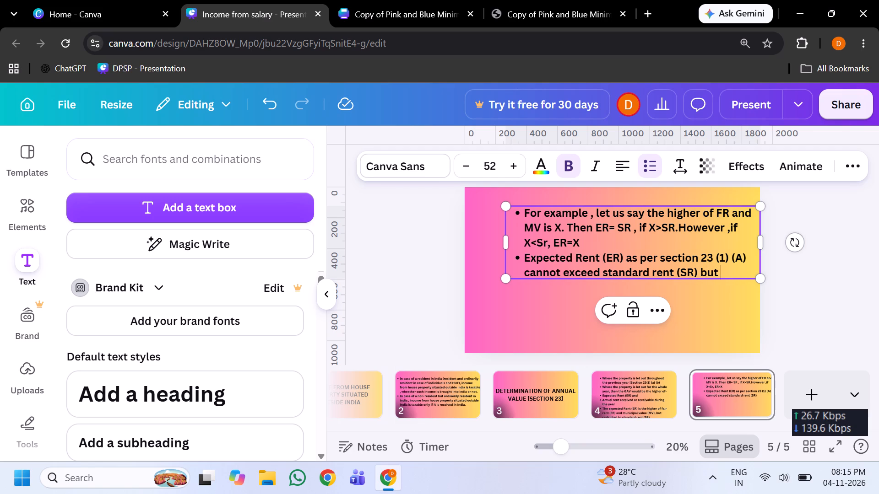
text(it)
key(space)
text(can)
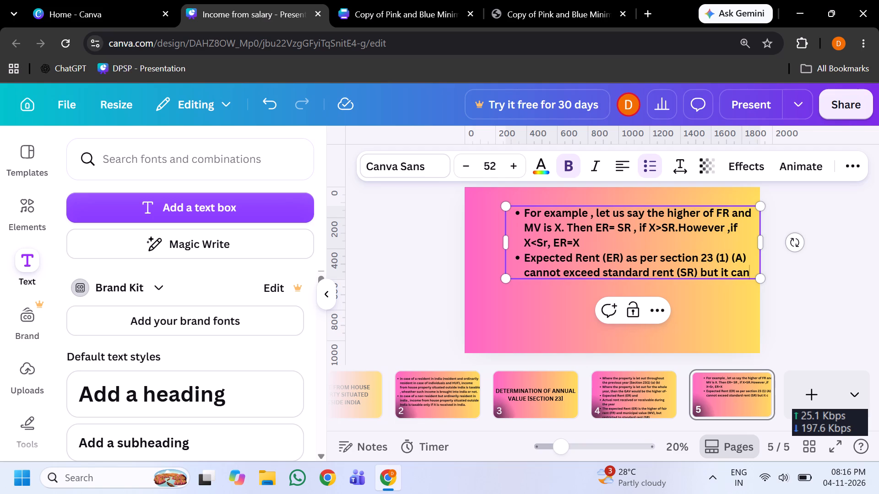
key(space)
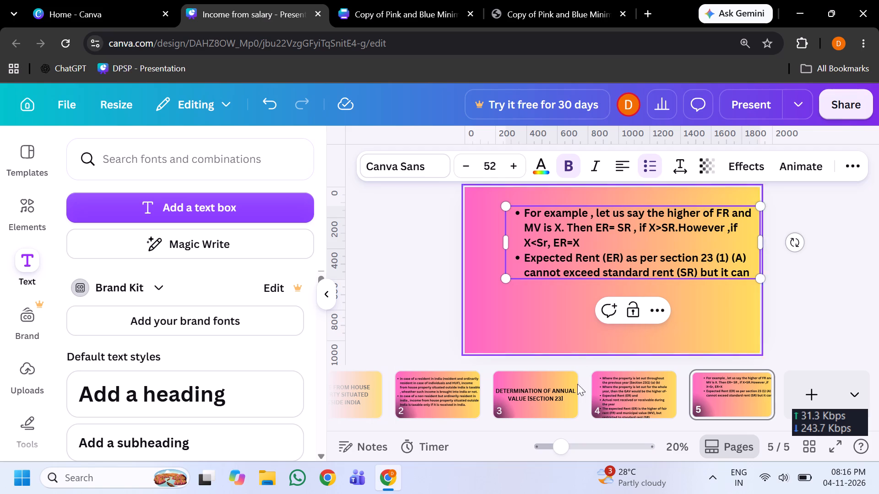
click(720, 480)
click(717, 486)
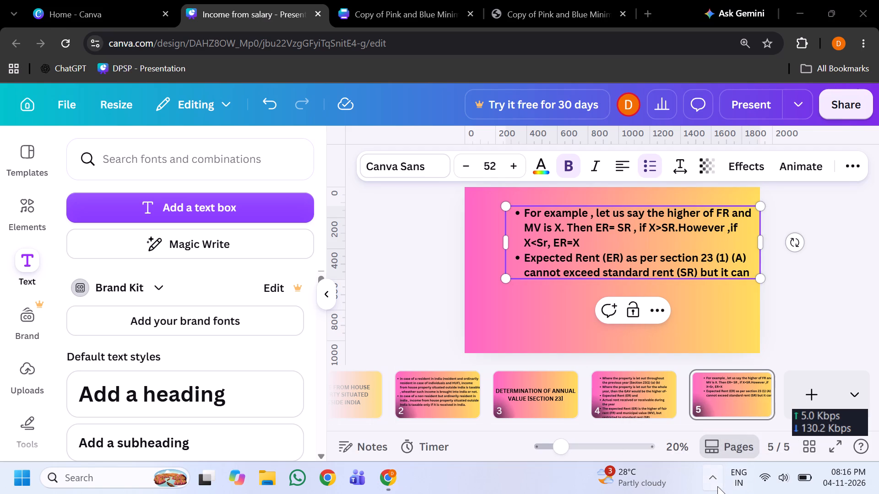
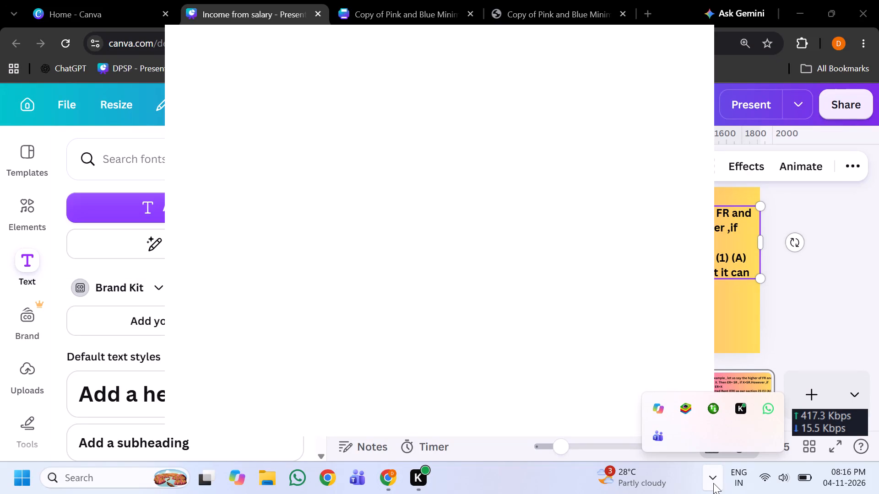
Dismiss the hidden tray icons and switch back to the Chrome window with the Income from salary presentation.
click(713, 483)
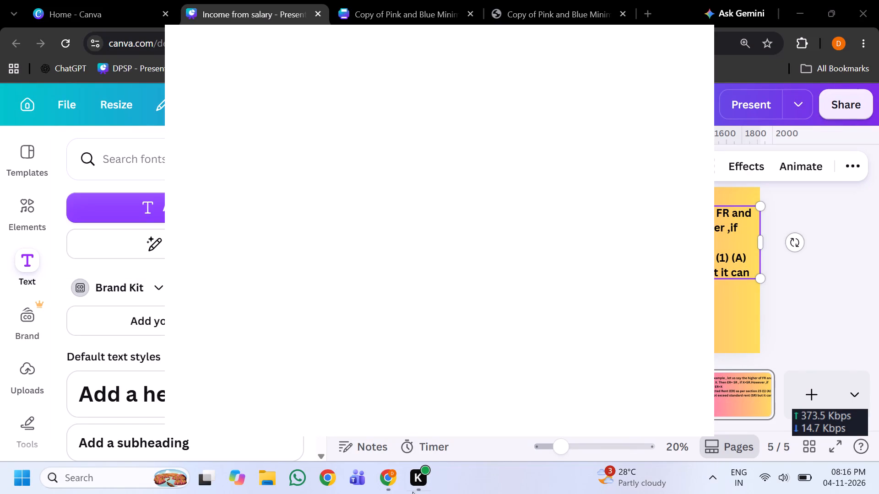
click(405, 491)
click(391, 483)
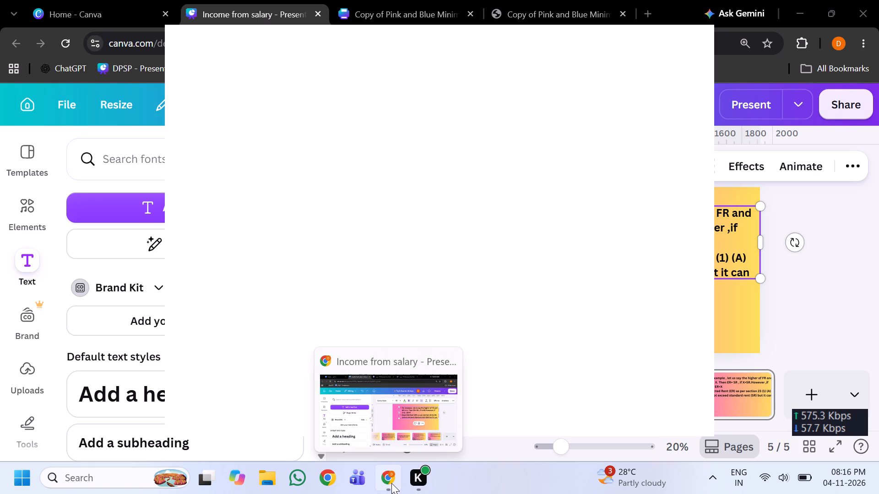
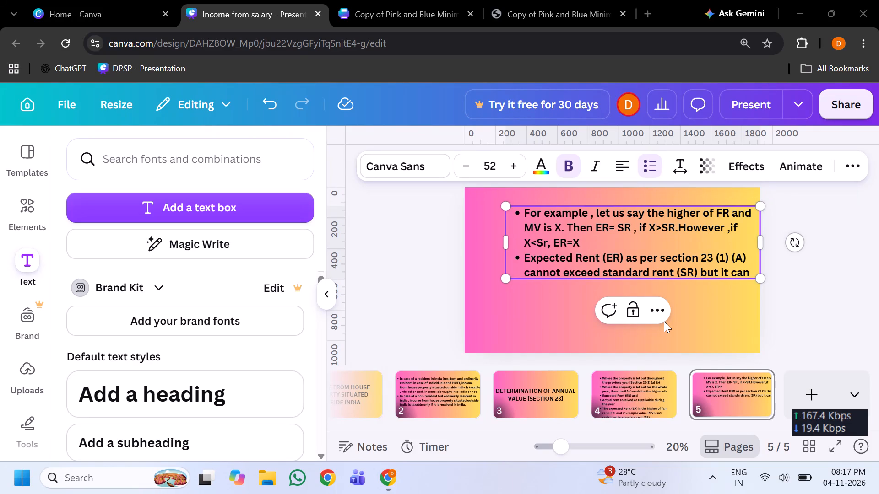
text(be)
key(space)
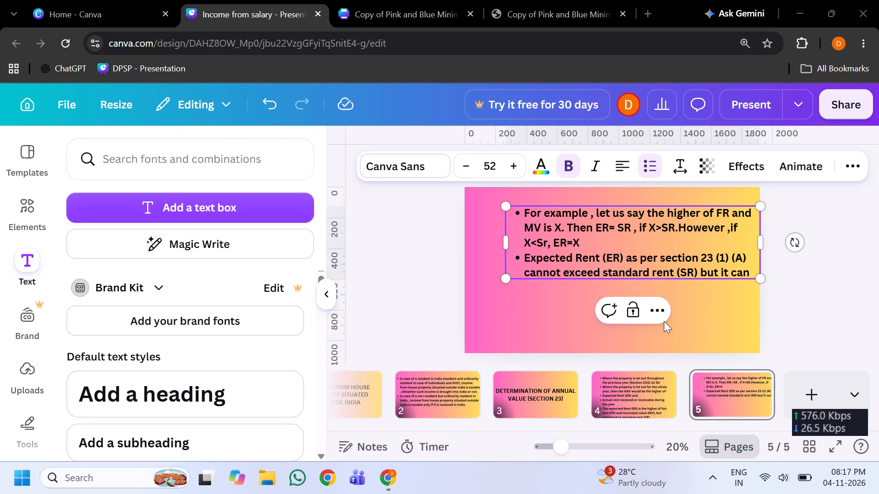
click(752, 273)
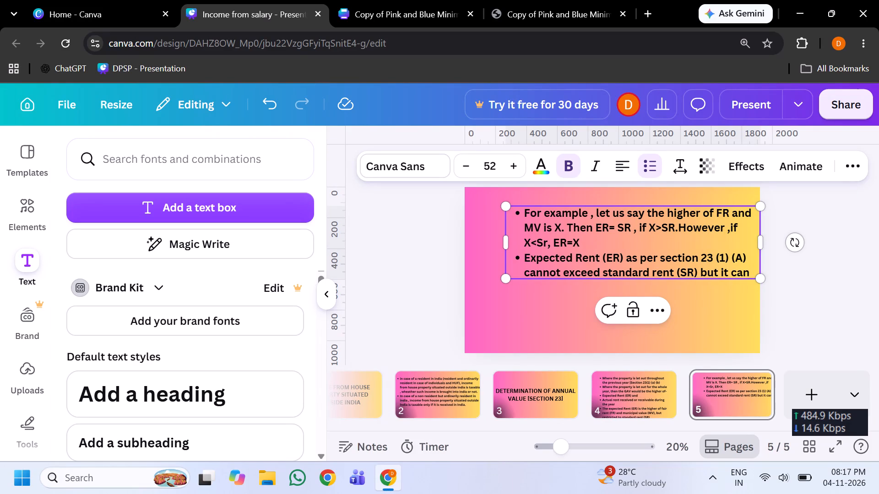
text(be)
key(space)
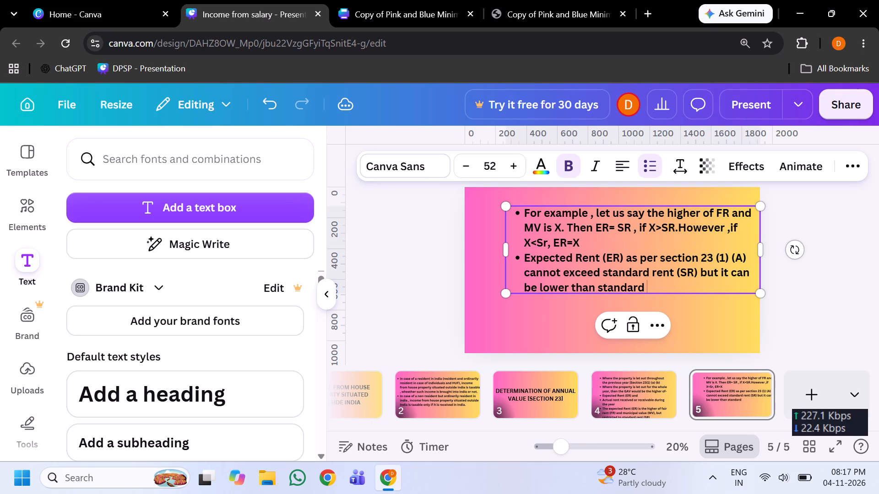
text(rent)
key(space)
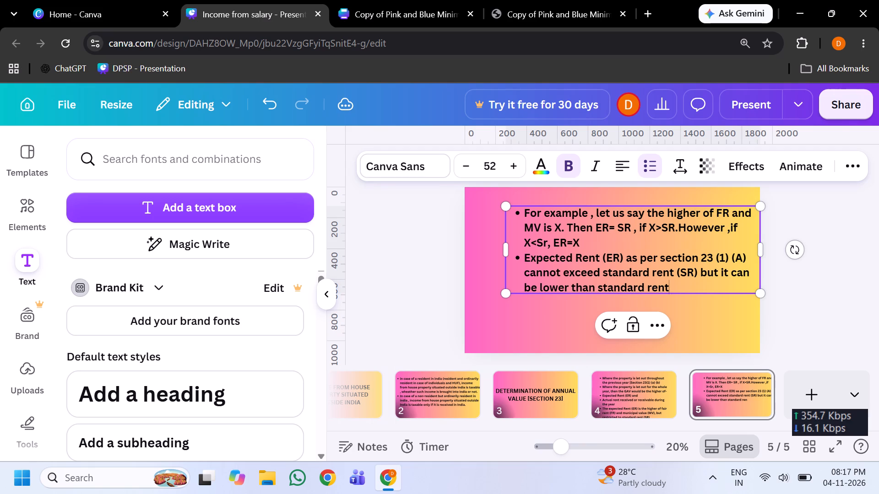
Extend the Expected Rent bullet with ", in a case where".
text(, in)
key(space)
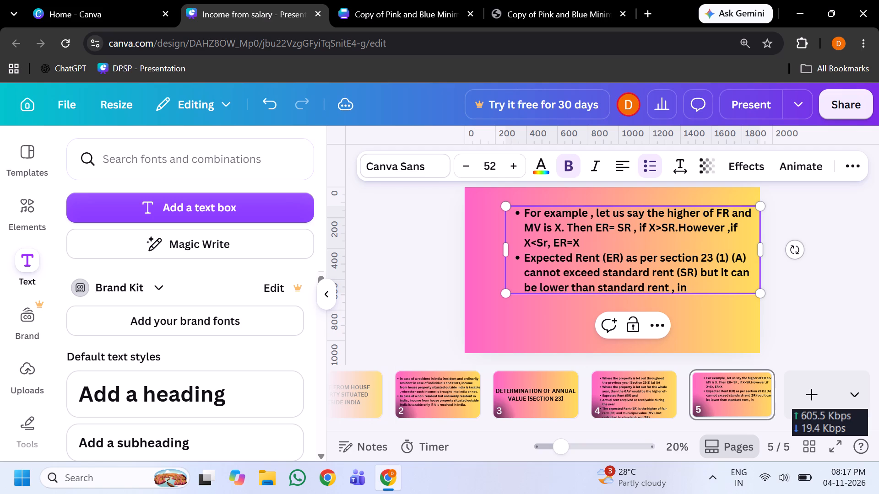
text(a)
key(space)
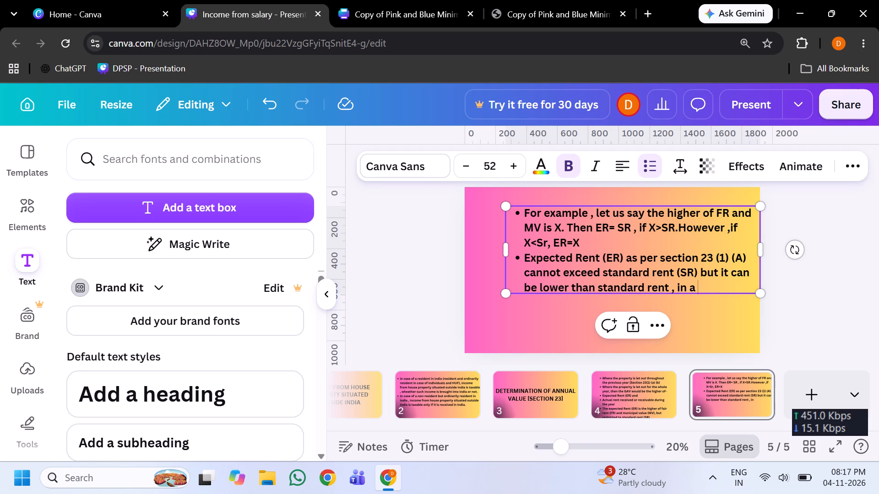
text(case)
key(space)
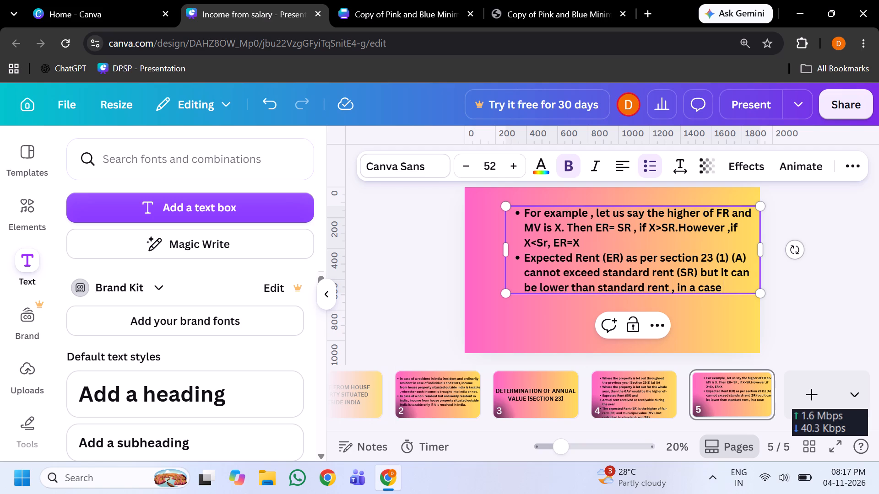
key(e)
key(BackSpace)
text(where)
key(space)
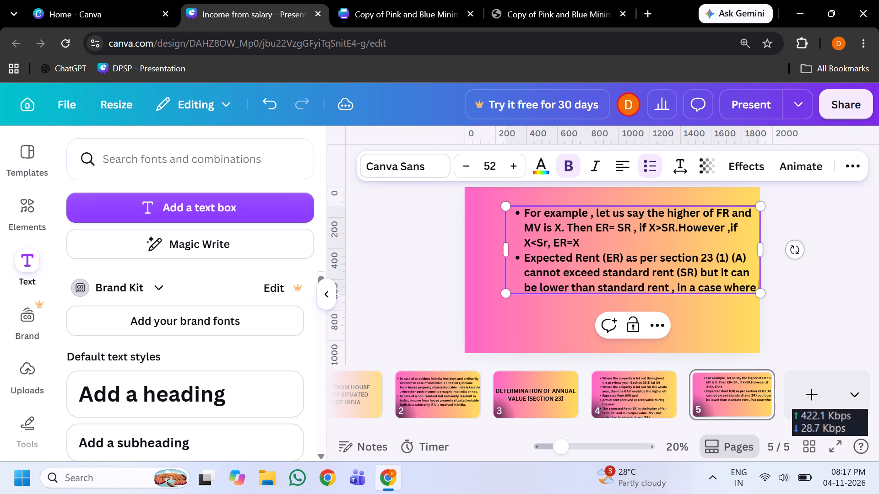
Add "standard rent is more than the" to the end of the Expected Rent bullet.
text(standard)
key(space)
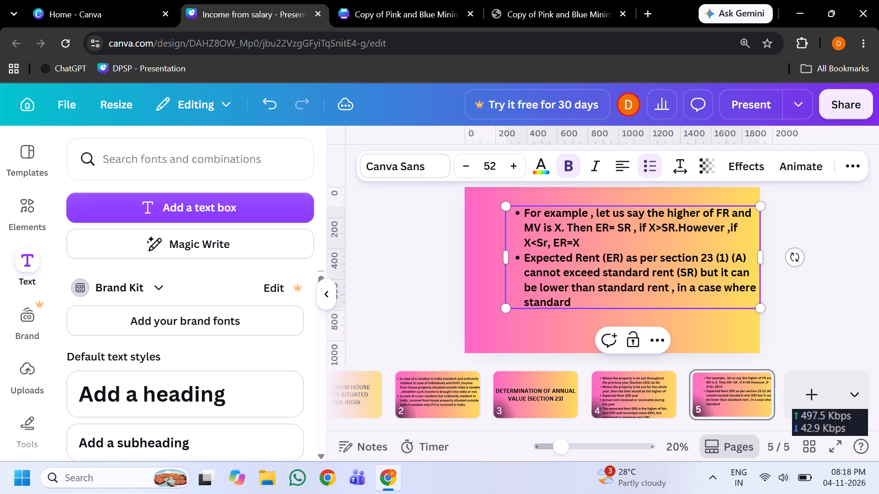
text(rent)
key(space)
text(id)
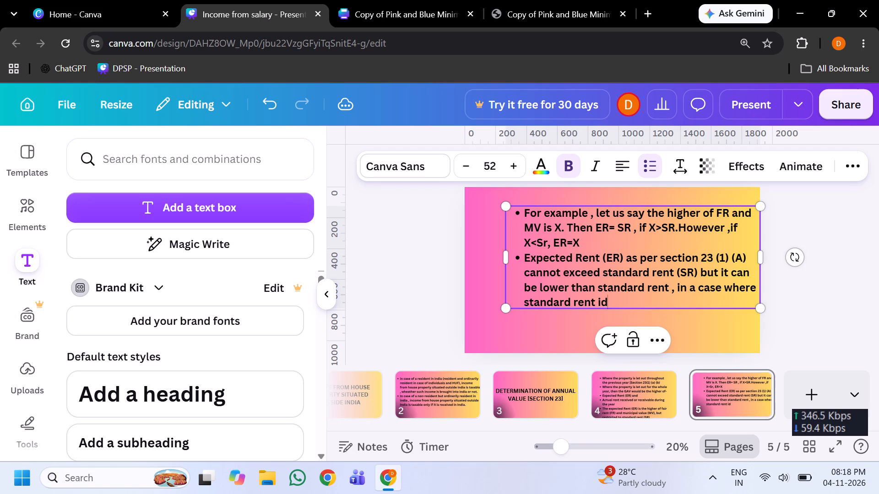
key(BackSpace)
text(s)
key(space)
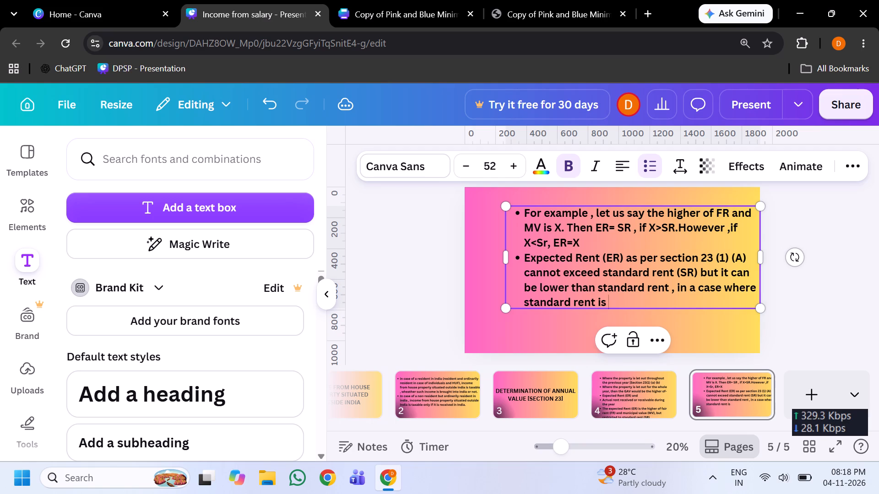
text(more than)
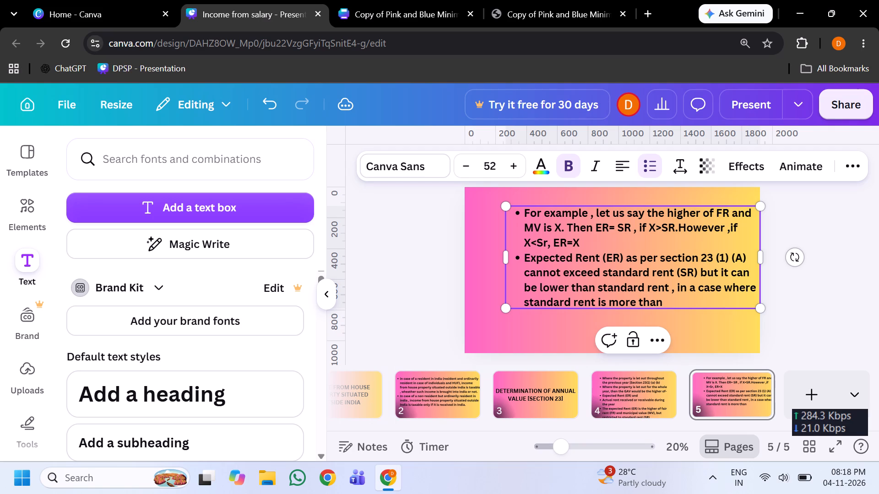
key(space)
text(the)
key(space)
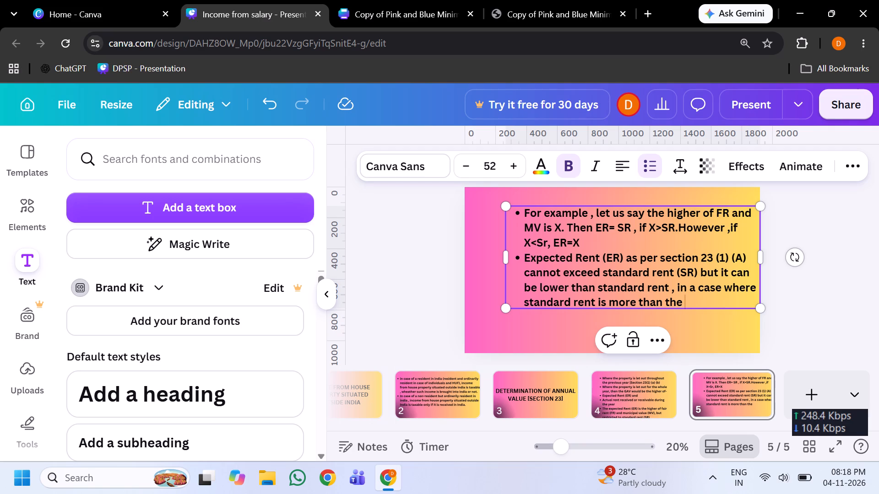
Complete the Expected Rent bullet with "higher of MV and FR".
text(higher)
key(space)
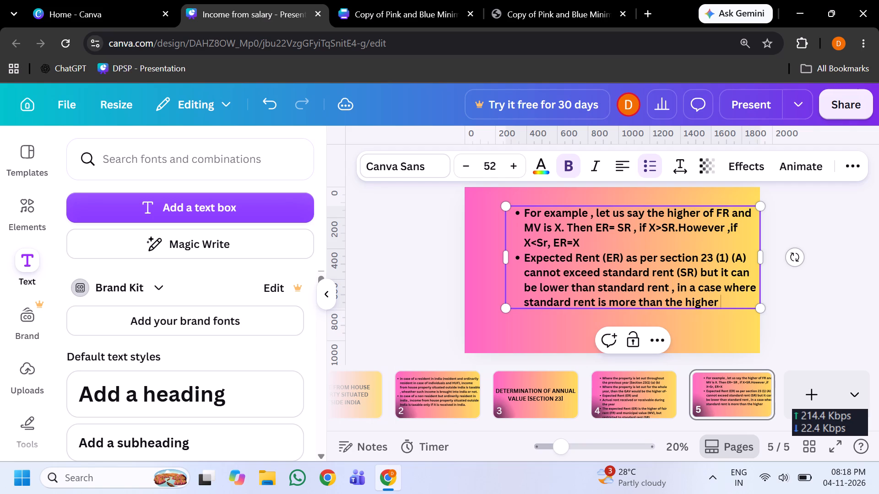
text(ofMV)
key(space)
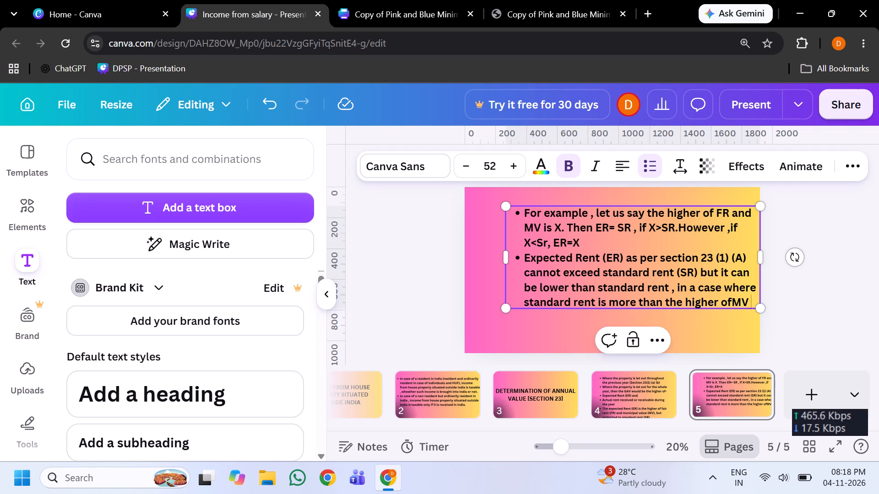
key(BackSpace)
key(BackSpace)
key(BackSpace)
key(space)
text(MV)
key(space)
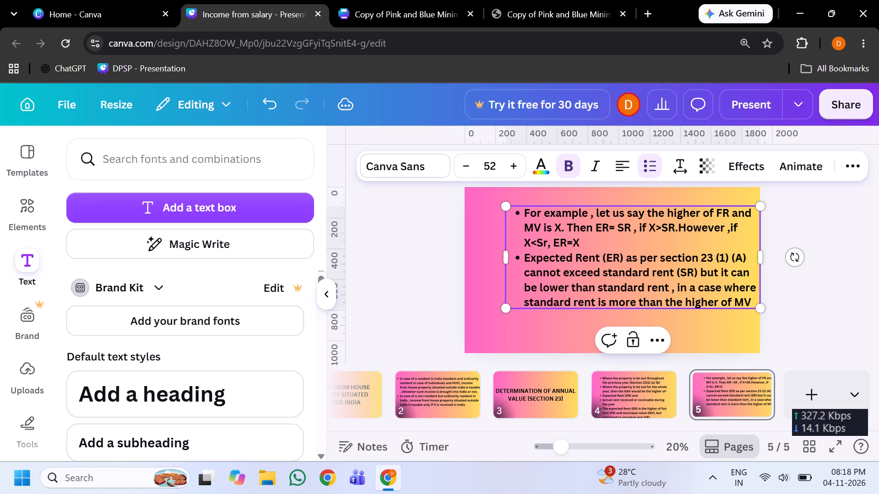
text(and)
key(space)
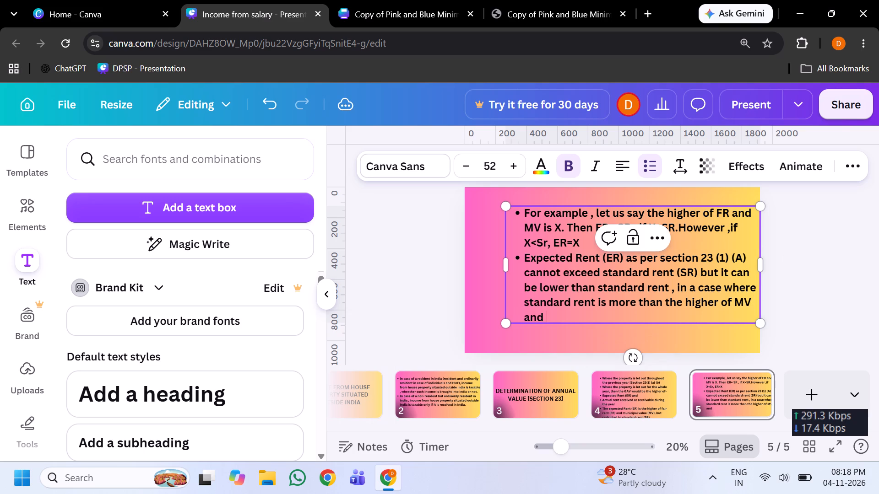
text(FR)
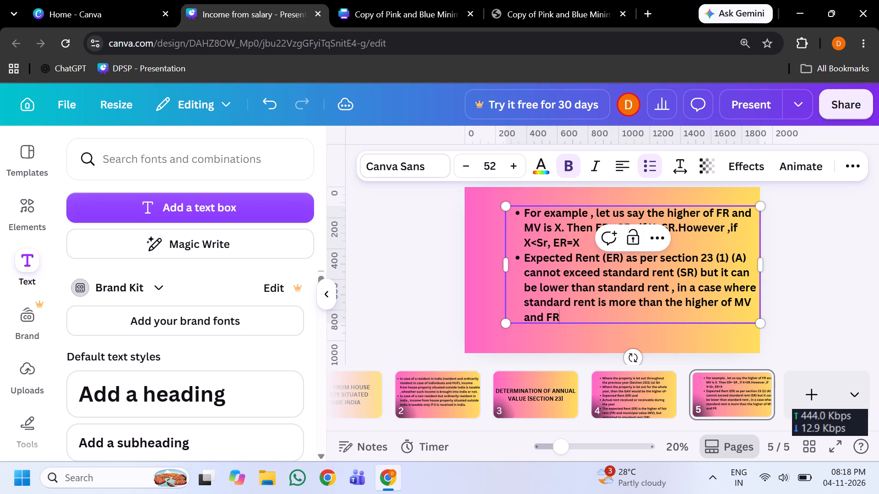
Start a new bullet below the Expected Rent bullet reading "Municipal value is the value determined".
key(Return)
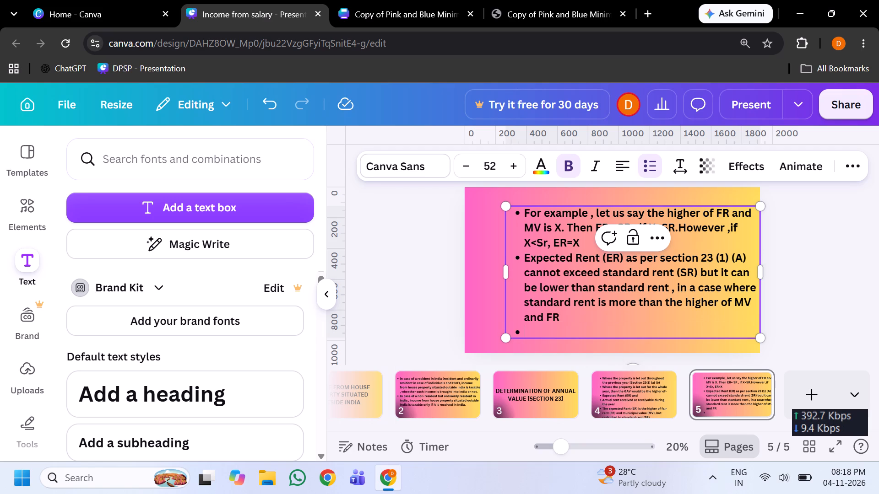
text(Mun)
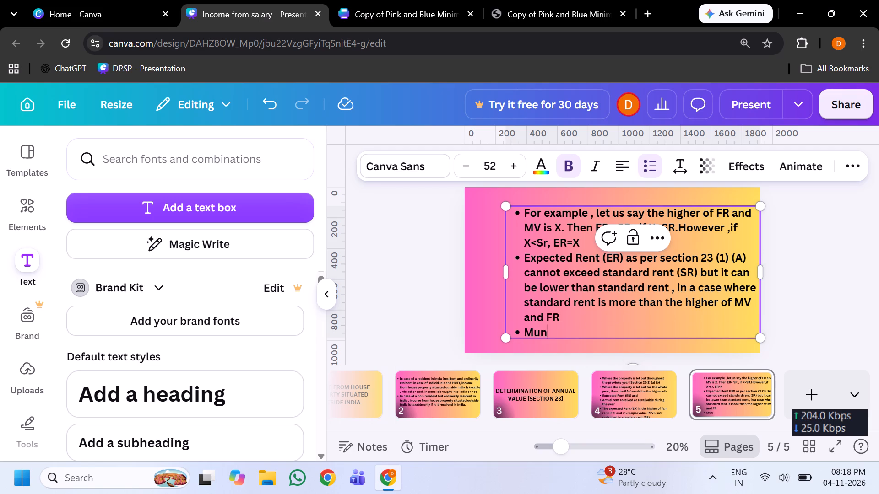
text(ici)
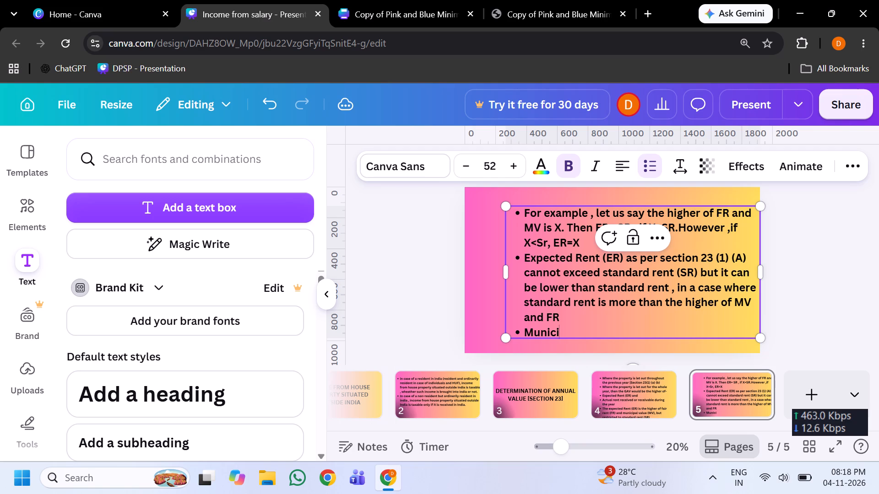
text(pal)
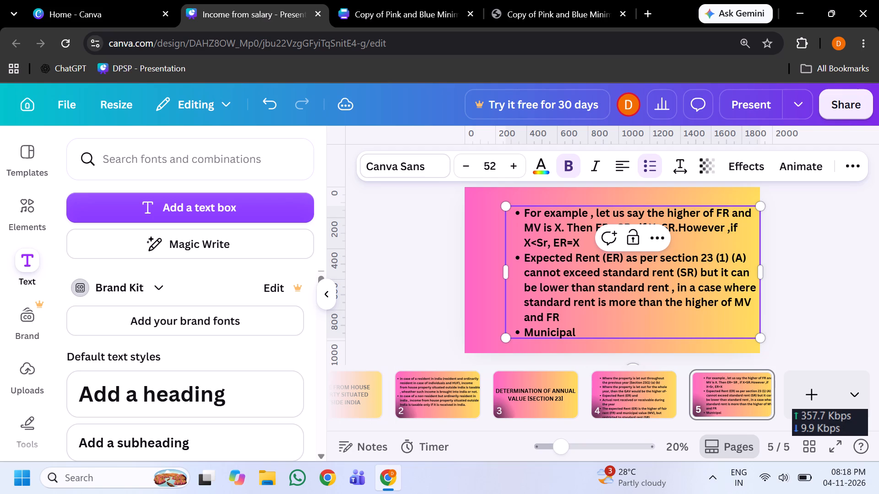
key(space)
text(value)
key(space)
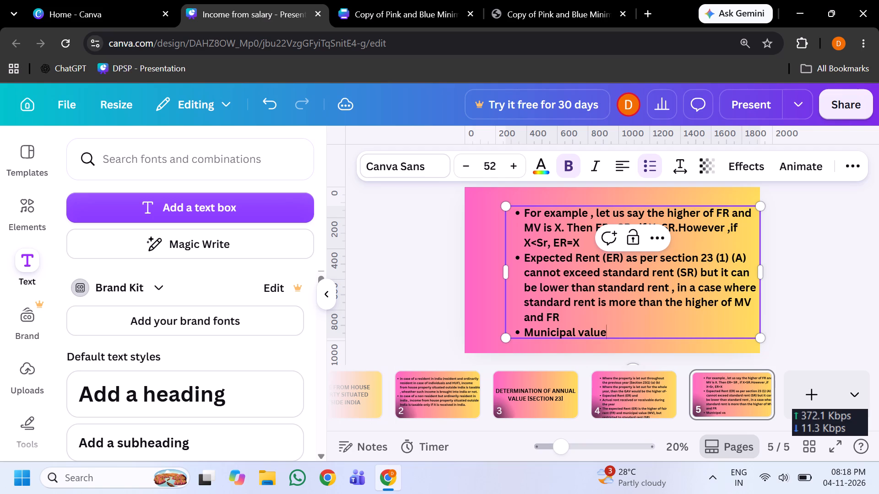
text(is the)
key(space)
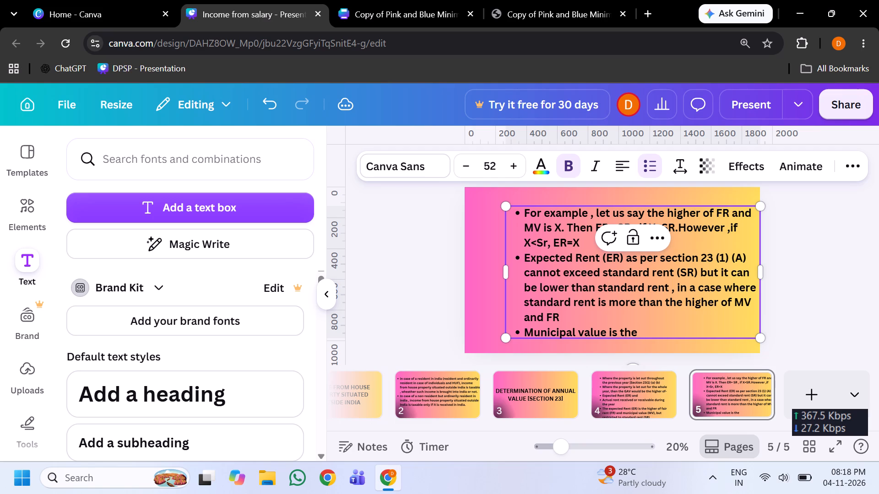
text(value)
key(space)
text(dert)
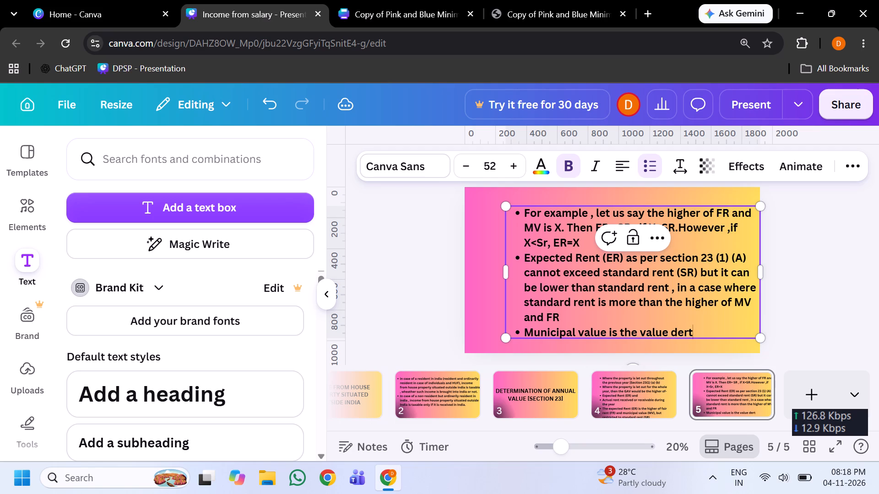
key(BackSpace)
key(BackSpace)
text(termined)
key(space)
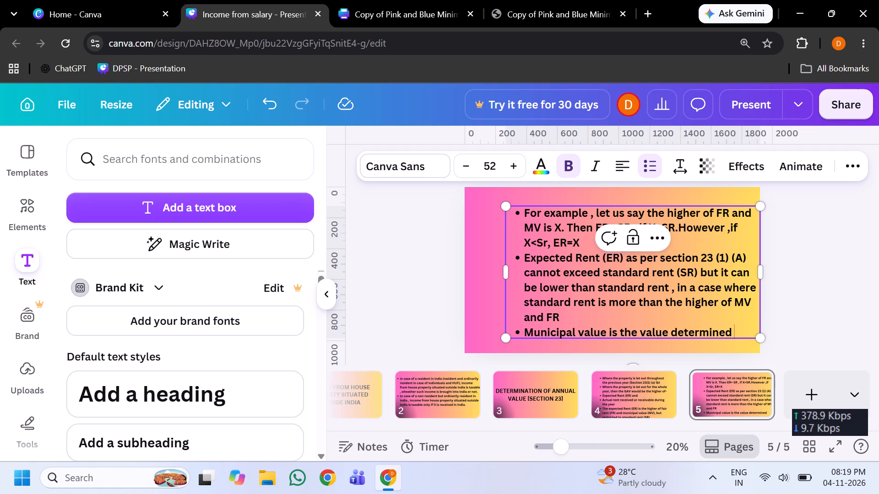
Continue the municipal value bullet with "by the municipal authorities".
text(by the)
key(space)
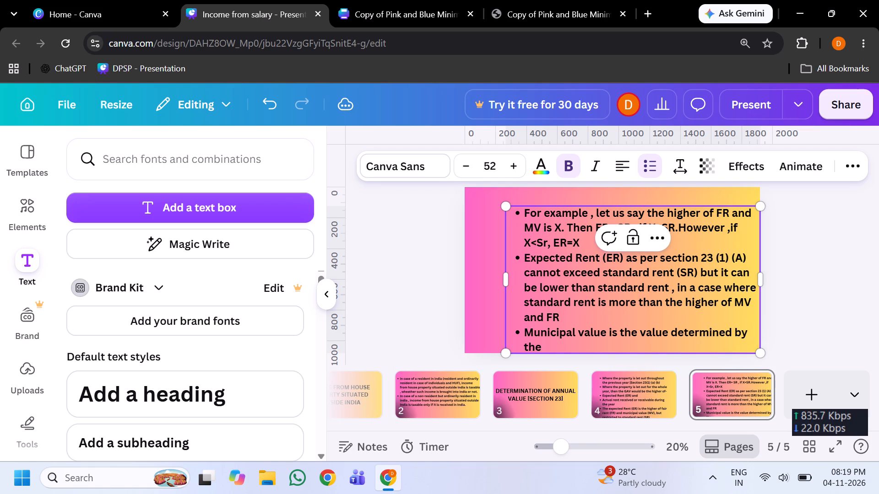
text(muni)
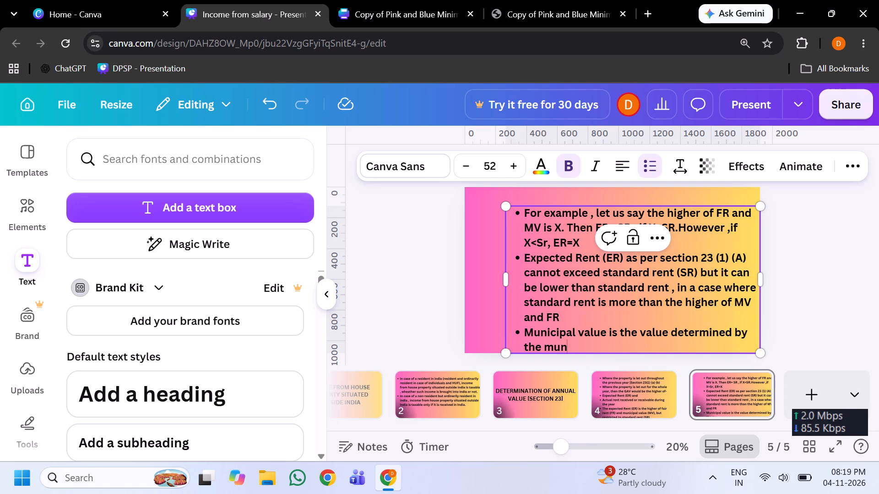
text(cipal)
key(space)
text(autho)
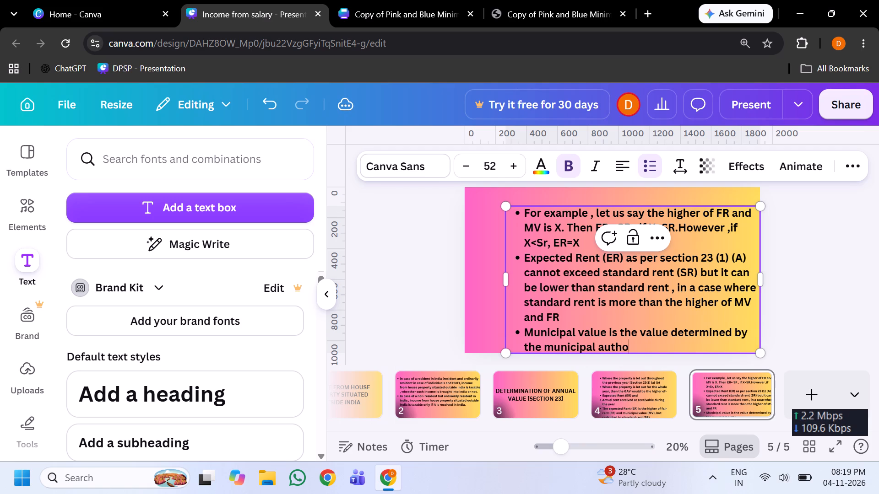
text(riit)
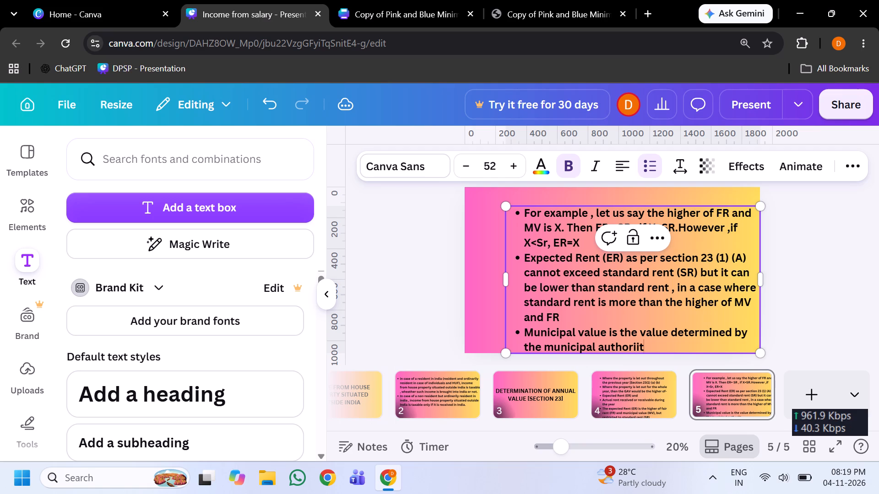
key(BackSpace)
key(BackSpace)
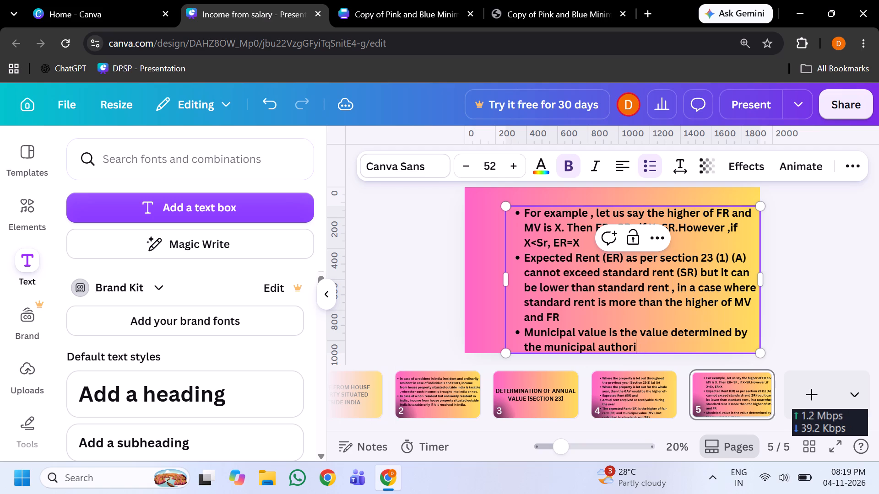
text(ties)
Extend the municipal value bullet with "for levying muncipal taxces".
key(space)
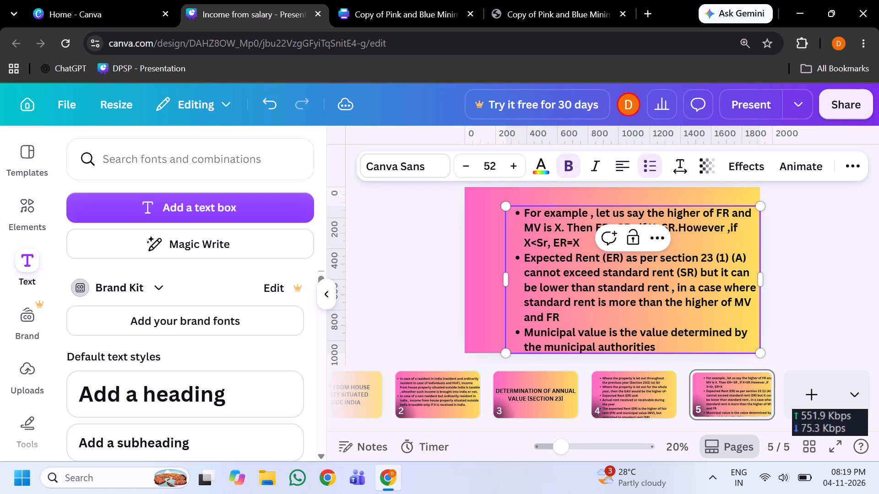
text(for)
key(space)
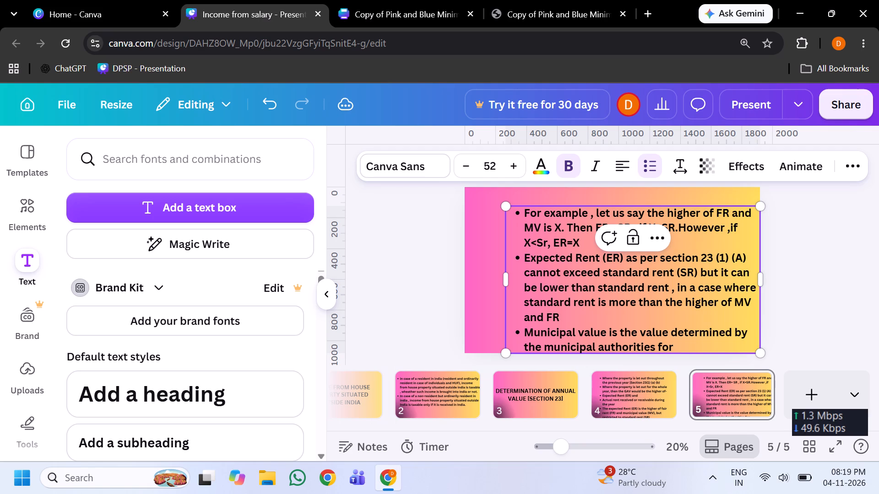
text(le)
key(v)
text(ying)
key(space)
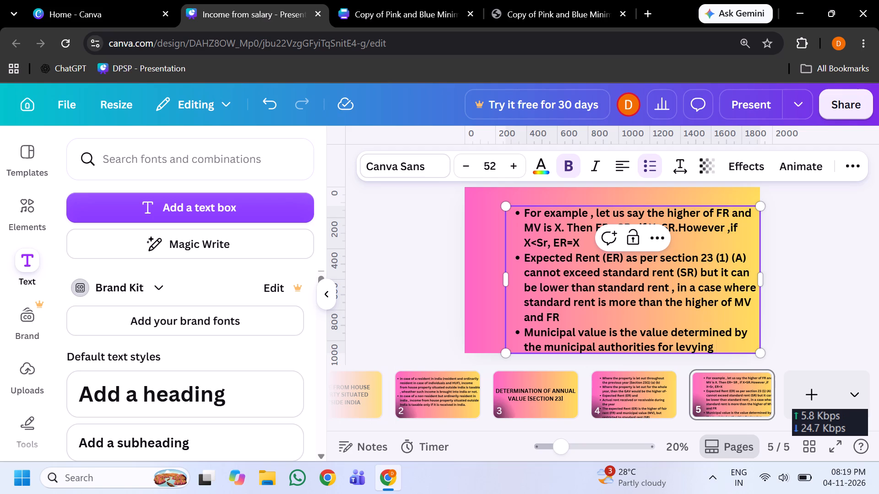
text(muncipal)
key(space)
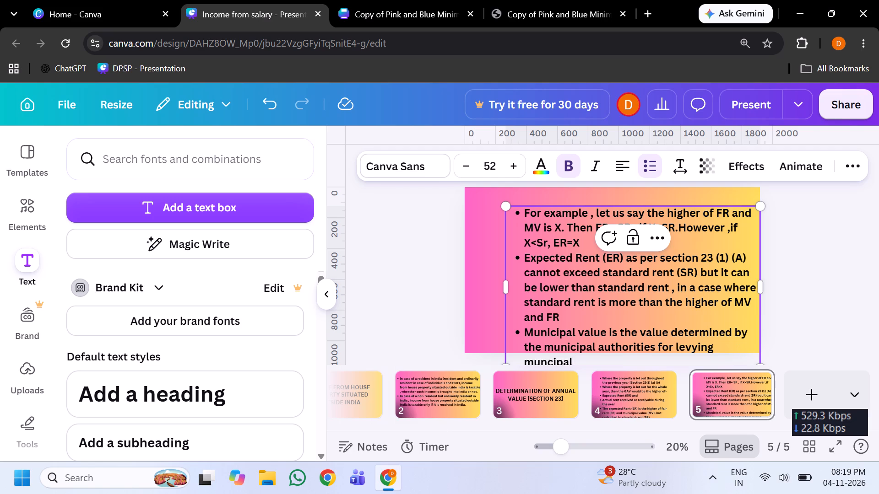
text(tax)
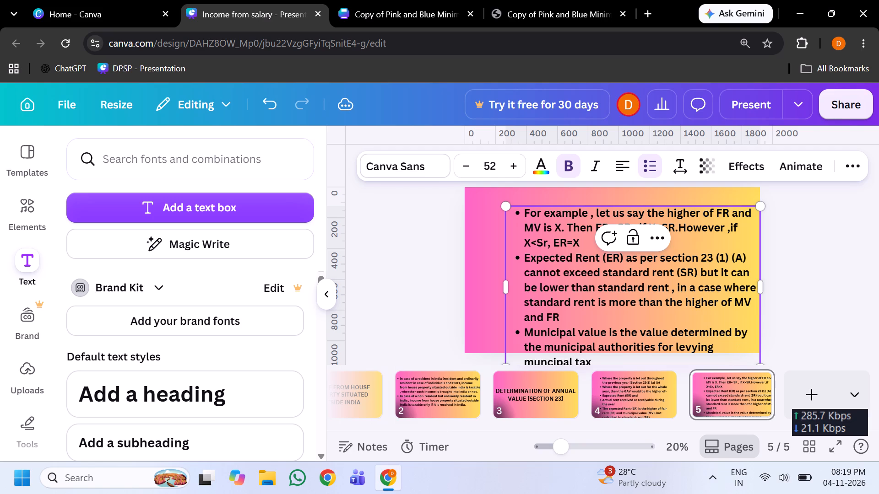
text(ces)
Complete the municipal value bullet with "on the house property".
key(space)
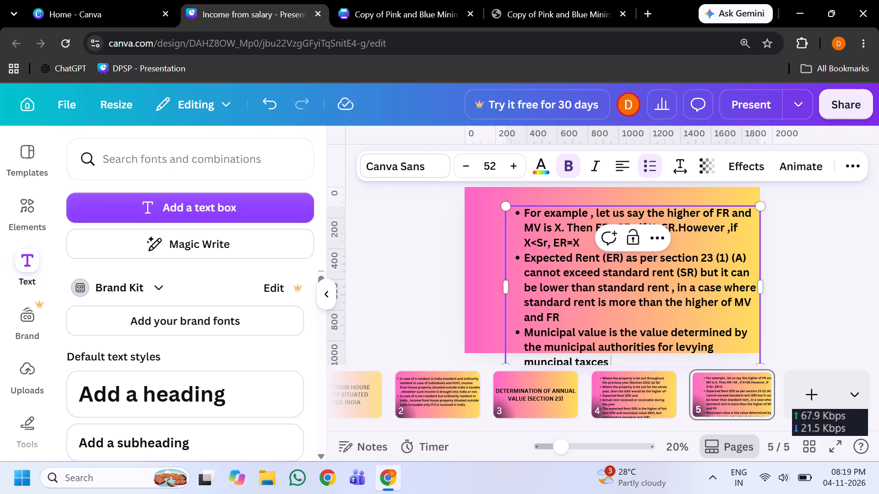
text(on the)
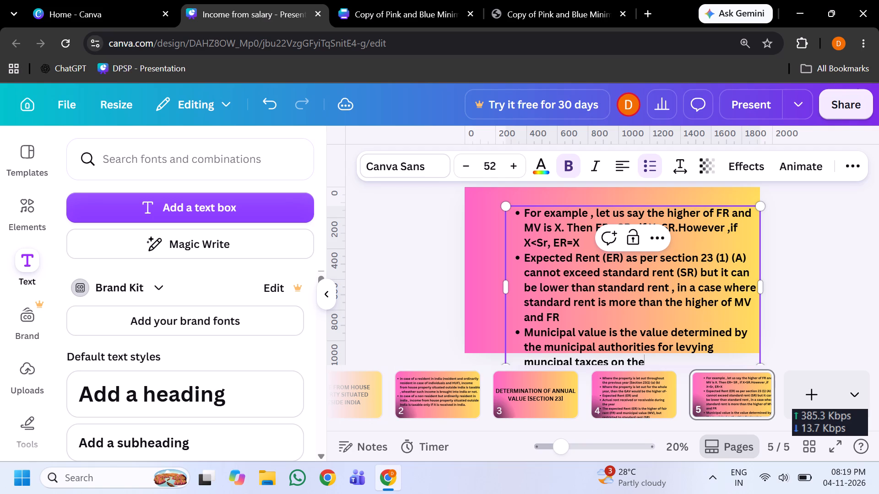
key(space)
text(house)
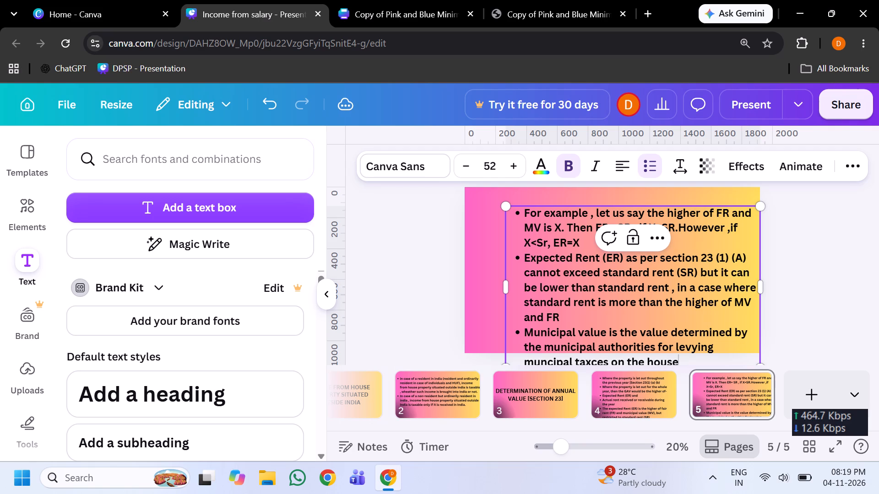
key(space)
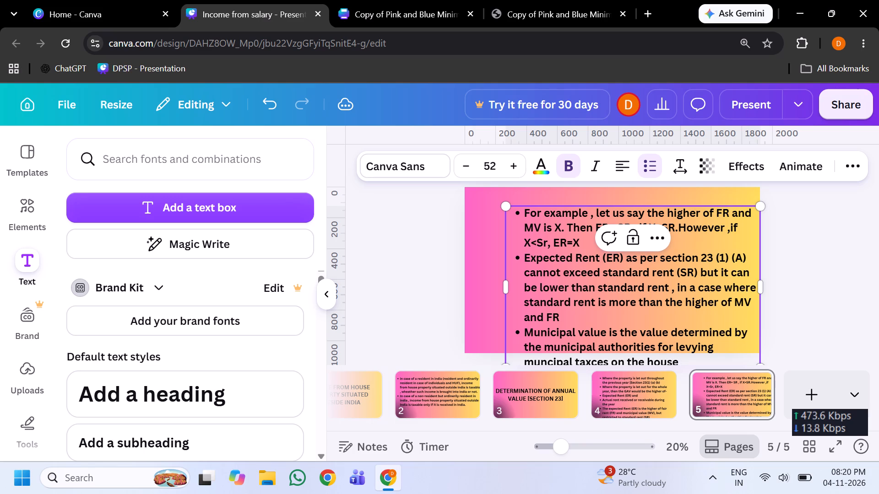
text(prop)
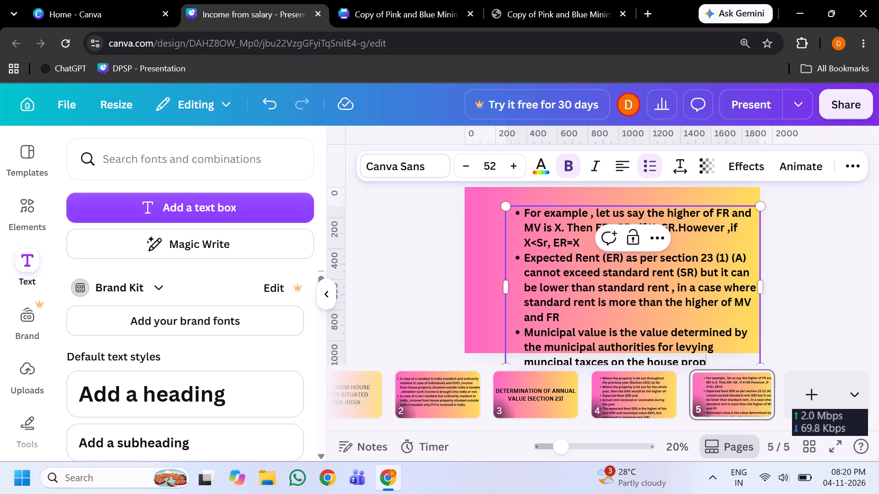
text(erty)
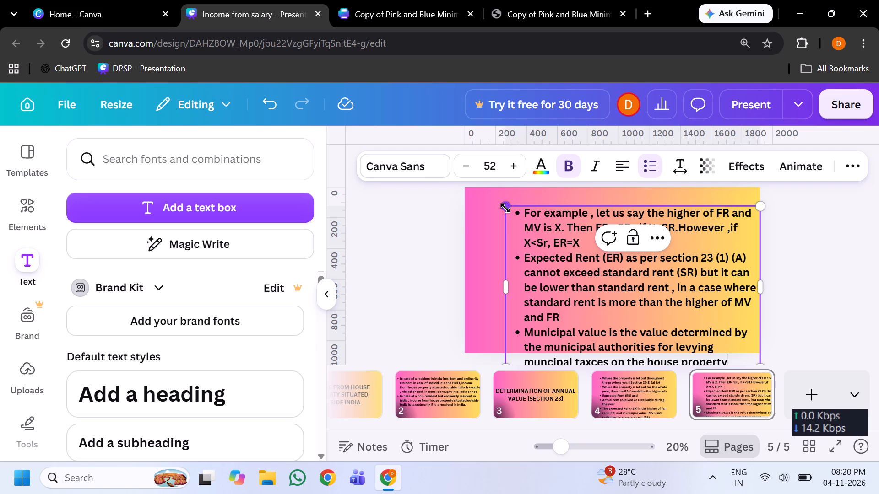
Scale the bullet text box on page 5 down to font size about 46.2 and move it up and left to fit the page.
drag(505, 208, 526, 238)
click(801, 294)
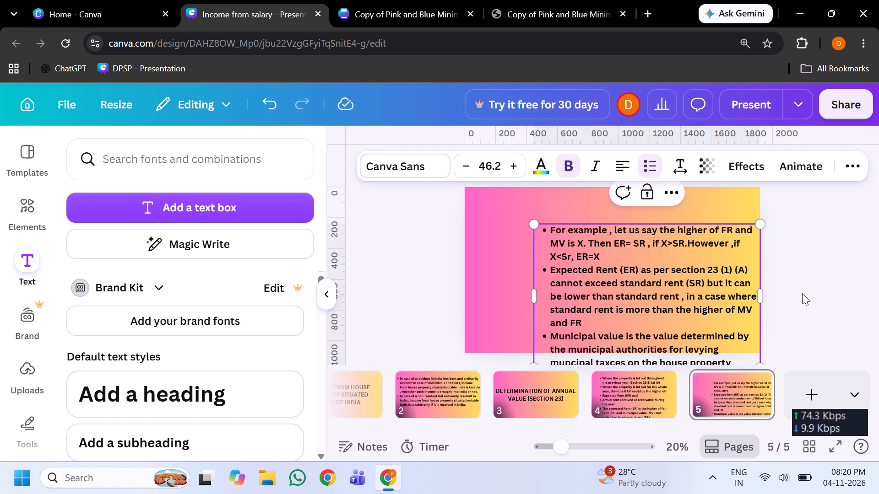
drag(693, 314, 659, 294)
Add page 6 with a bulleted subheading text box in its upper middle area.
click(806, 395)
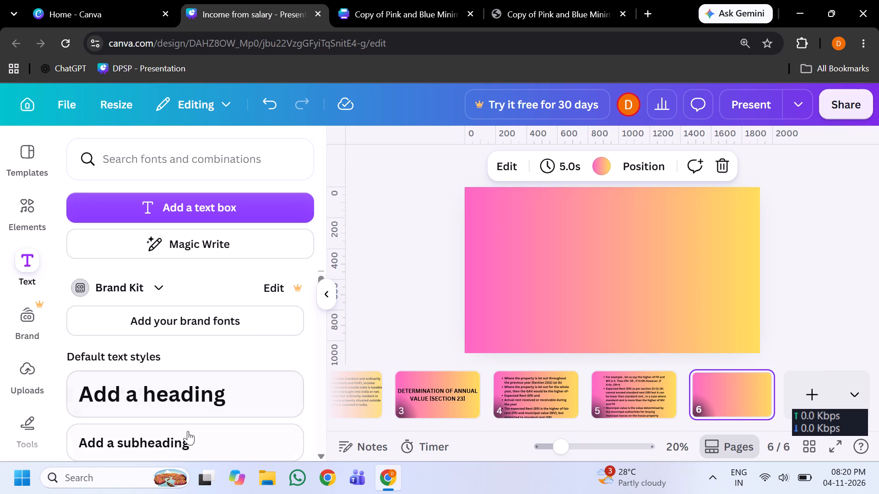
drag(185, 437, 638, 232)
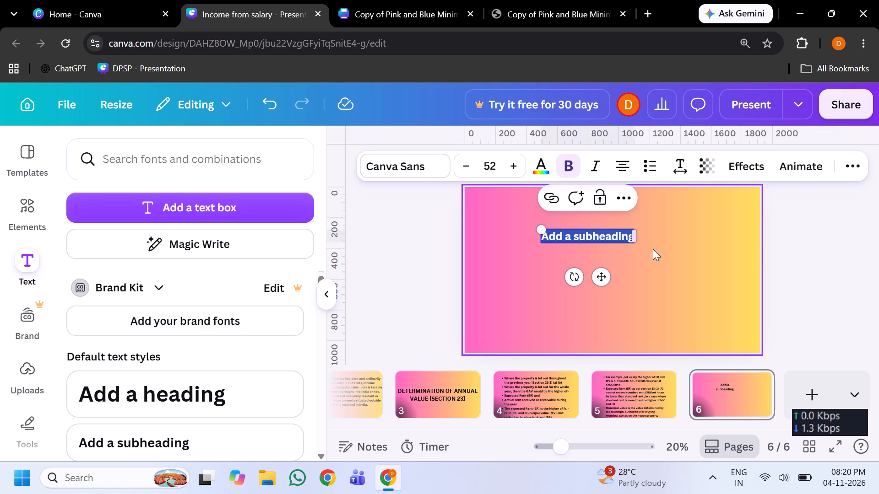
click(638, 171)
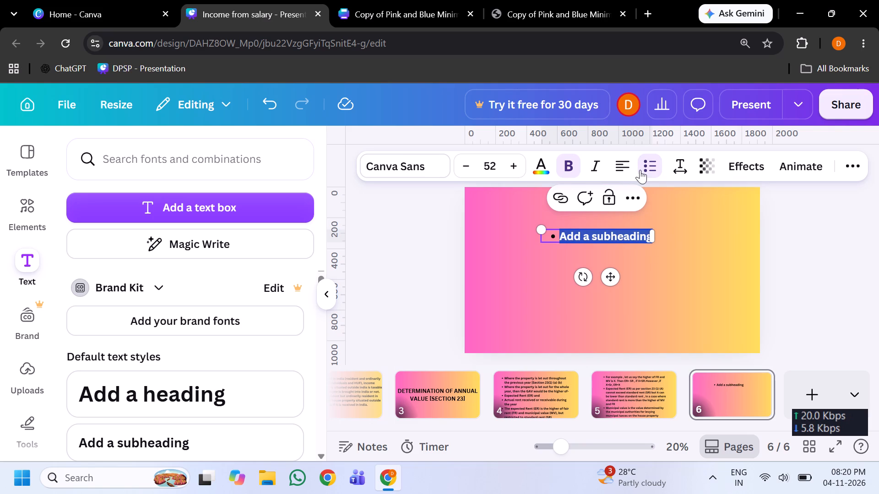
Replace the placeholder bullet on page 6 with "fair rent means rent which similar property".
text(fair)
key(space)
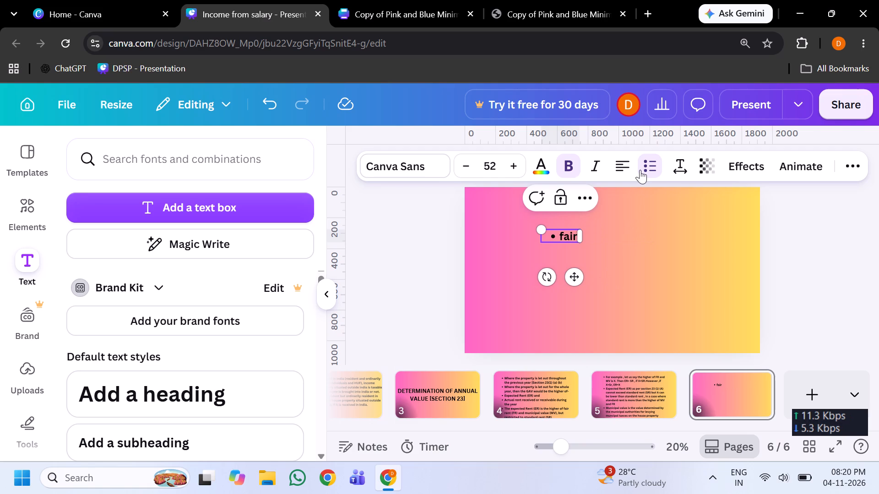
text(rent)
key(space)
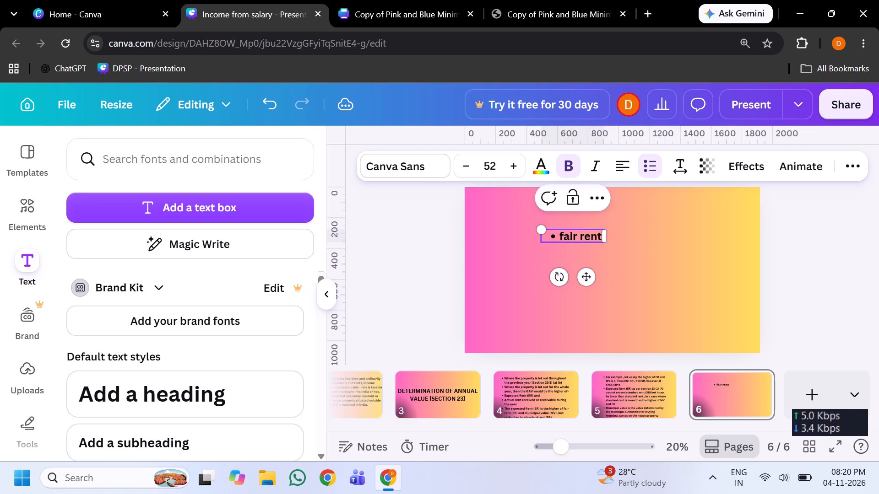
text(means)
key(space)
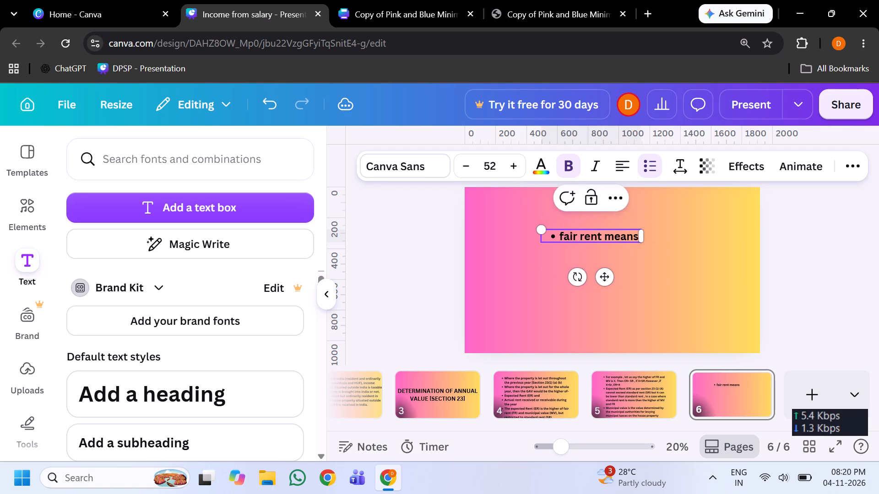
text(rent)
key(space)
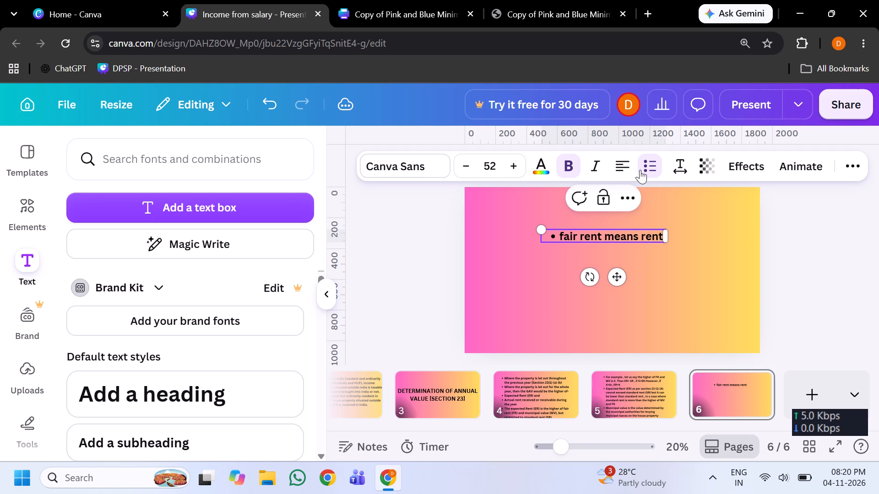
text(which)
key(space)
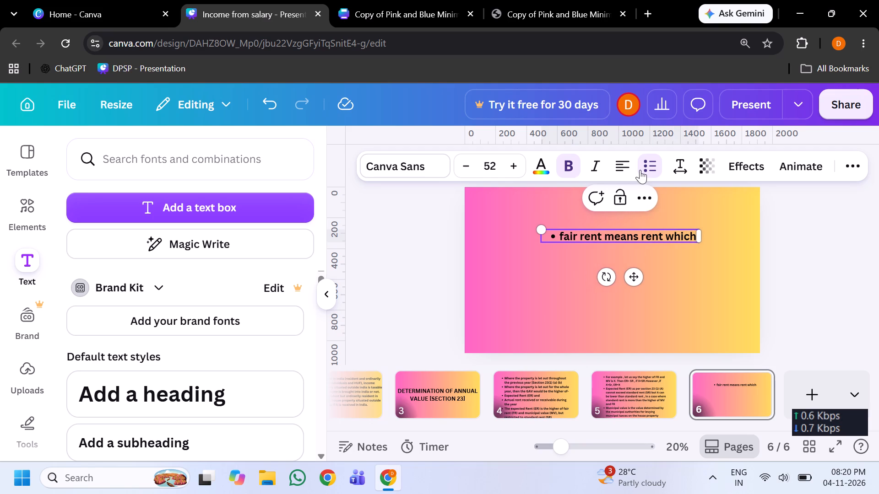
text(simi)
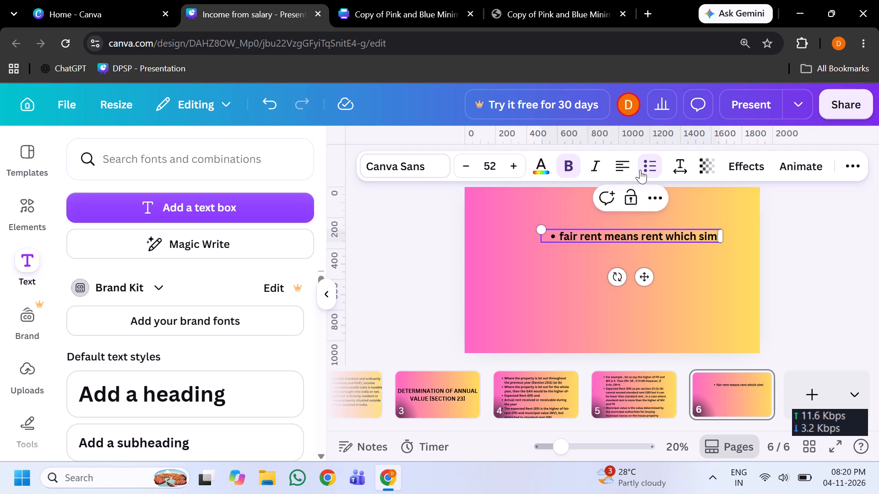
text(lar)
key(space)
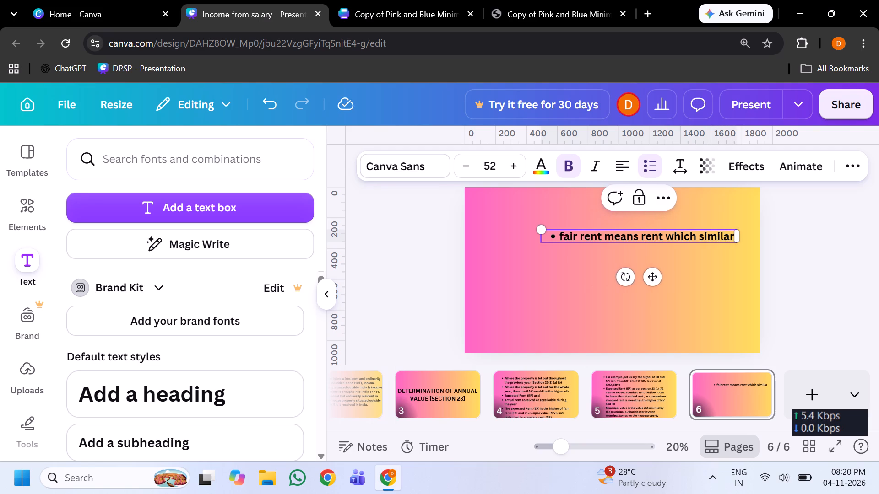
text(propert)
key(y)
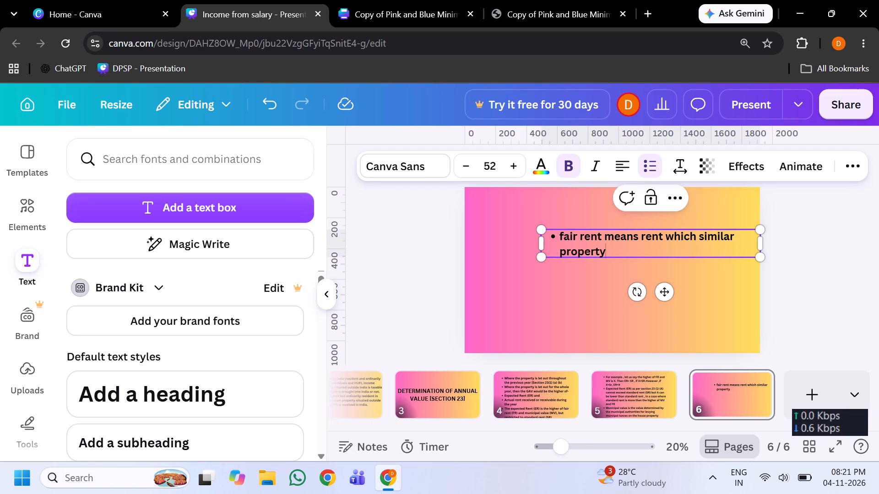
Complete the fair rent bullet with "in the same locality would fetch".
key(space)
text(in the)
key(space)
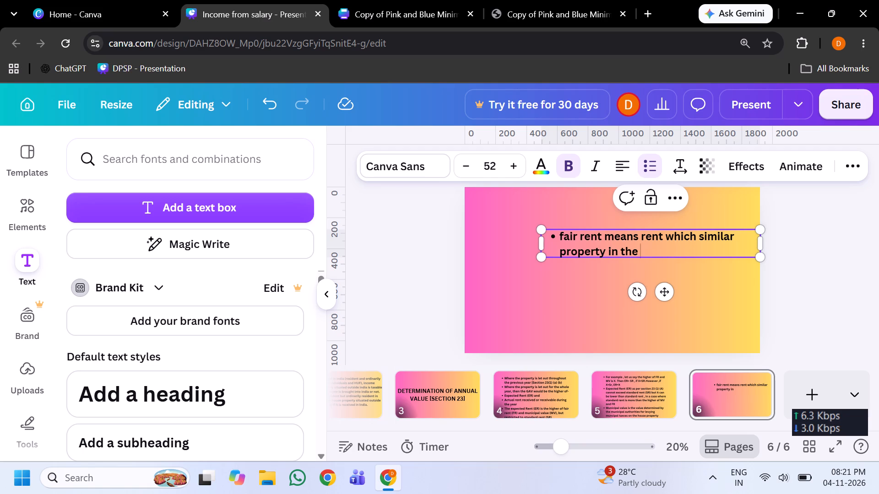
text(same)
key(space)
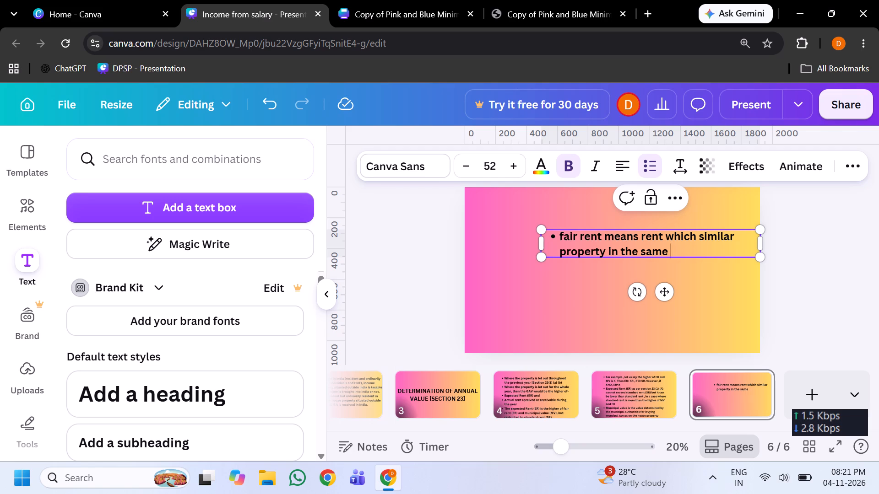
text(loca)
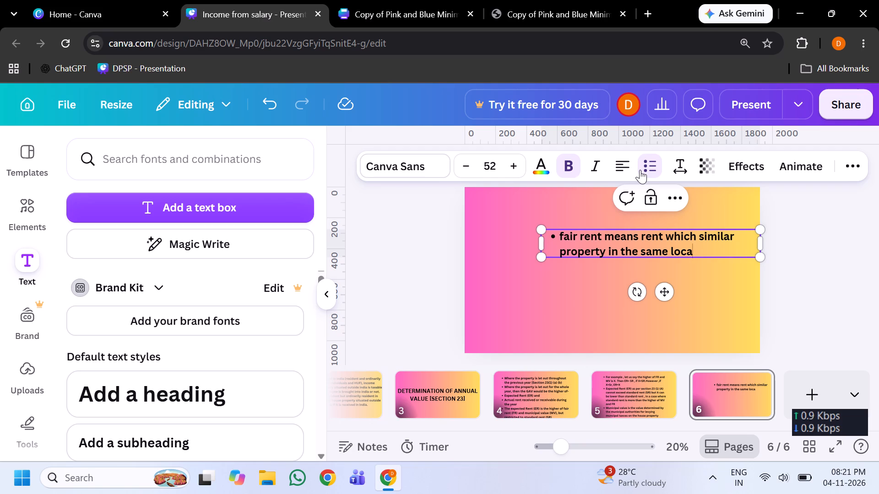
text(lity)
key(space)
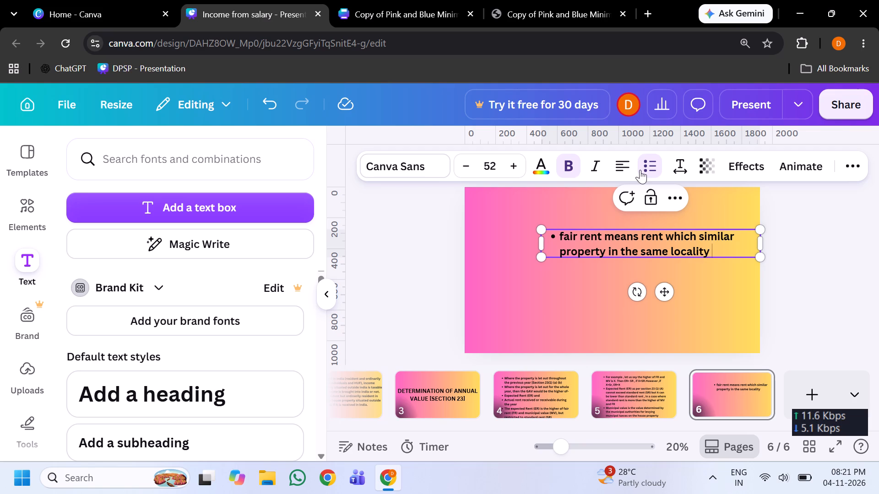
text(would)
key(space)
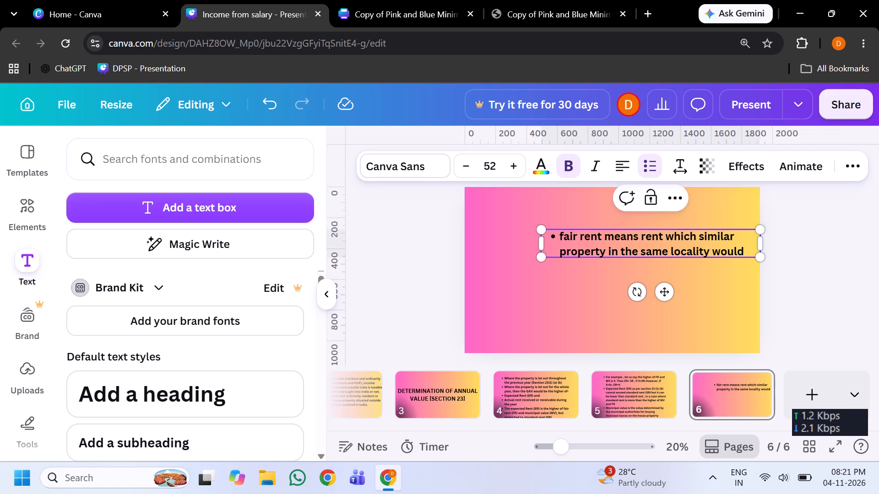
text(fetv)
key(BackSpace)
key(c)
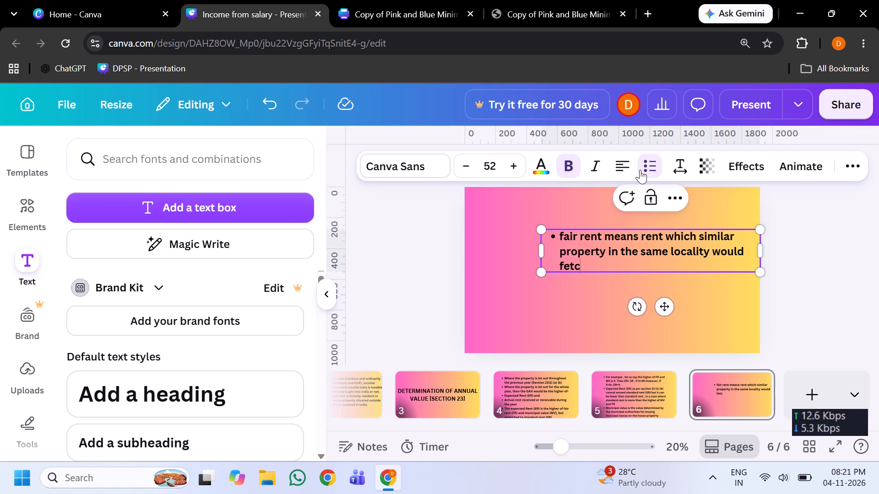
key(h)
Start a second bullet on page 6 below the fair rent one with "The standard rent (SR)".
key(Return)
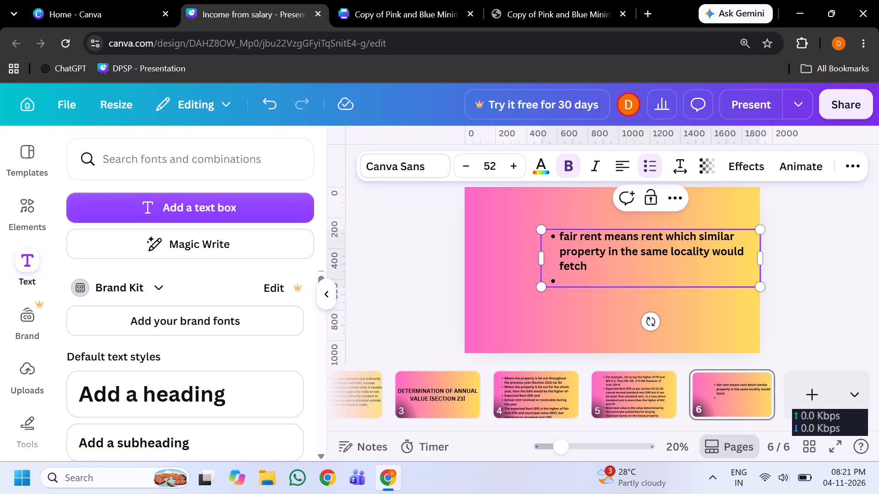
text(The)
key(space)
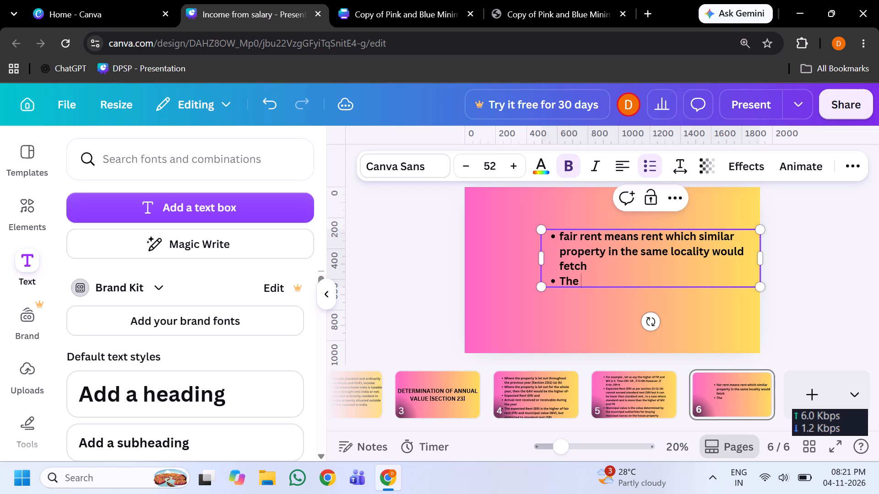
text(standard)
key(space)
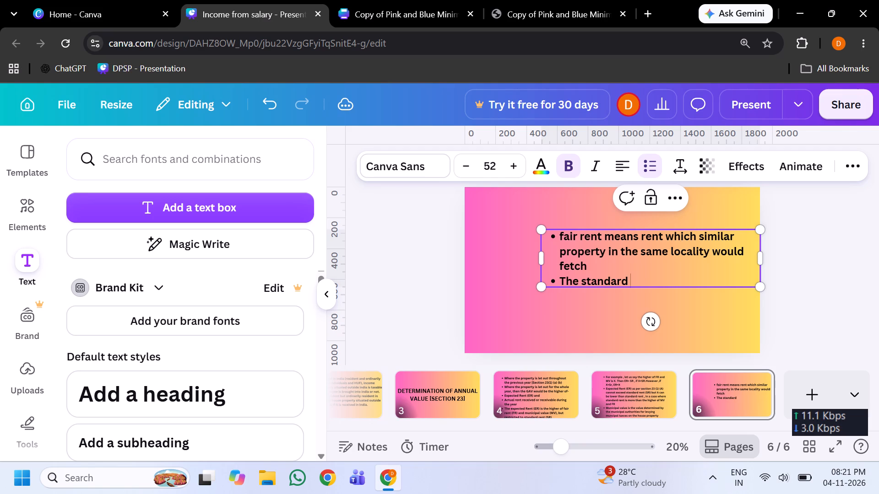
text(rent)
key(space)
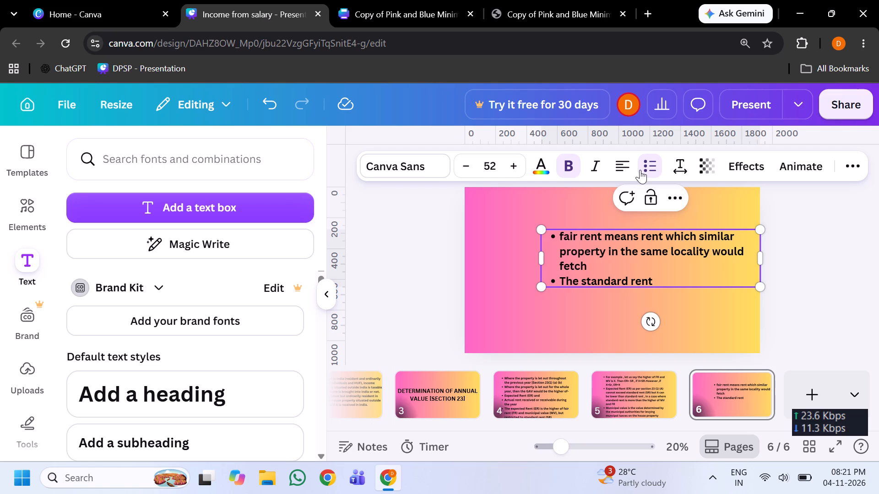
key(shift+parenleft)
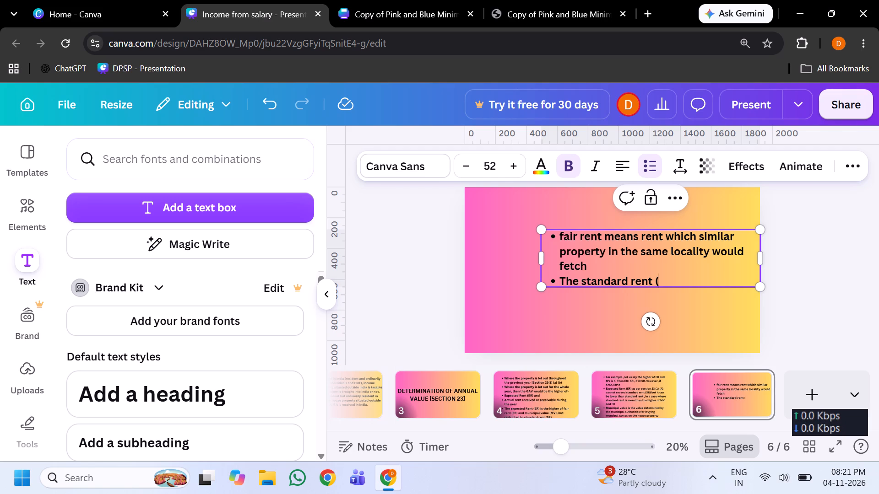
key(shift+s)
text(R))
key(space)
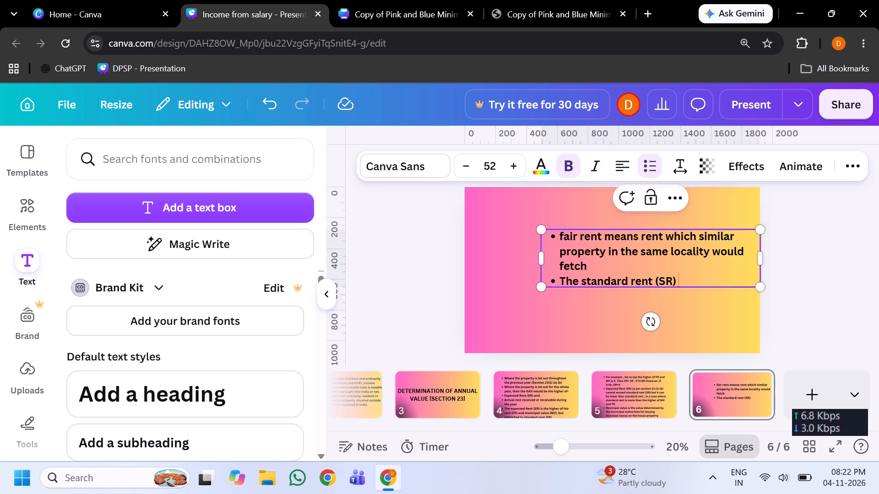
Complete the standard rent bullet with "is fixed by the Rent Contro; Act".
text(is fixed)
key(space)
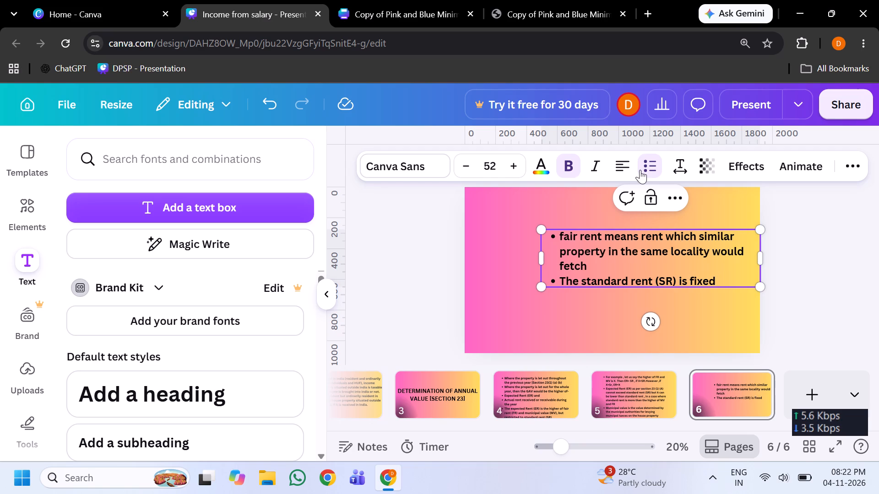
text(by the)
key(space)
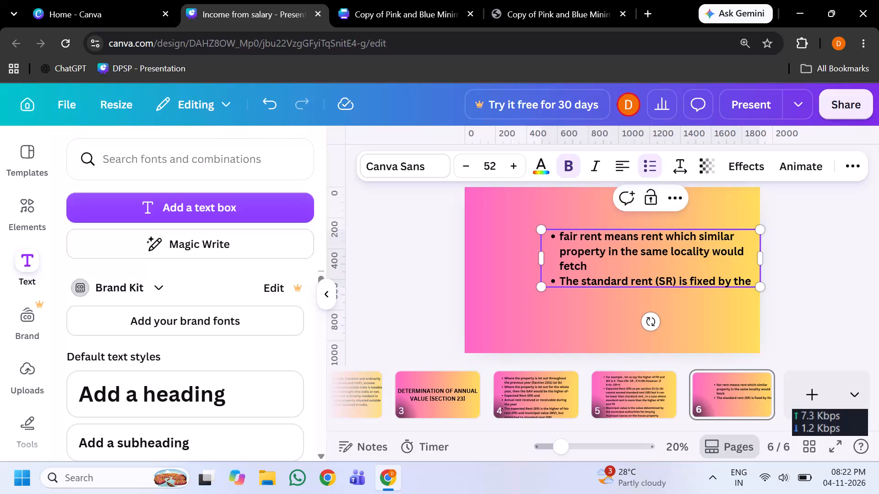
text(Rent)
key(space)
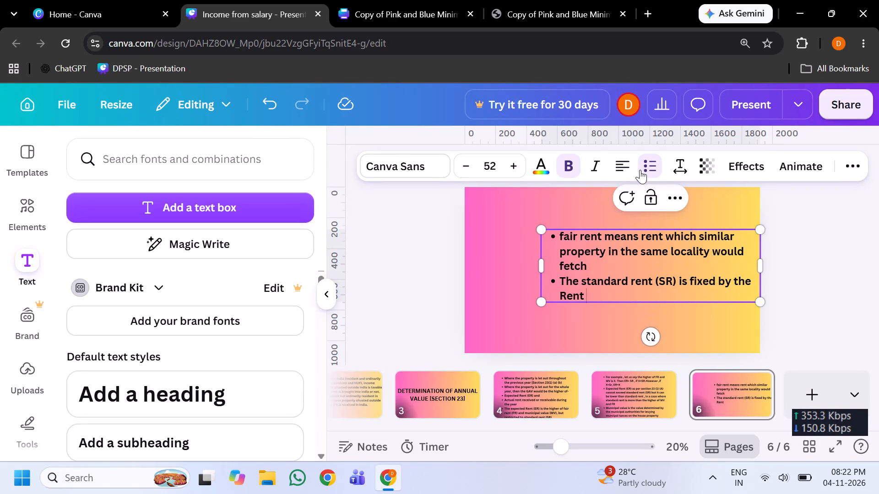
text(Contro; Act)
key(space)
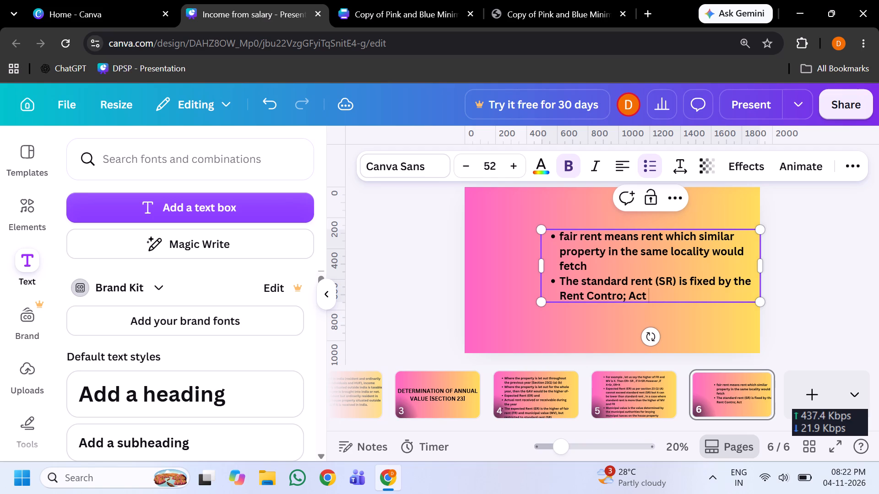
Start a third bullet on page 6 with "From the GAV computed above ,".
key(Return)
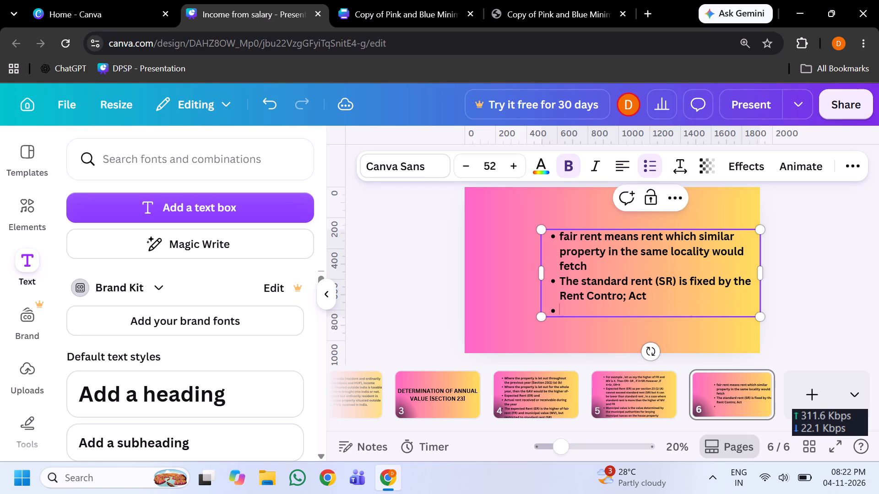
text(From)
key(space)
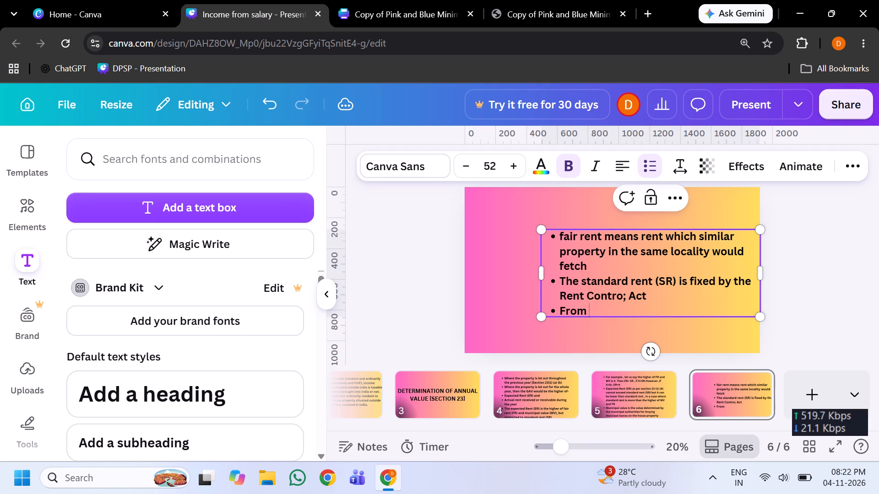
text(the GA)
text(V)
key(space)
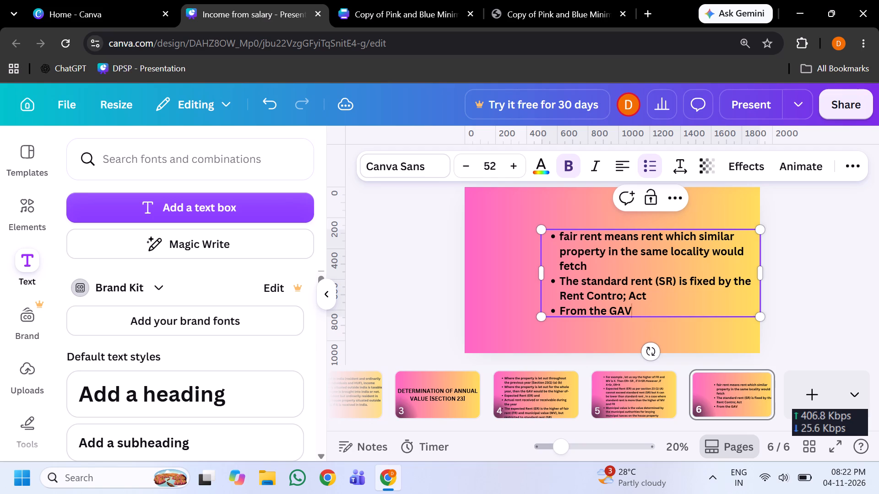
text(compi)
key(BackSpace)
text(uted)
key(space)
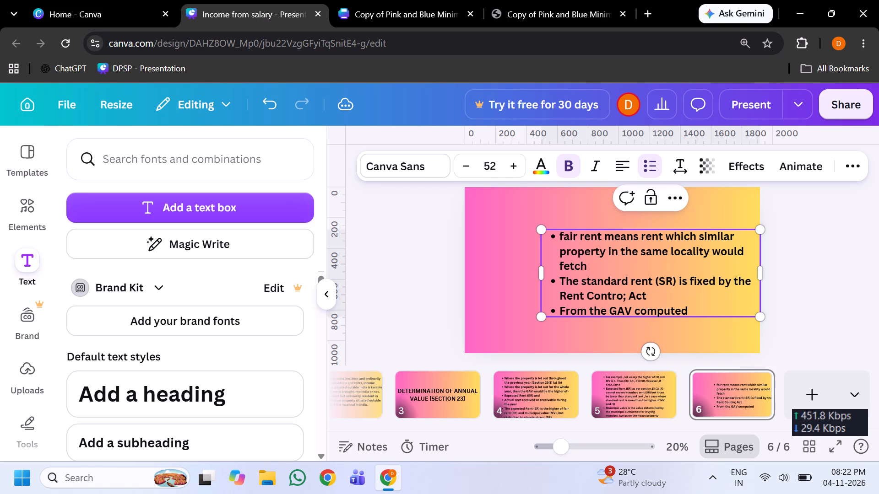
text(above)
key(space)
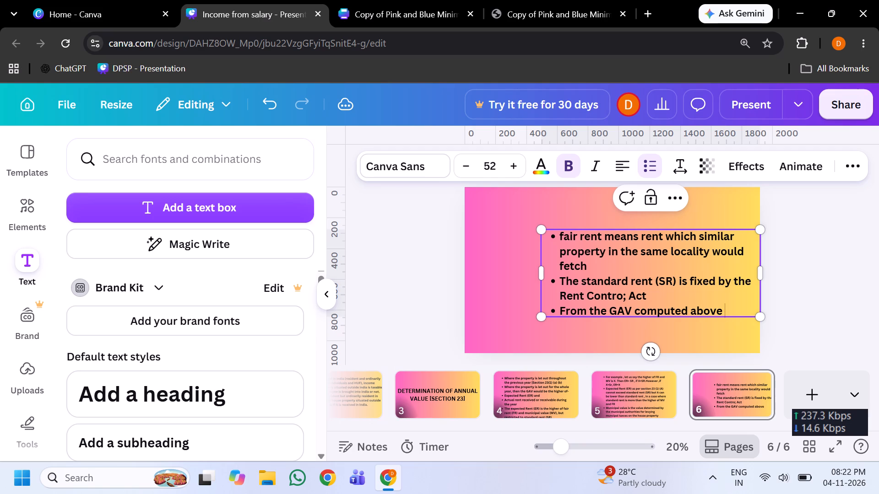
text(,)
key(space)
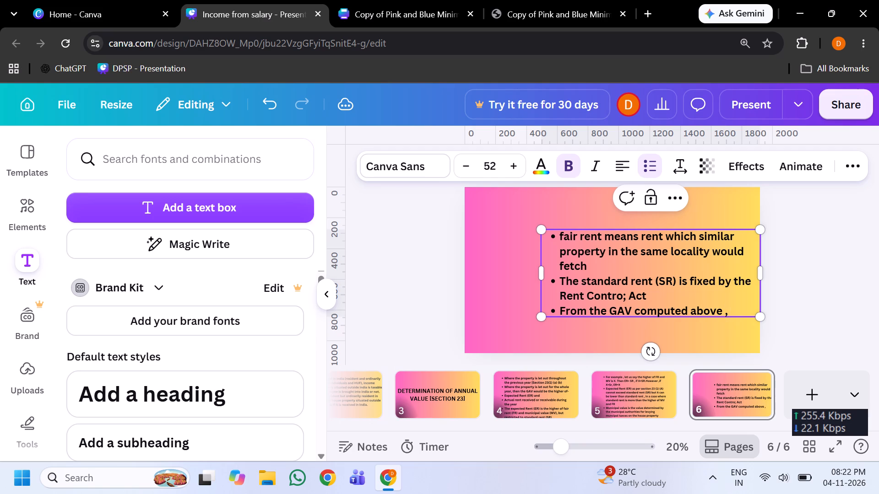
Continue the GAV bullet with "muncipal taxes paid by the owner".
text(muncipal)
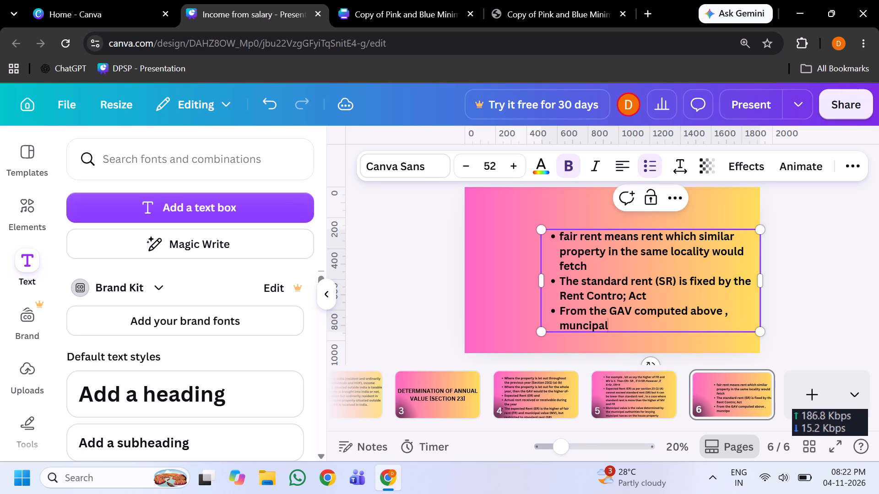
key(space)
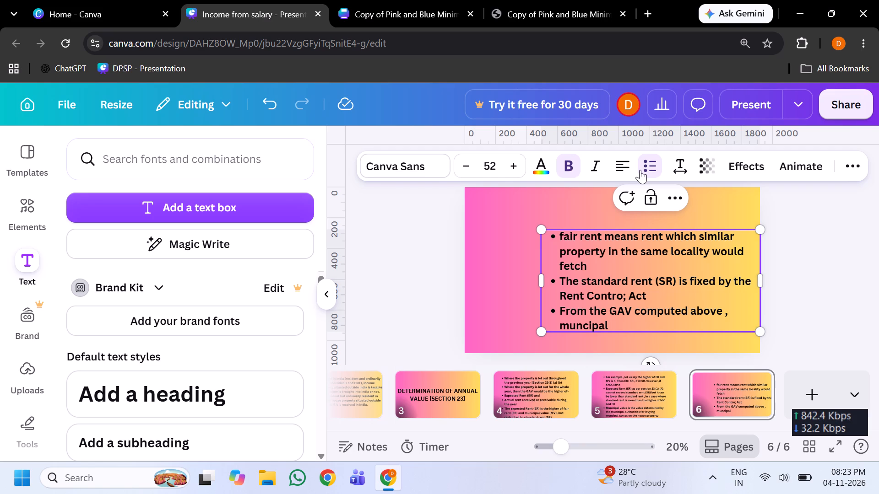
text(taxes)
key(space)
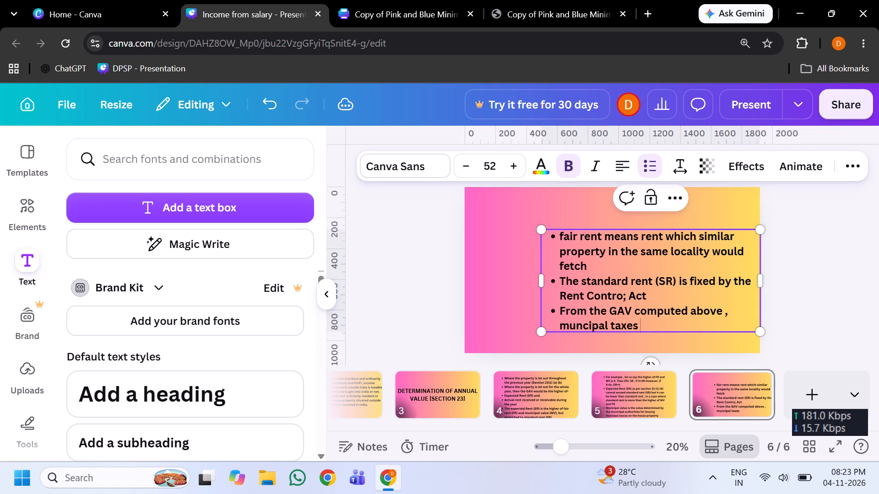
text(paid)
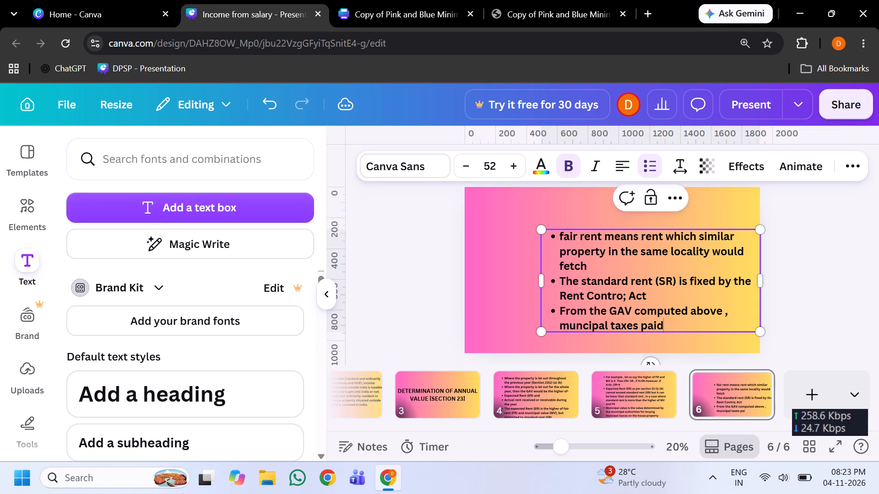
key(space)
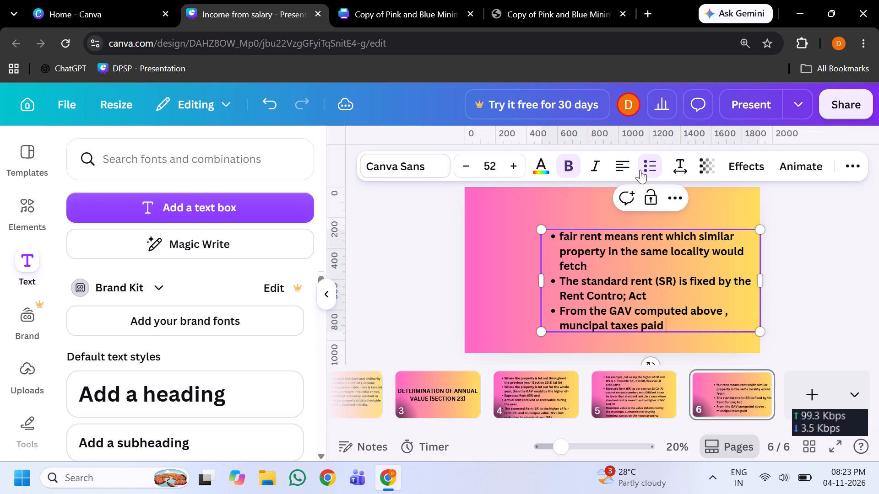
text(by the)
key(space)
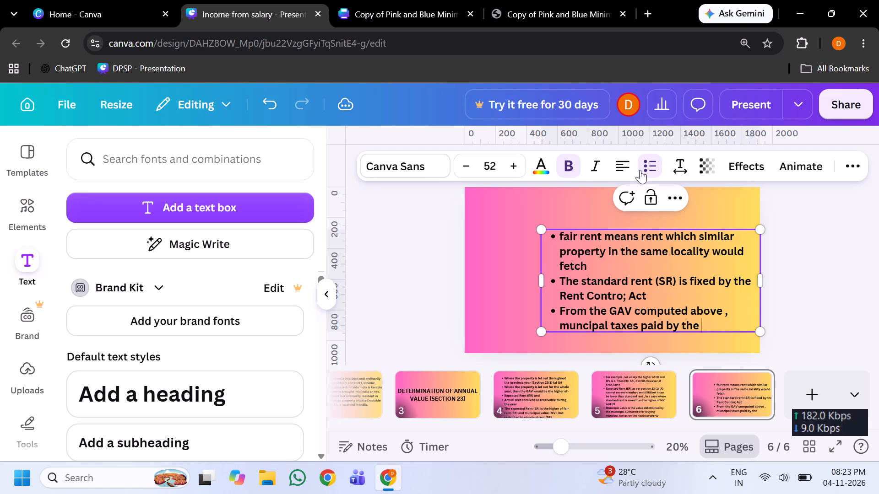
text(owner)
key(space)
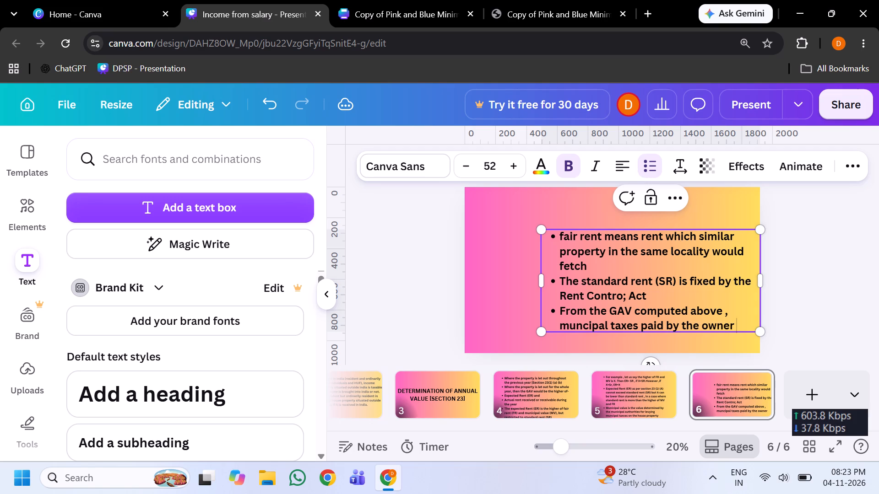
Extend the GAV bullet with "during the previous year is to be deducted".
text(during)
key(space)
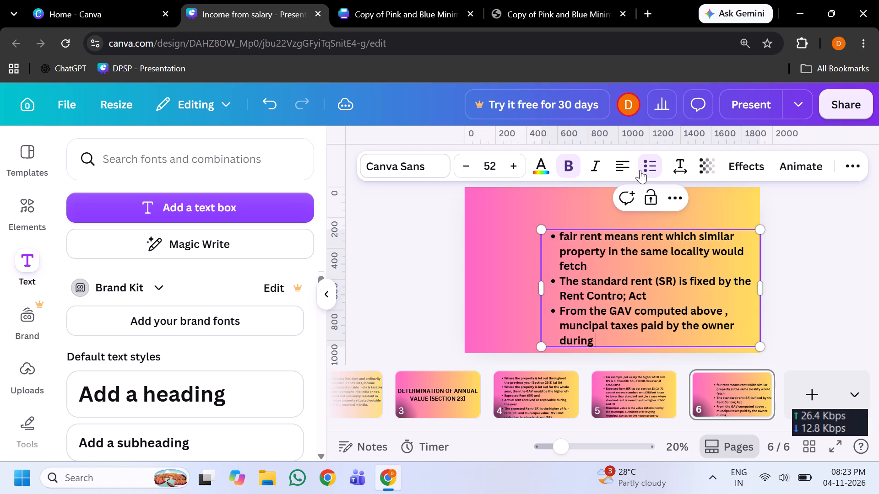
text(the previous)
key(space)
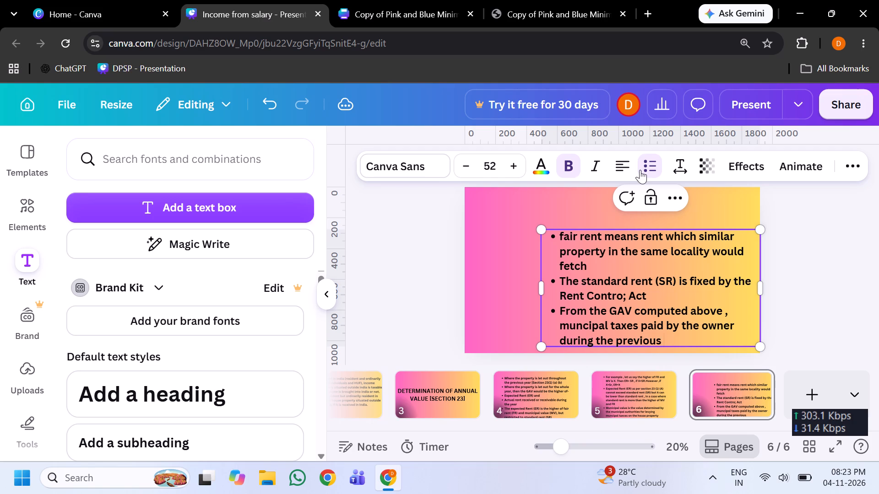
text(year iui)
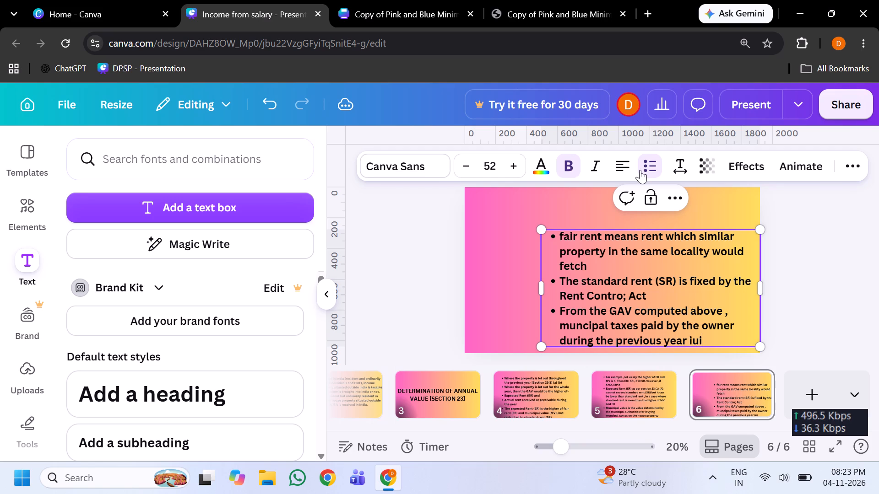
key(BackSpace)
key(BackSpace)
text(s)
key(space)
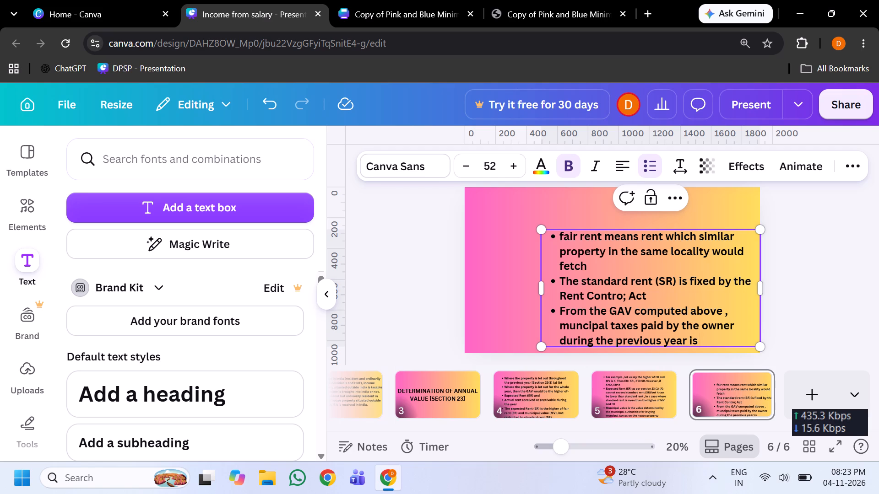
text(to be)
key(space)
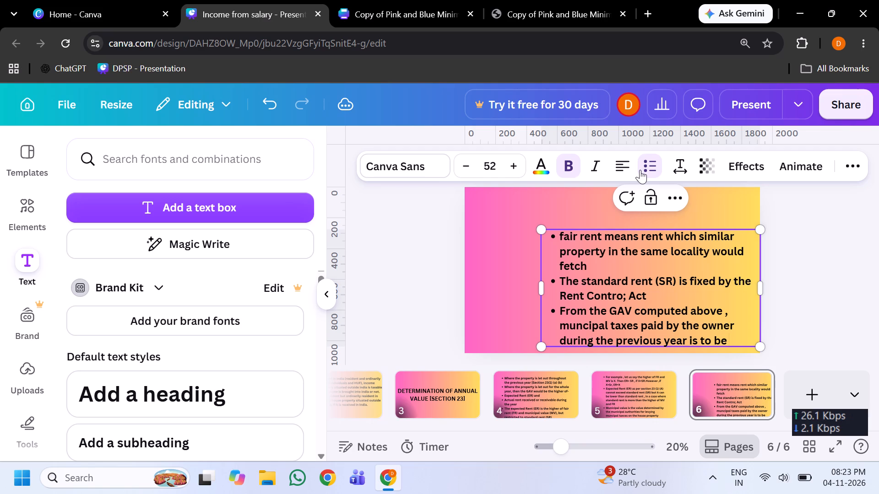
text(deducted)
key(space)
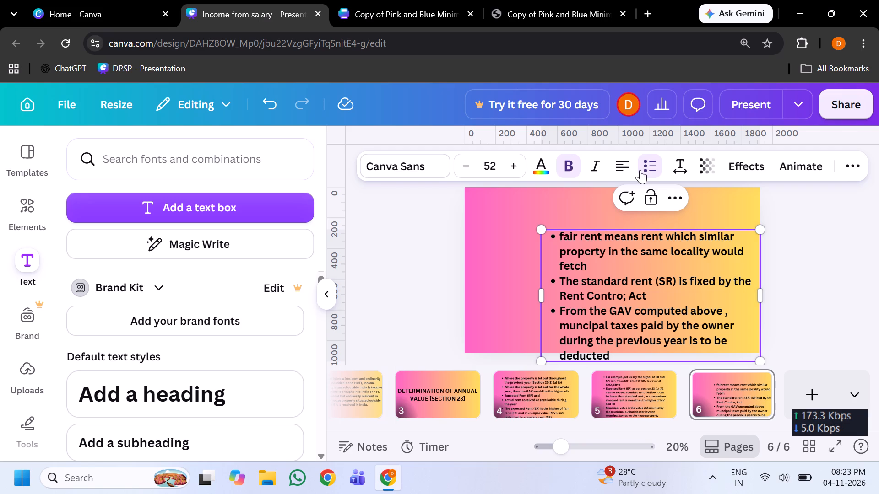
Complete the GAV bullet on page 6 with "to arrive at the NAV".
text(to)
key(space)
text(arrive)
key(space)
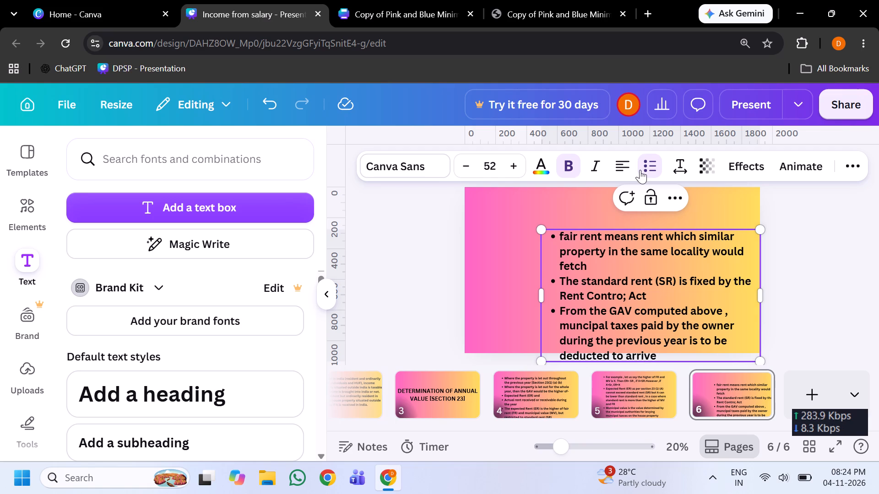
text(at the)
key(space)
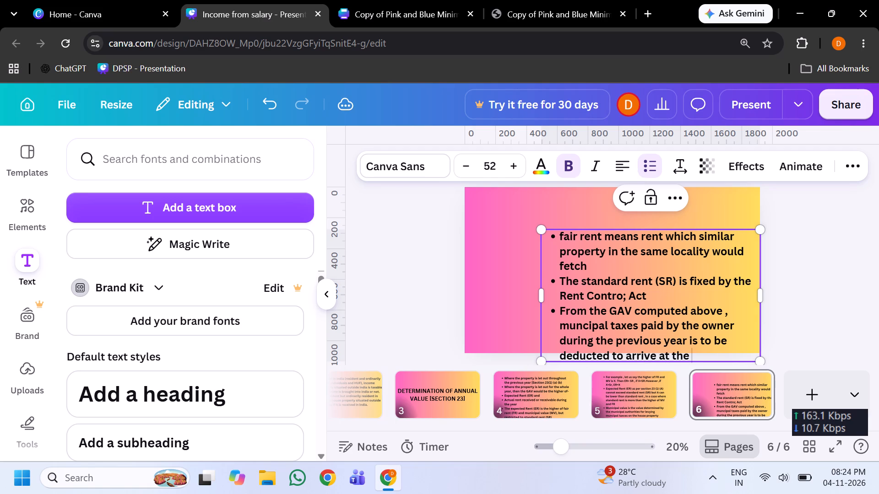
key(shift+m)
key(shift+BackSpace)
key(shift+n)
key(shift+a)
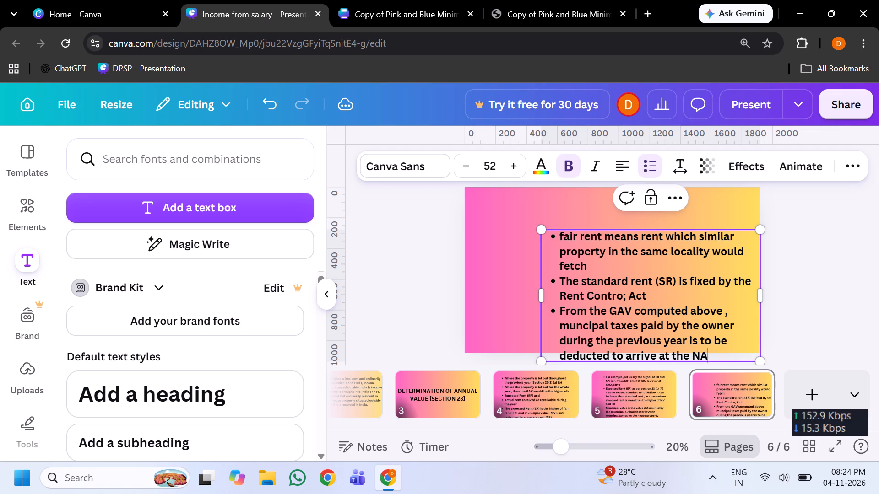
key(shift+v)
Widen the bullet text box on page 6 so its lines fit the page, and shift it slightly upward.
drag(540, 299, 485, 296)
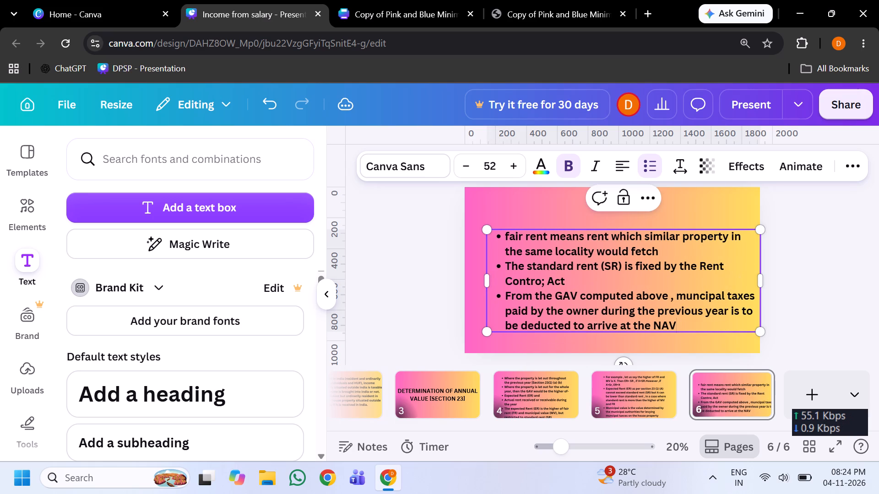
click(819, 321)
drag(690, 307, 687, 306)
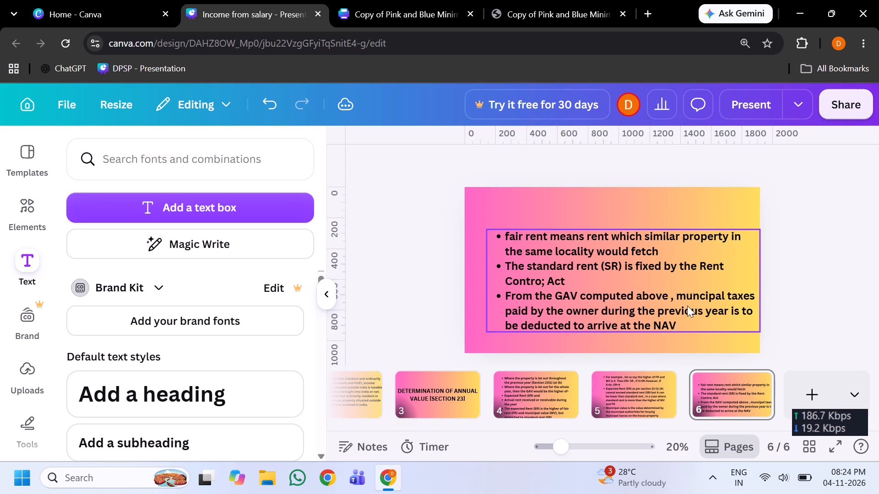
drag(687, 306, 678, 294)
Add page 7 and place a default heading text box near the middle of it.
click(797, 384)
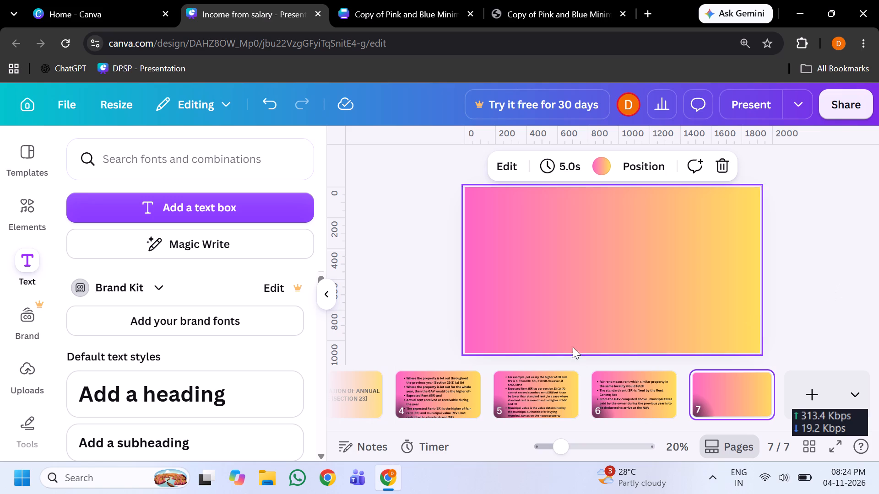
drag(146, 408, 624, 255)
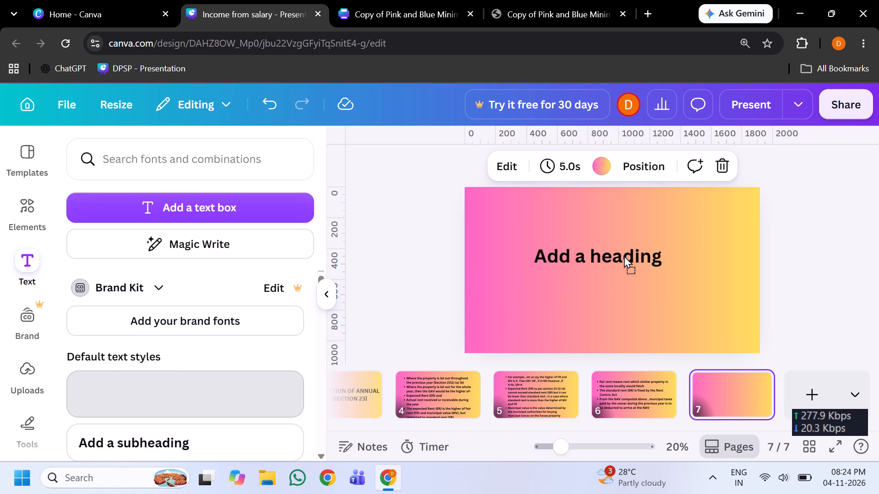
drag(624, 255, 608, 300)
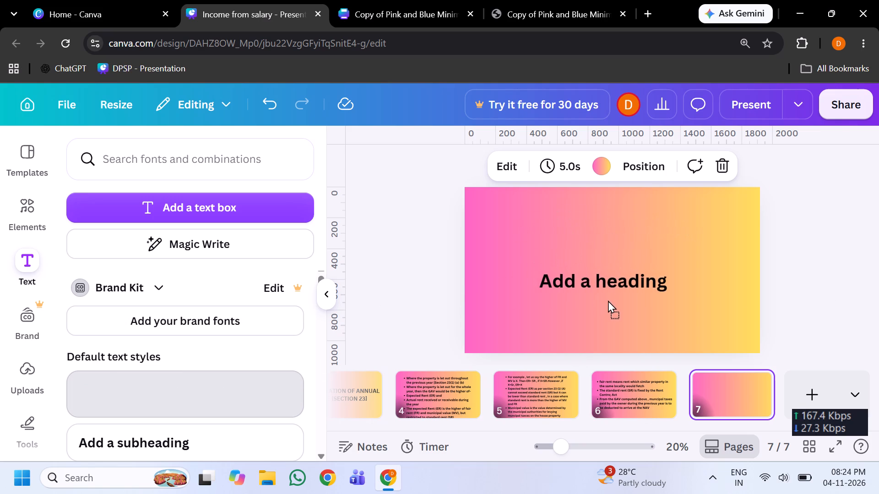
Replace the placeholder heading on page 7 with "(a) Where".
text((a0)
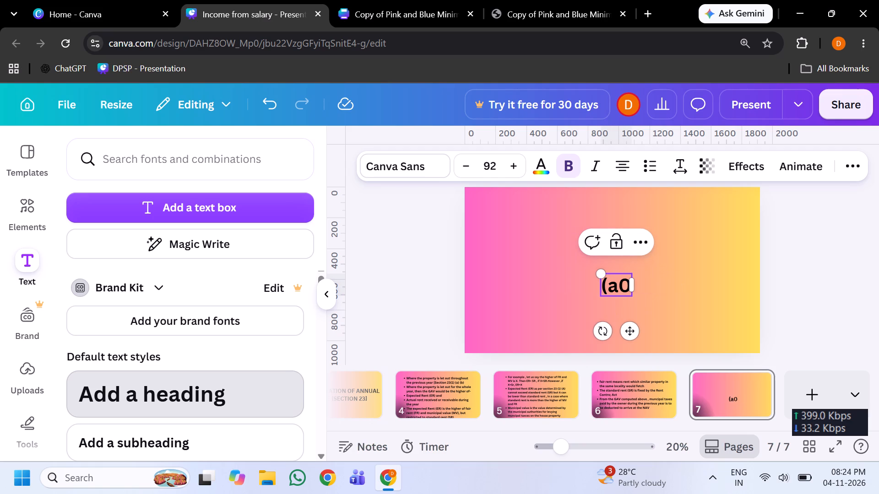
key(BackSpace)
key(shift+parenright)
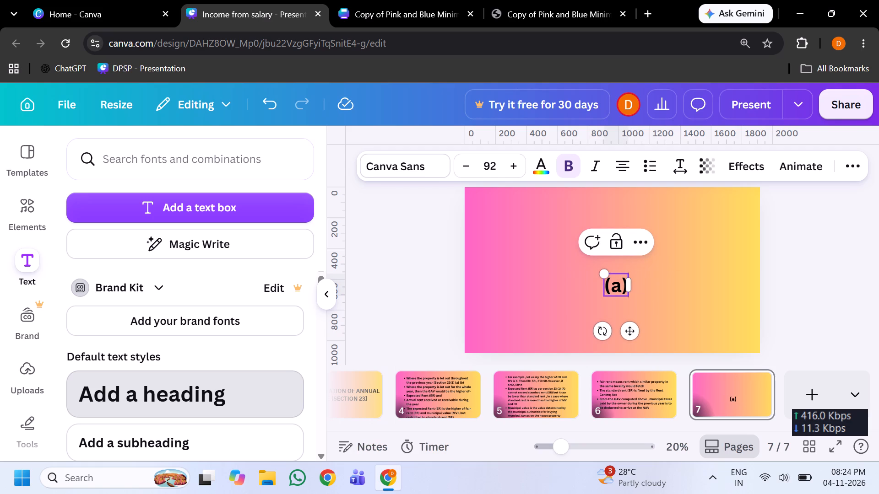
key(shift+space)
text(Whew)
key(space)
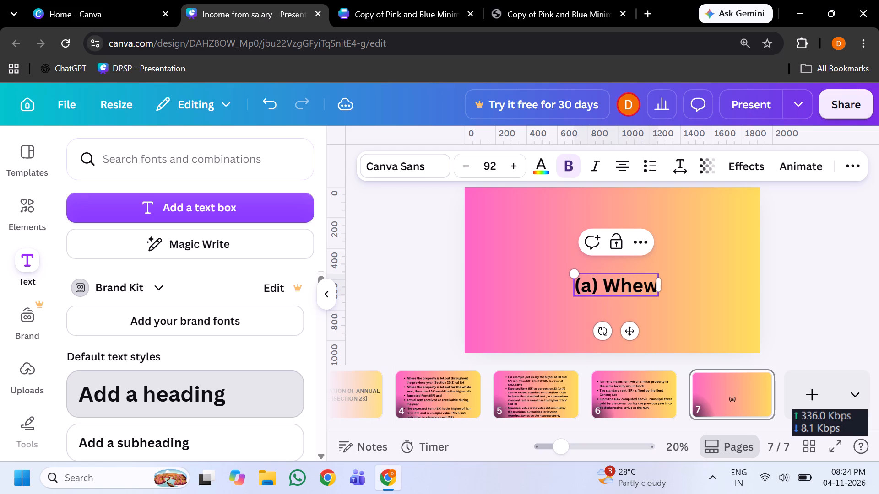
key(BackSpace)
key(BackSpace)
key(e)
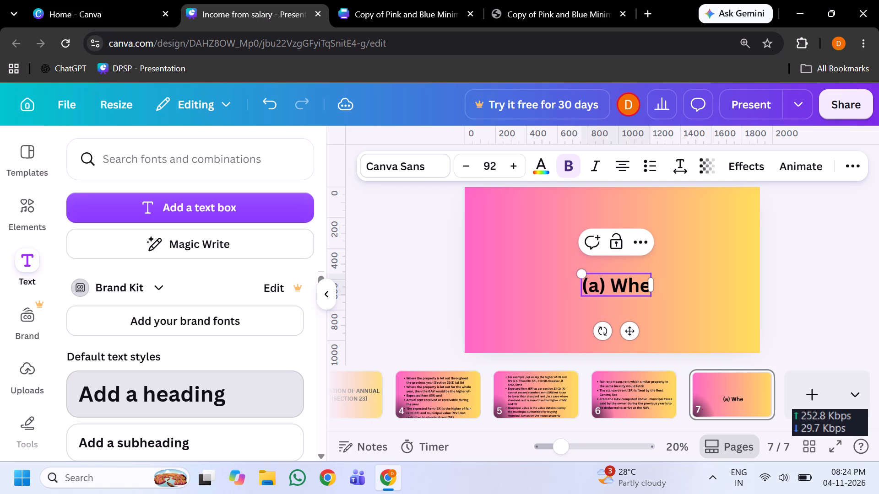
key(BackSpace)
text(re)
key(space)
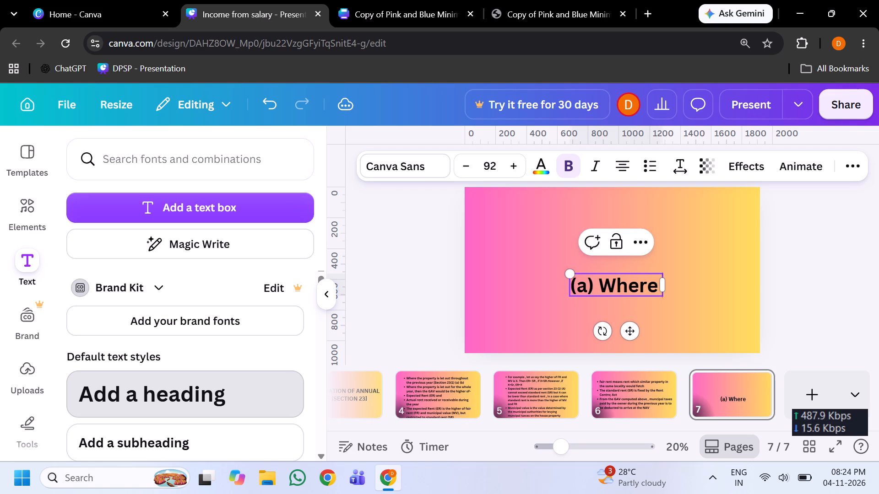
Continue the page 7 heading with "Le out Property is Vacant".
key(shift+l)
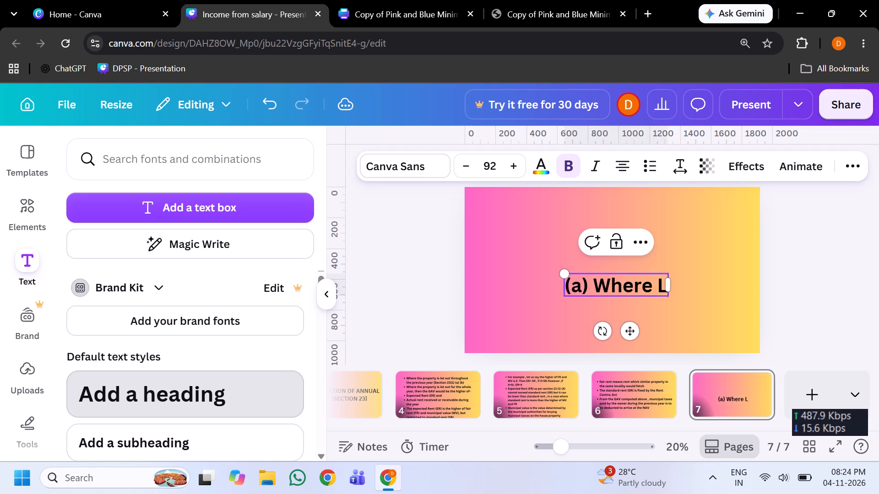
key(e)
key(space)
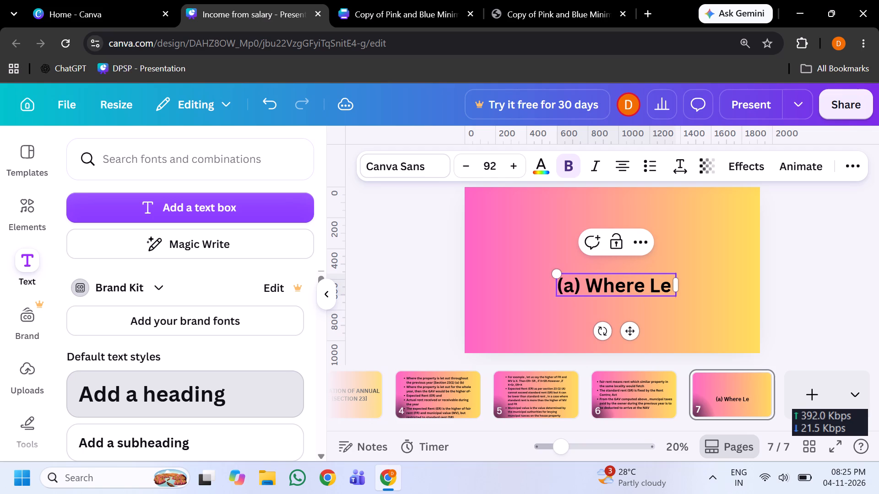
text(out)
key(space)
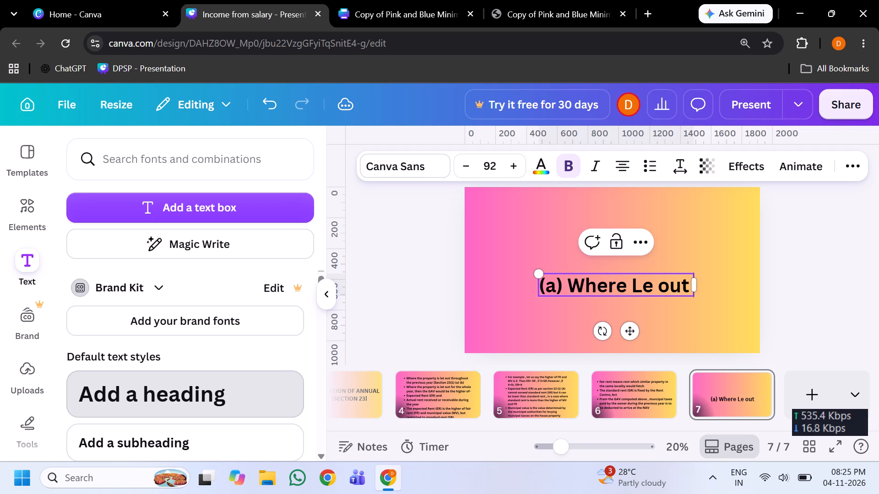
text(Pro)
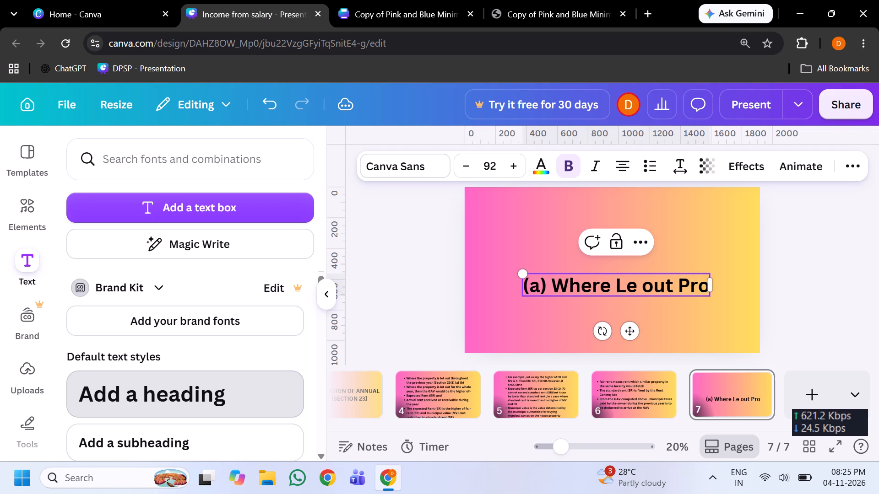
text(per)
text(ty)
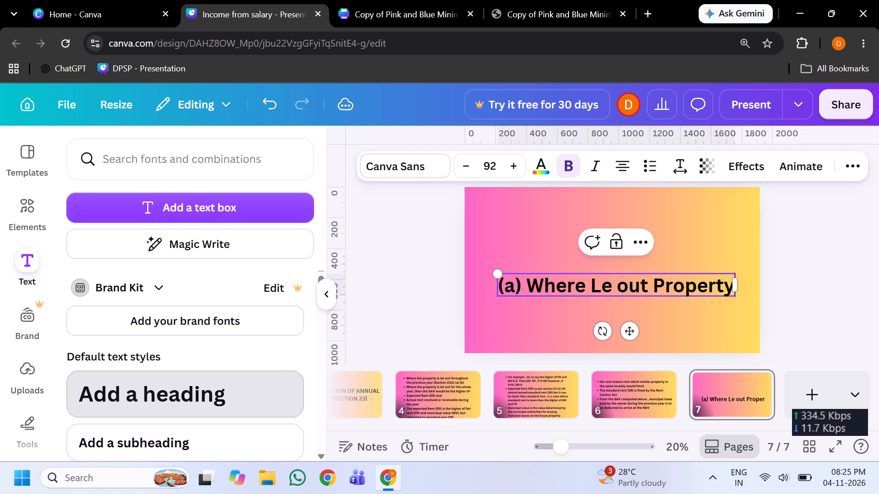
key(space)
text(is Va)
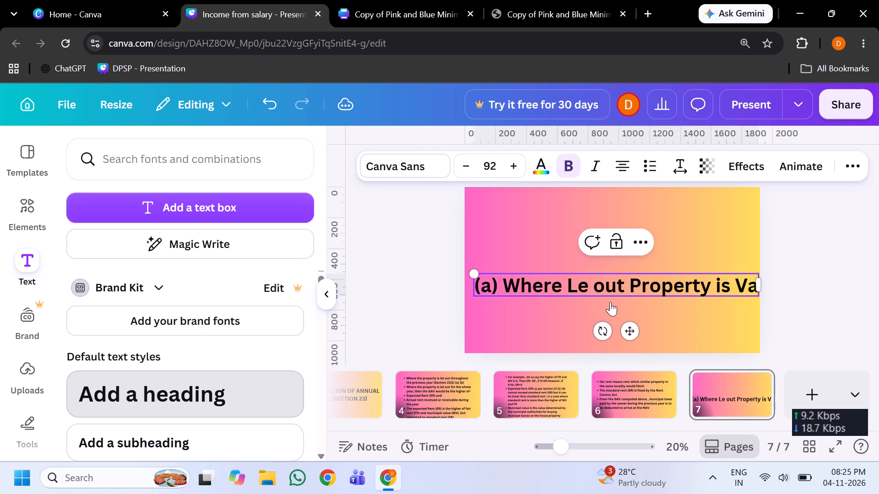
text(cant)
key(space)
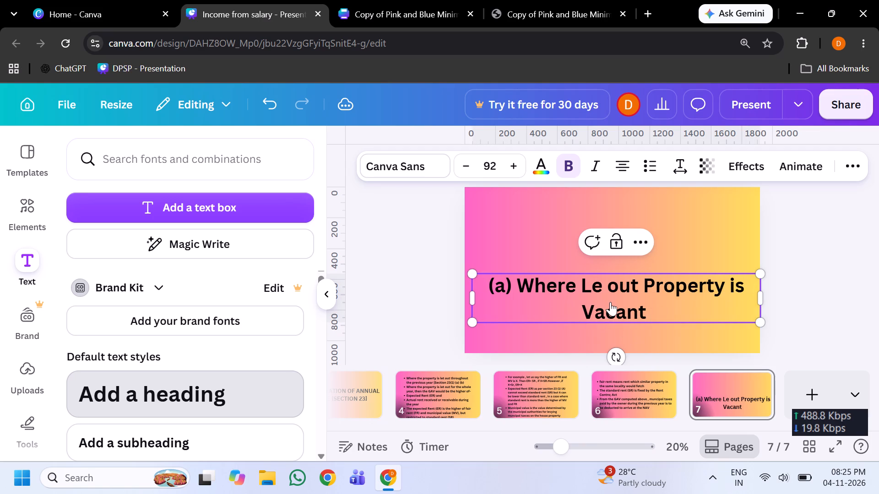
Extend the page 7 heading with "for Part of the Year".
text(for)
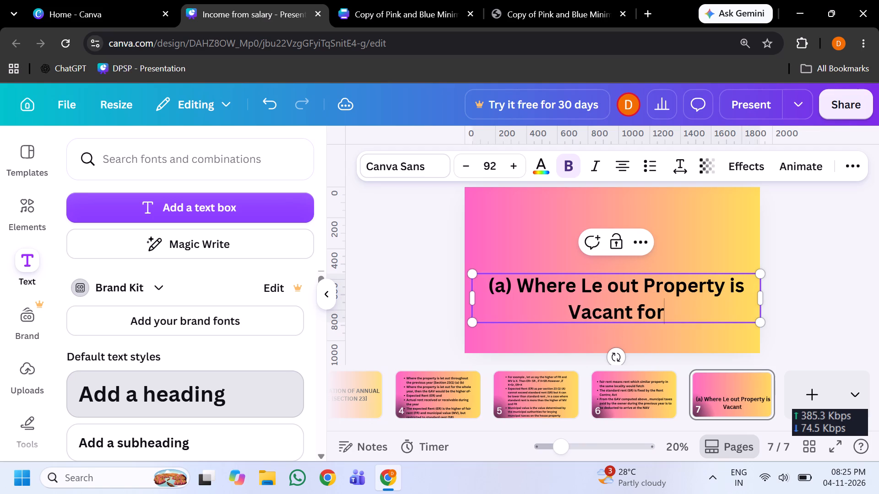
key(space)
text(Part)
key(space)
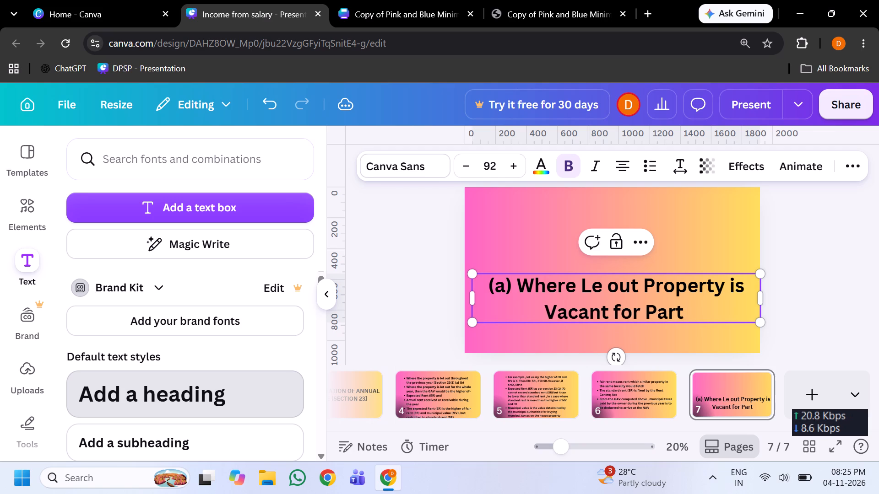
text(of)
key(space)
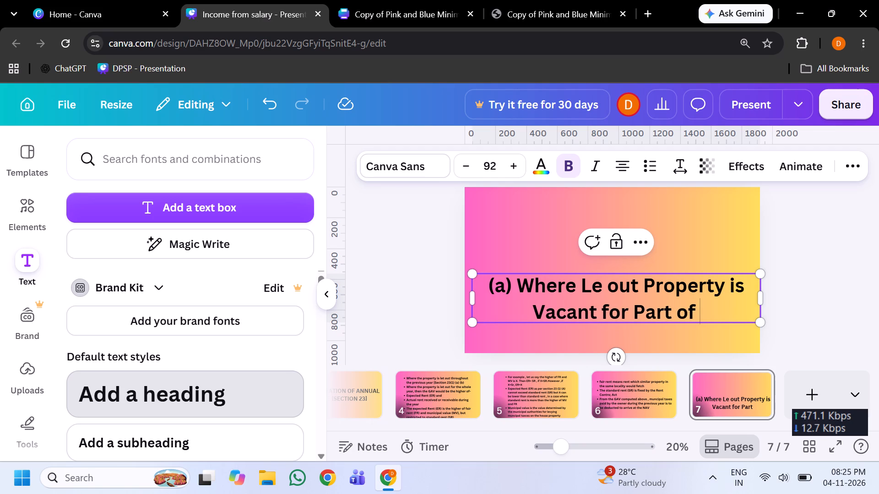
text(the)
key(space)
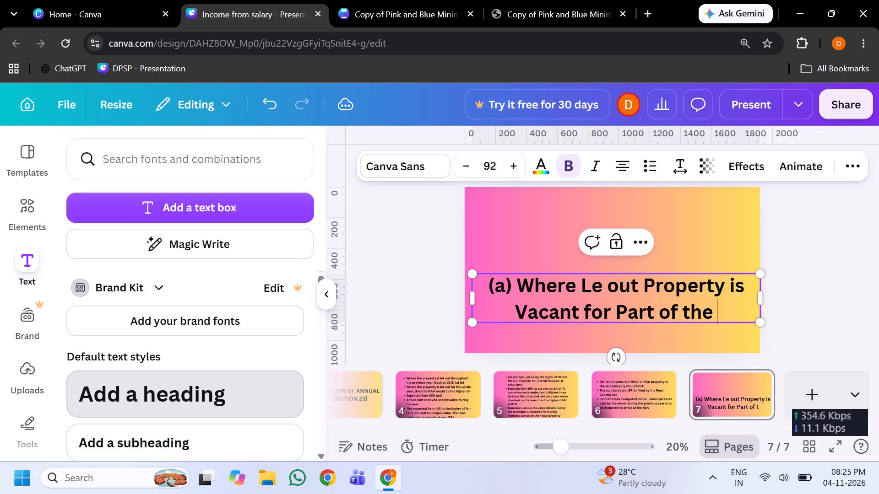
text(Year)
key(space)
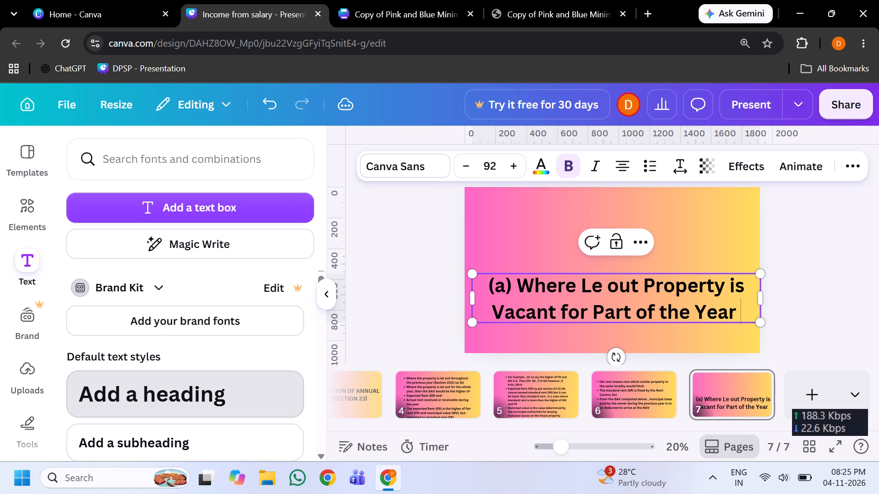
Append the section reference "{Section 23 (1) (c)}" to the end of the page 7 heading.
key(shift+braceleft)
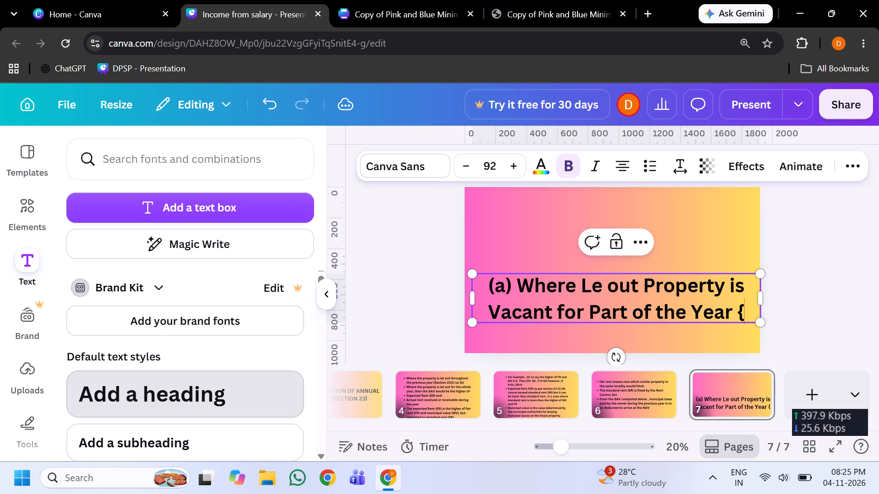
text(Section)
key(space)
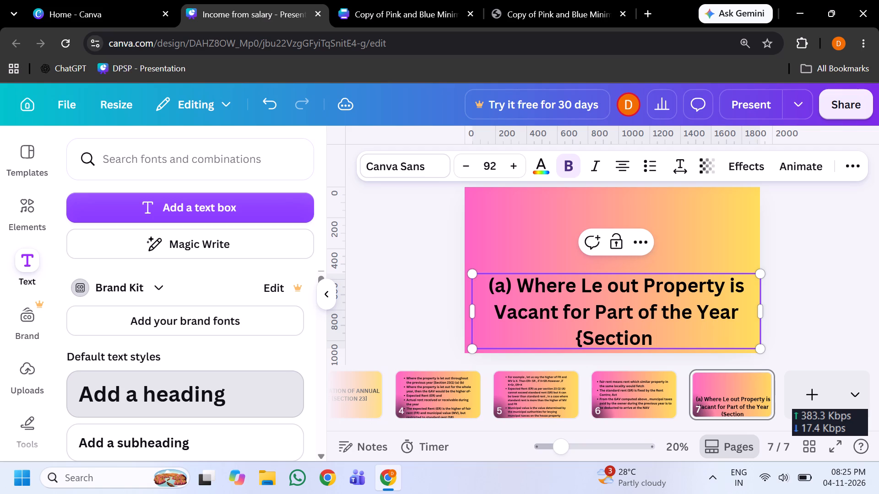
text(23)
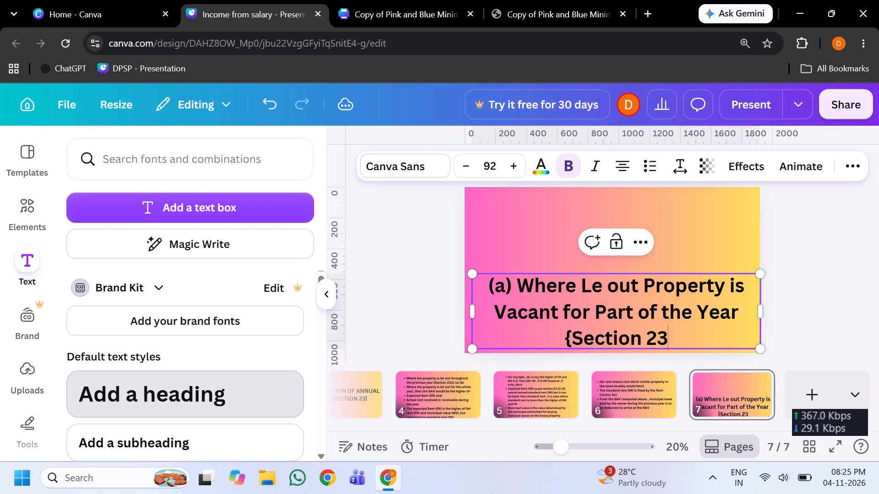
key(space)
key(shift+parenleft)
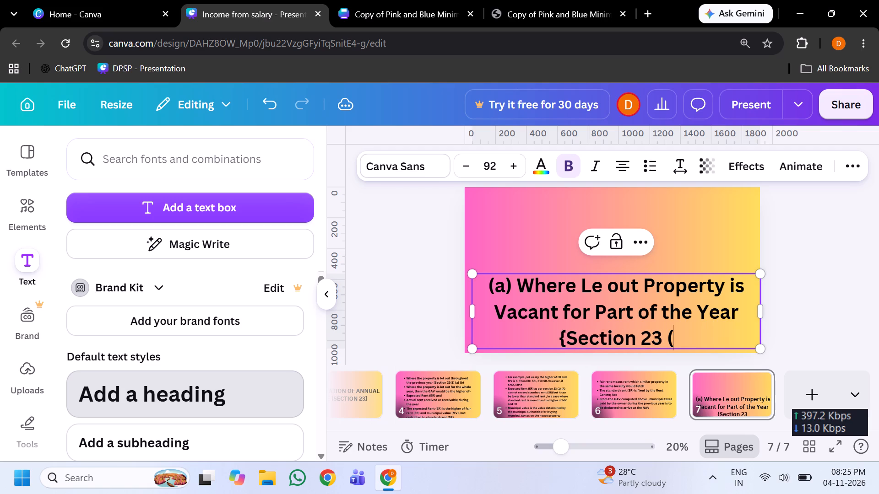
text(!0)
key(BackSpace)
key(BackSpace)
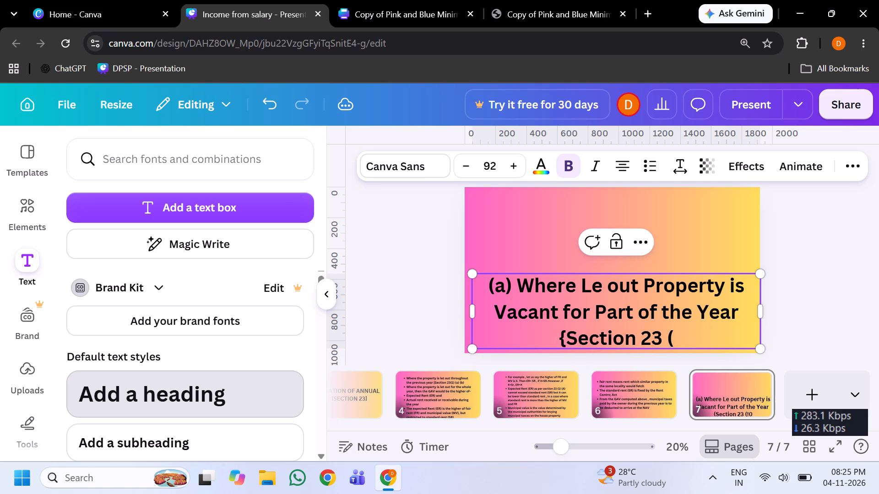
text(10)
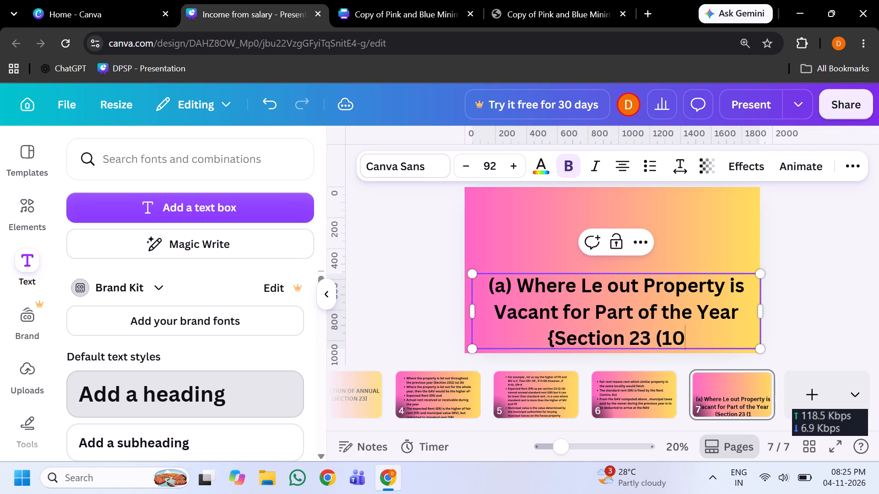
key(BackSpace)
key(shift+parenright)
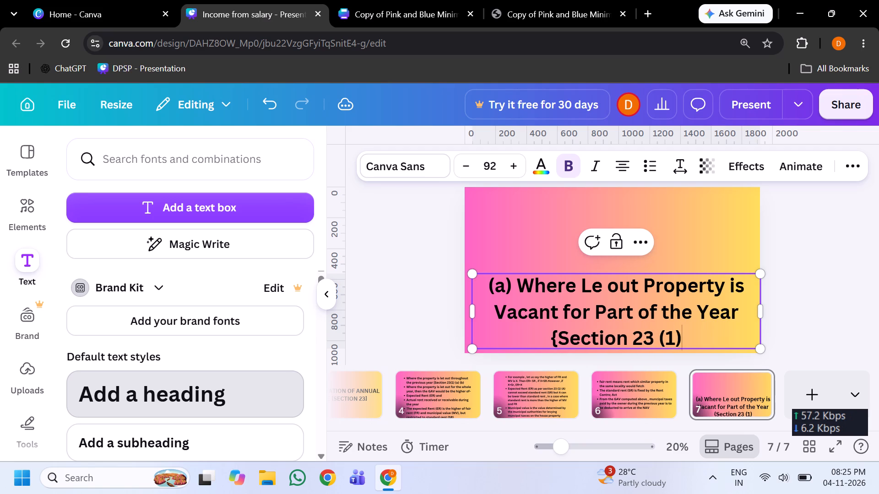
key(space)
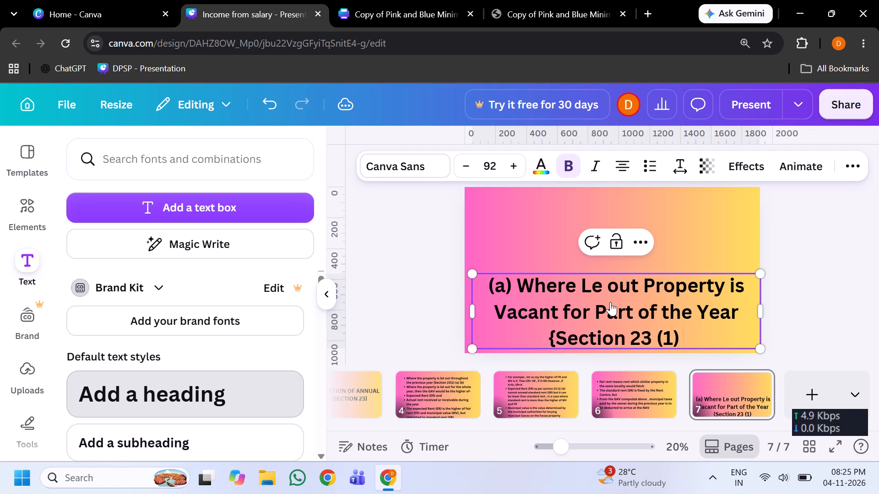
key(shift+parenleft)
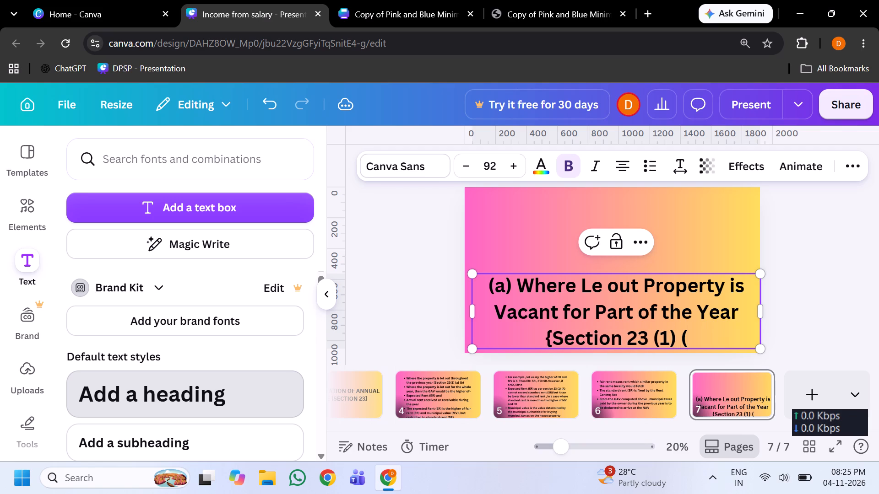
key(c)
key(shift+parenright)
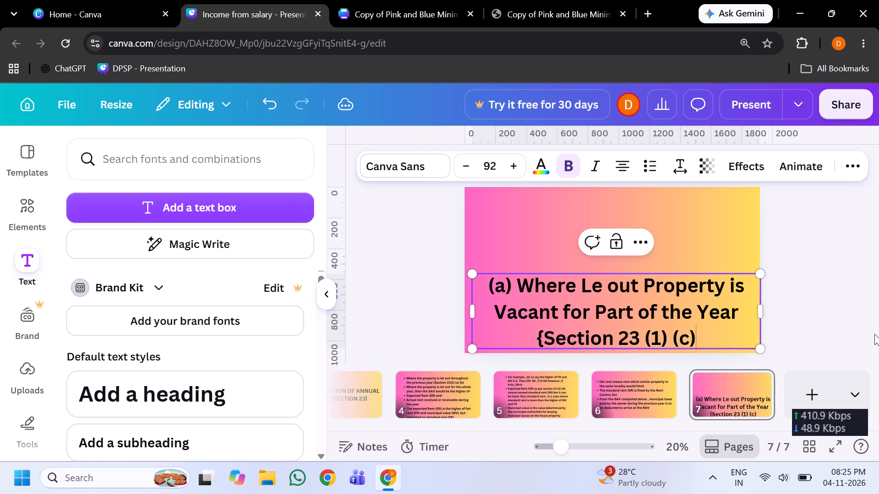
key(shift+braceright)
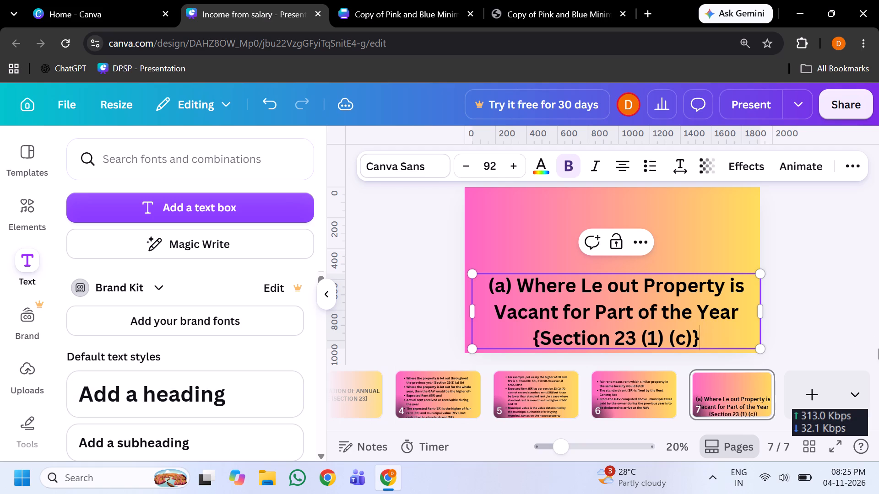
Move the three-line heading up so it sits centred on page 7.
click(842, 324)
drag(651, 321, 640, 292)
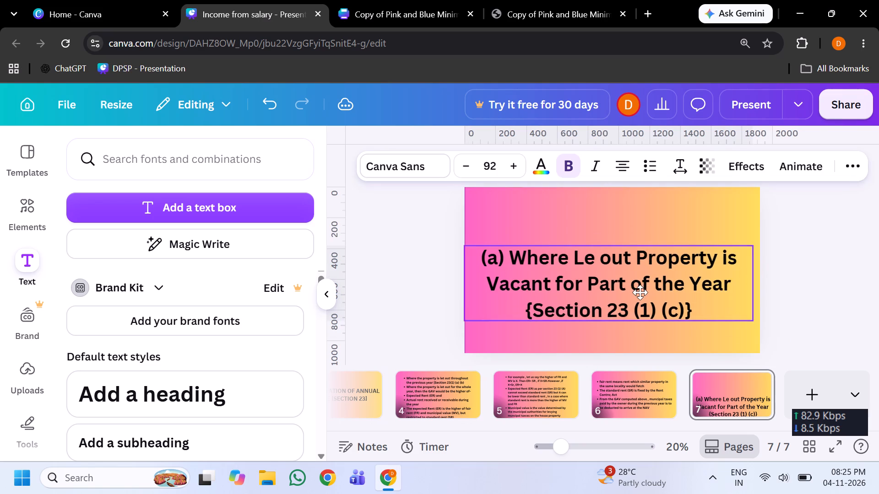
drag(640, 292, 647, 288)
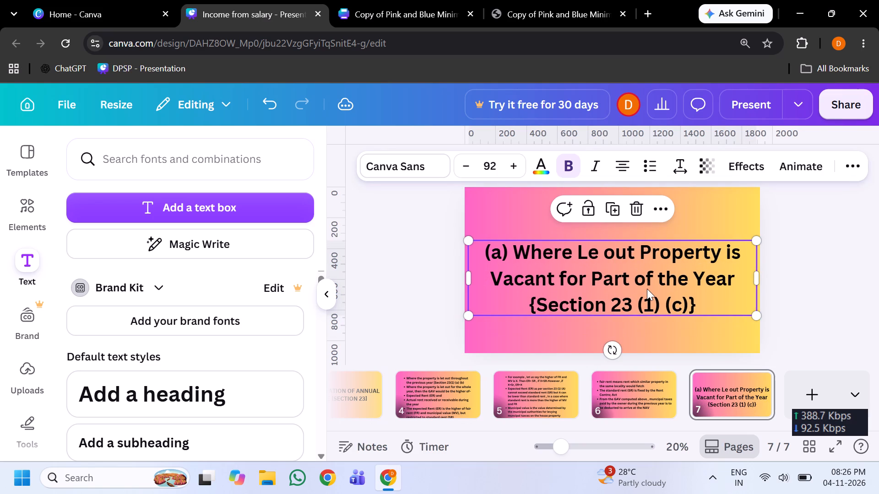
click(828, 313)
Add page 8 and place a default subheading text box in its upper middle, formatted as a bulleted list.
click(817, 391)
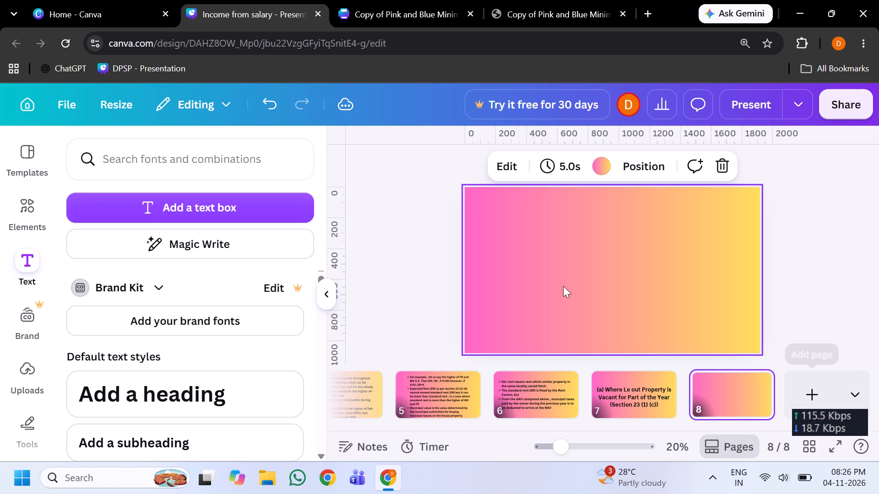
drag(235, 440, 240, 433)
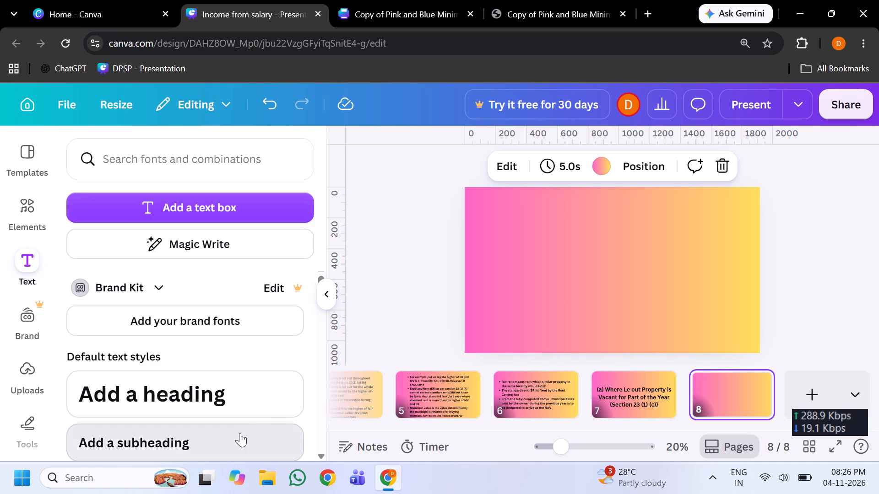
drag(240, 433, 684, 235)
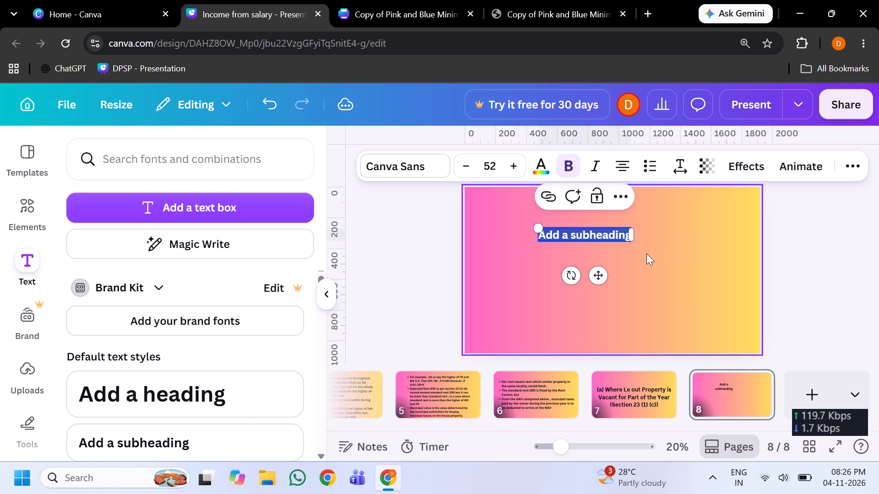
click(658, 156)
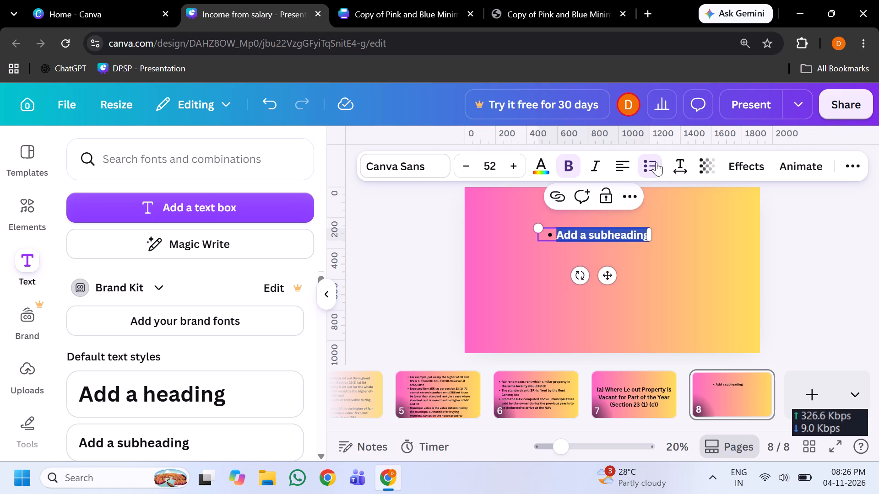
Replace the placeholder bullet on page 8 with "Where let out property is vacant".
text(Where)
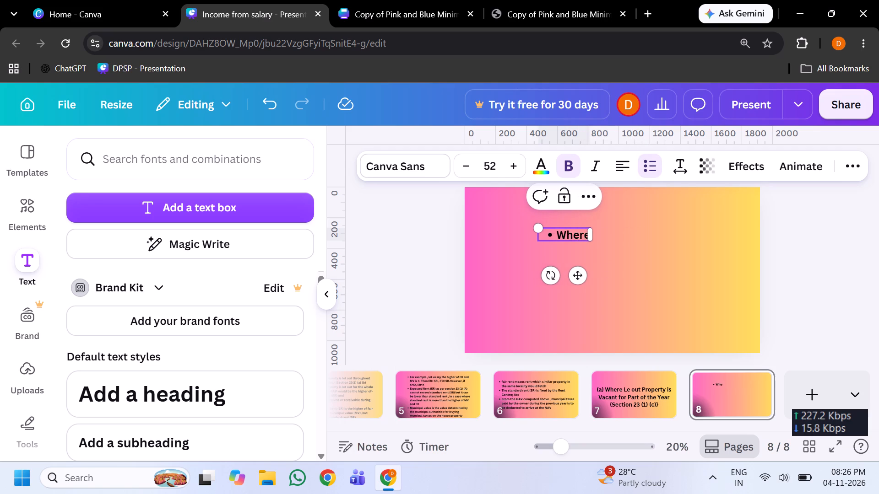
key(space)
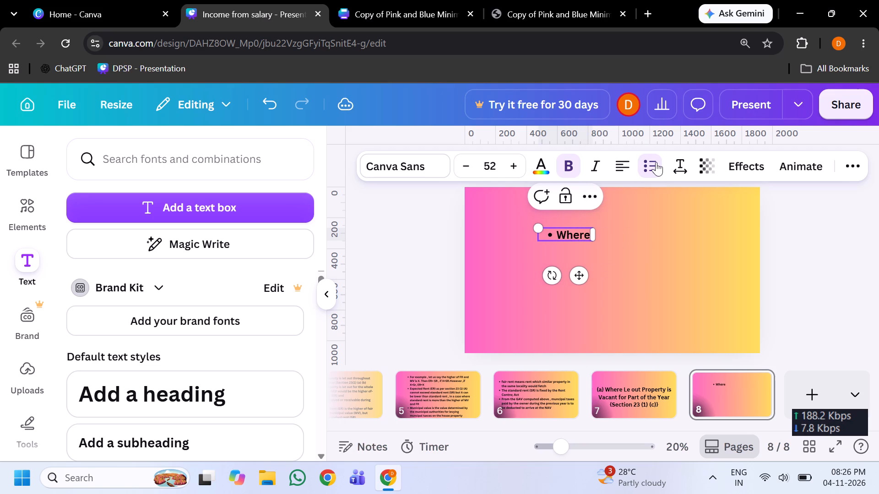
text(let out)
key(space)
text(propr)
key(BackSpace)
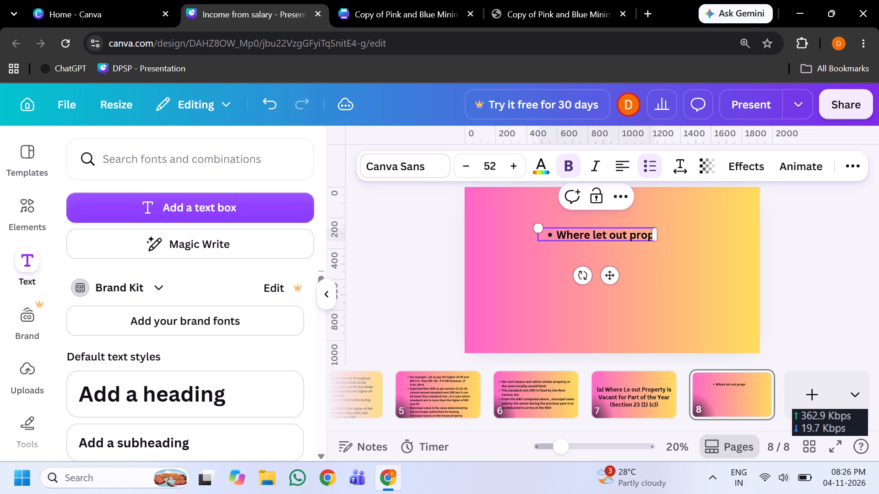
text(er)
text(ty)
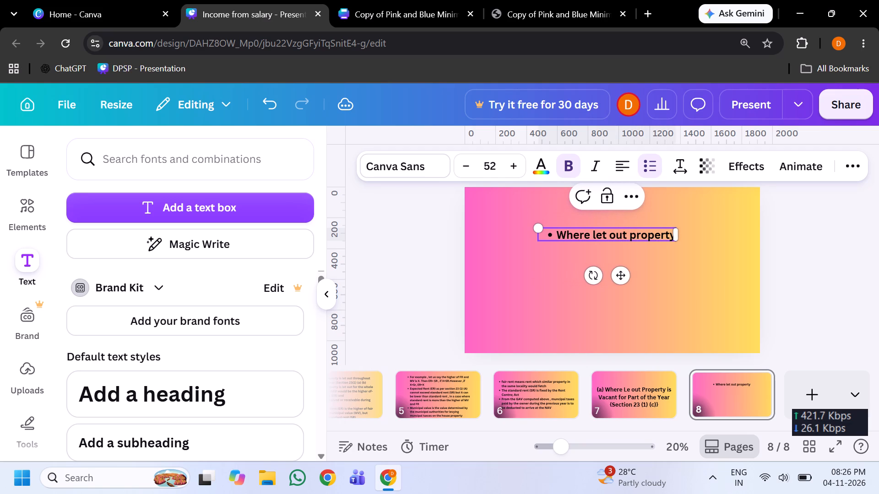
key(space)
text(is vacant)
key(space)
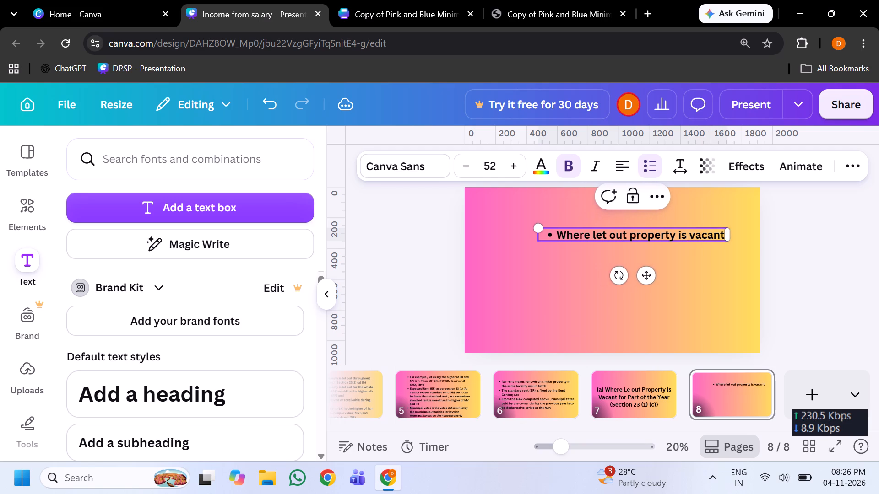
Continue the page 8 bullet with "for part of the year".
text(for)
key(space)
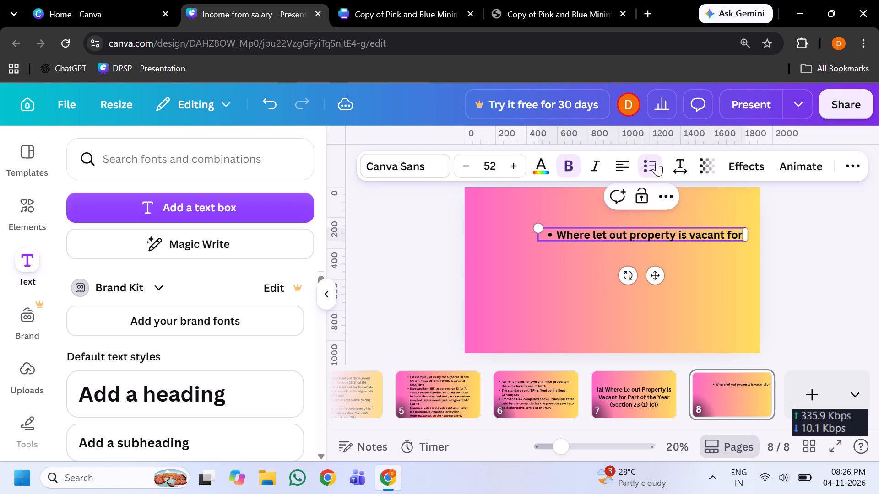
text(part)
key(space)
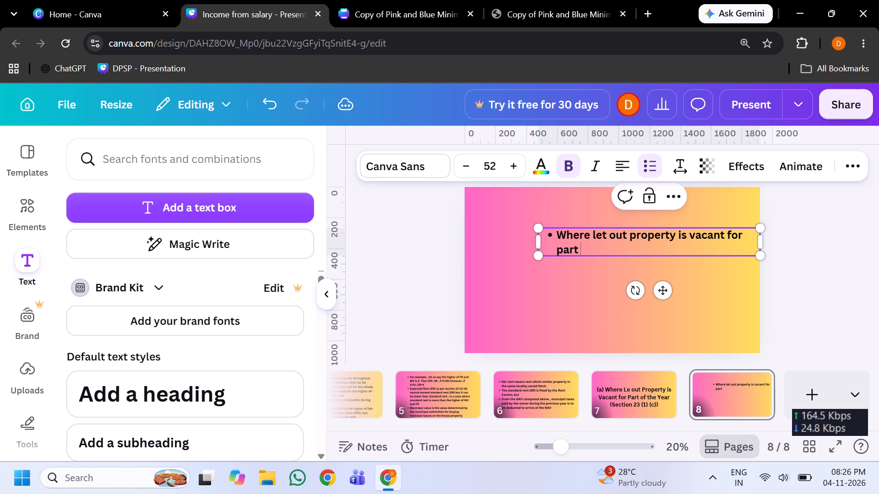
text(p)
key(BackSpace)
text(of)
key(space)
text(the year)
key(space)
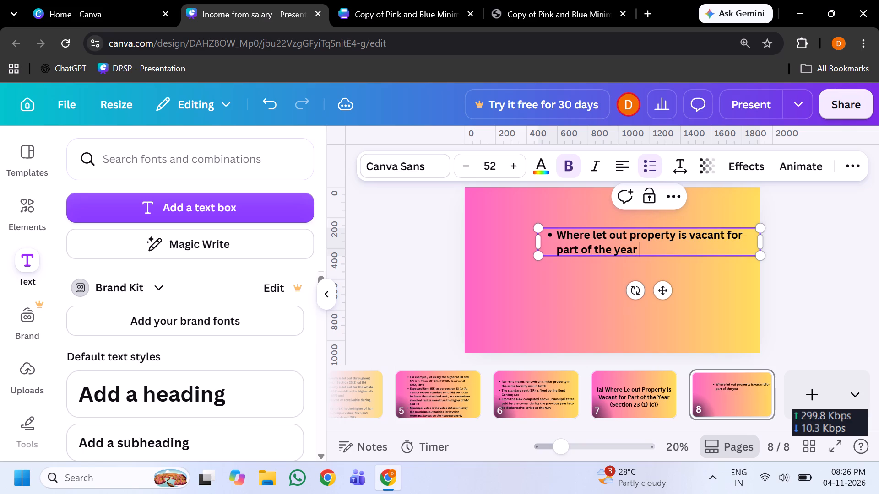
Extend the page 8 bullet with "and owing to vacancy ,".
text(and)
key(space)
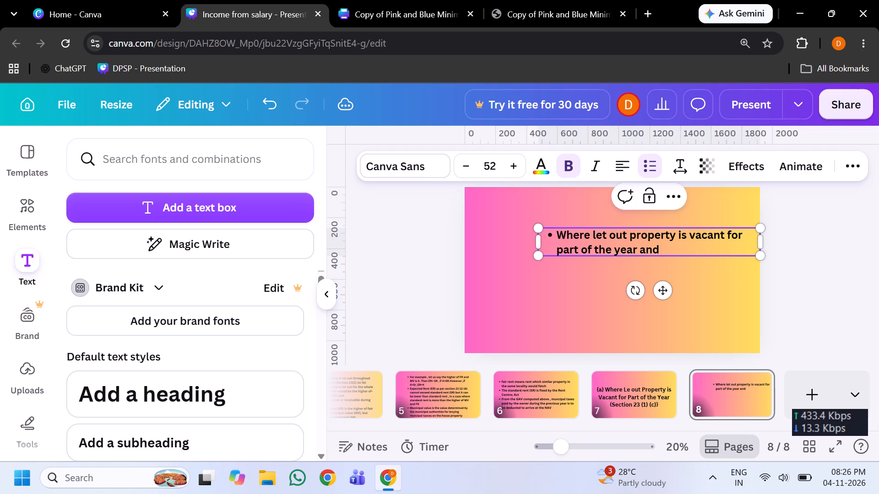
text(owing)
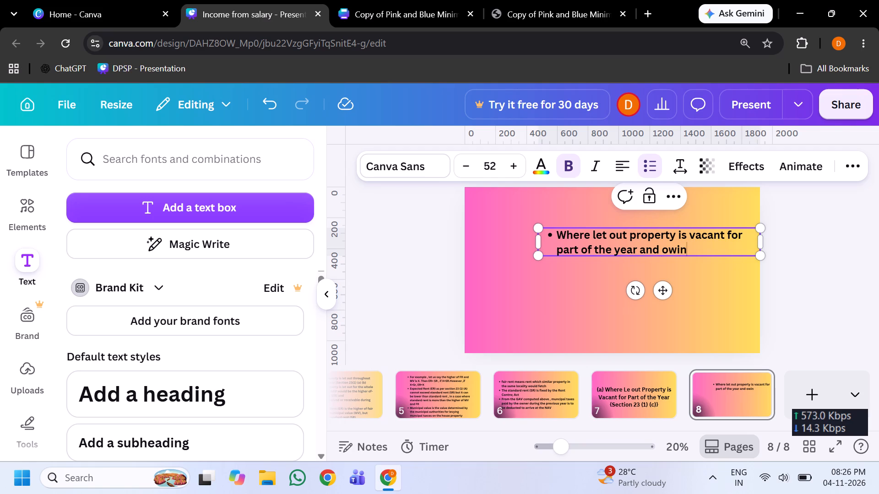
key(space)
text(to)
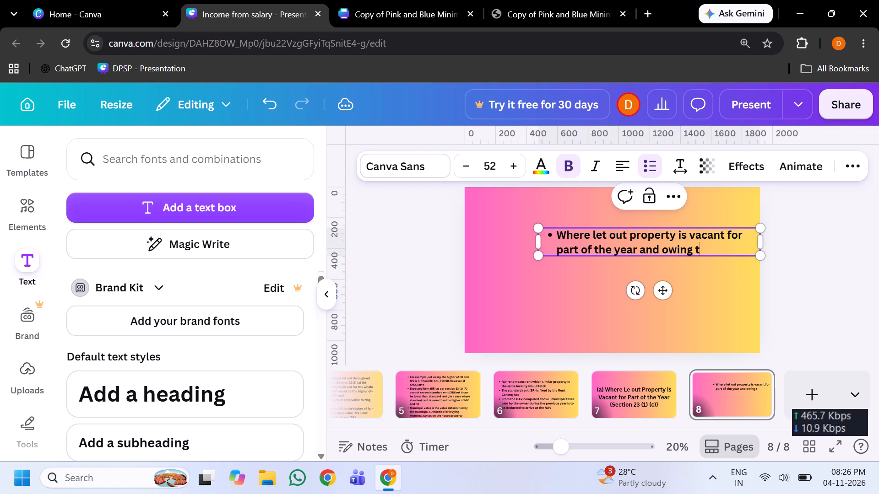
key(space)
text(va)
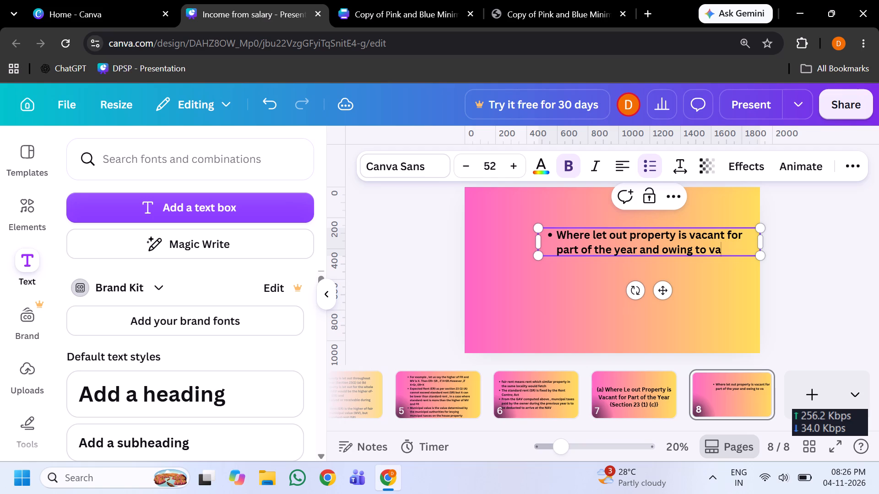
key(v)
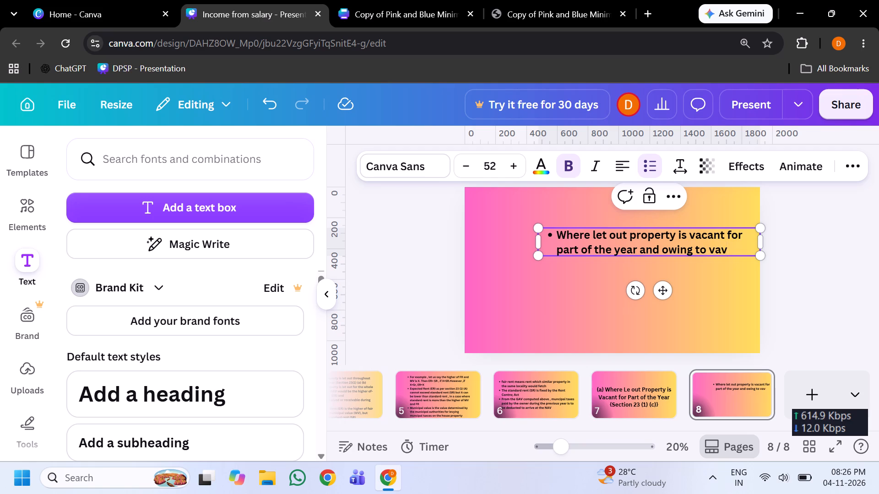
key(BackSpace)
text(cancy)
key(space)
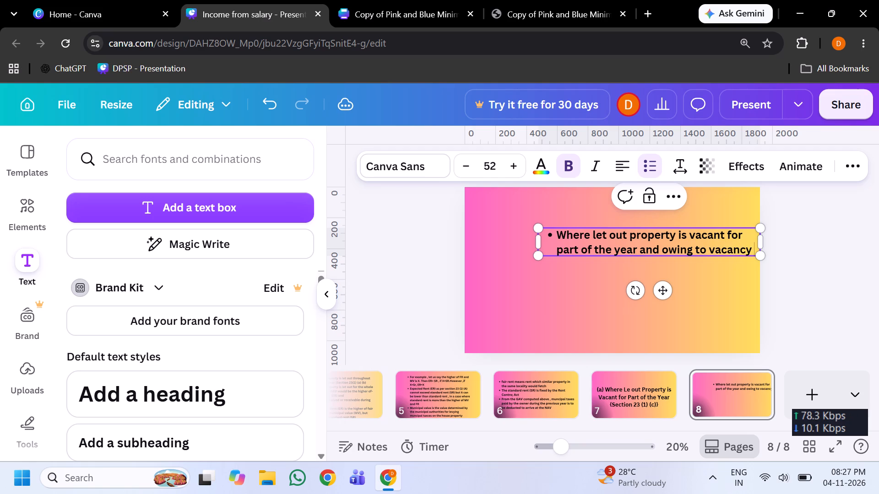
text(,)
key(space)
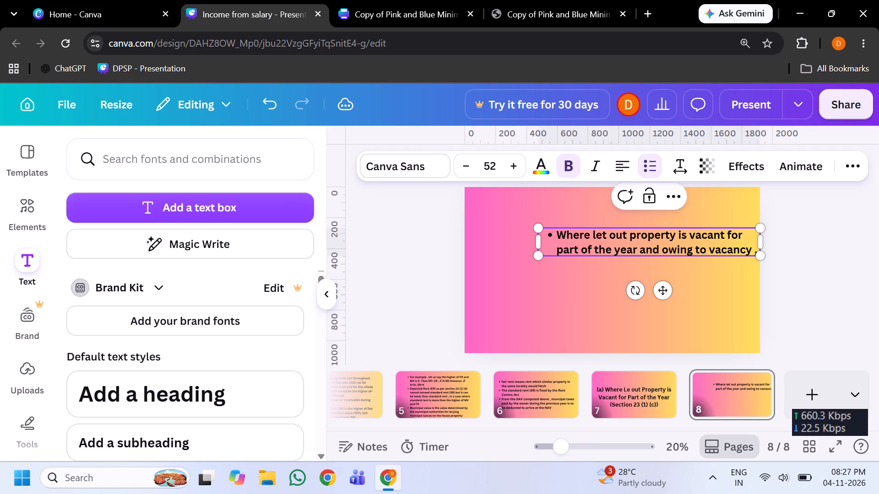
Extend the page 8 bullet with "the actual rent is lower".
text(the)
key(space)
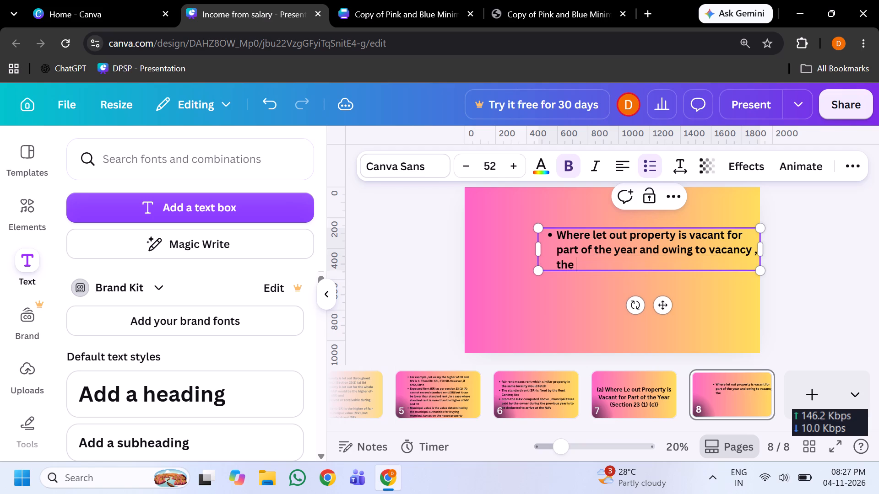
text(actual)
key(space)
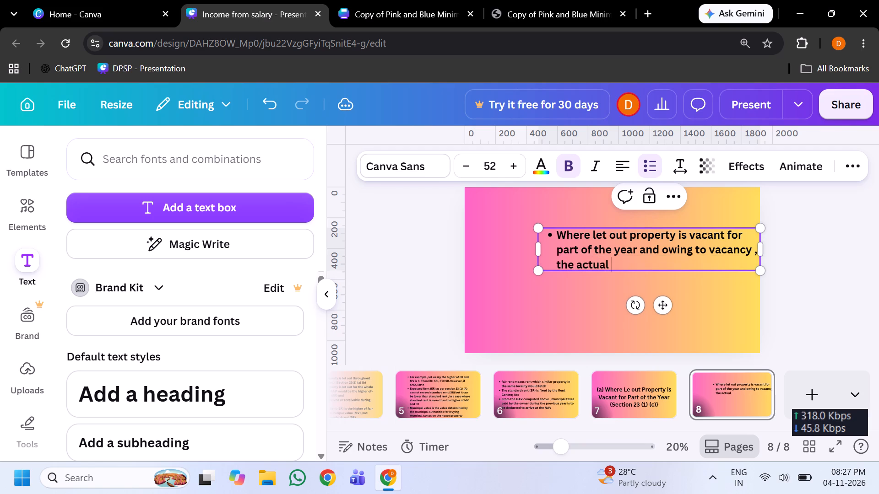
text(rent)
key(space)
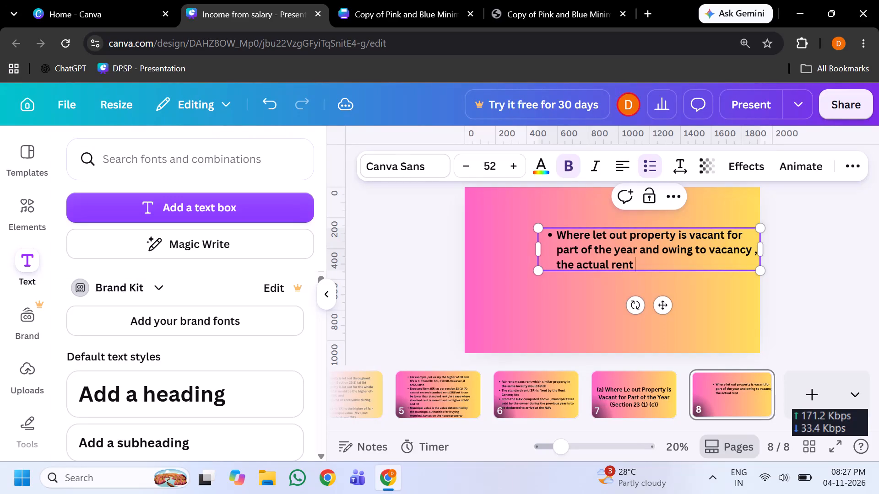
text(id)
key(BackSpace)
text(s lower)
key(space)
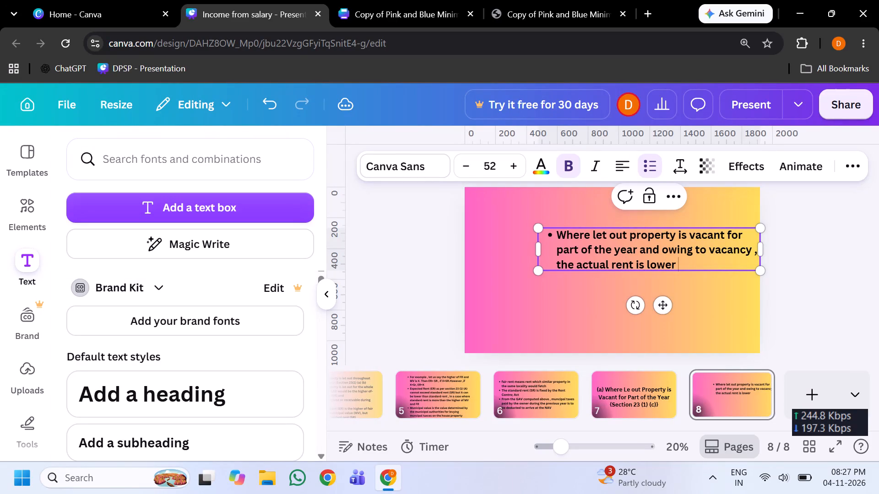
Continue the page 8 bullet with "than the ER(Expected),".
text(than the)
key(space)
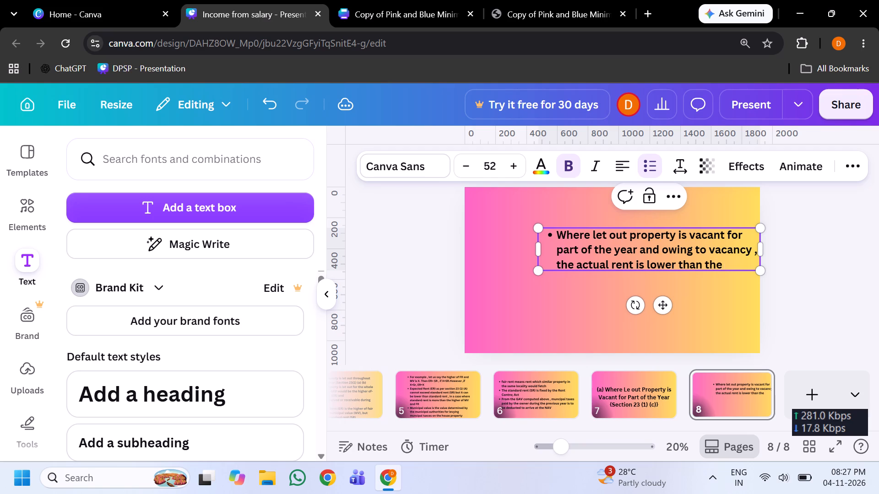
text(ER)
key(shift+parenleft)
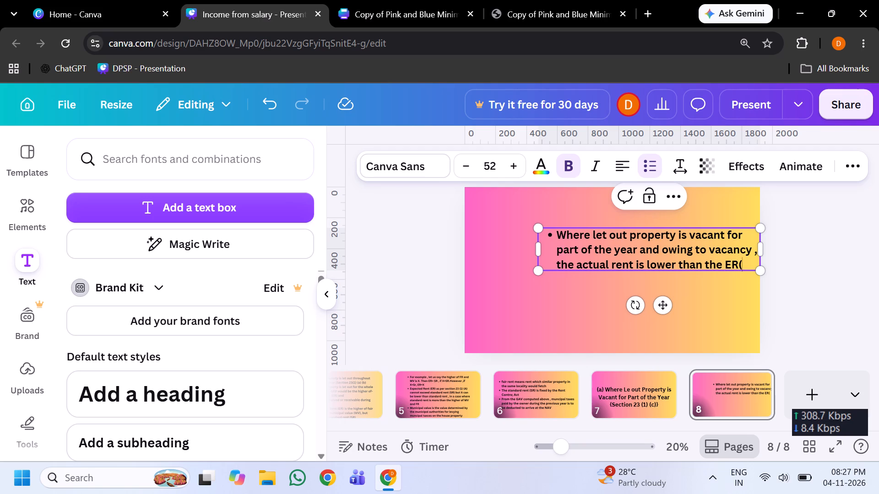
text(Expected)
key(shift+parenright)
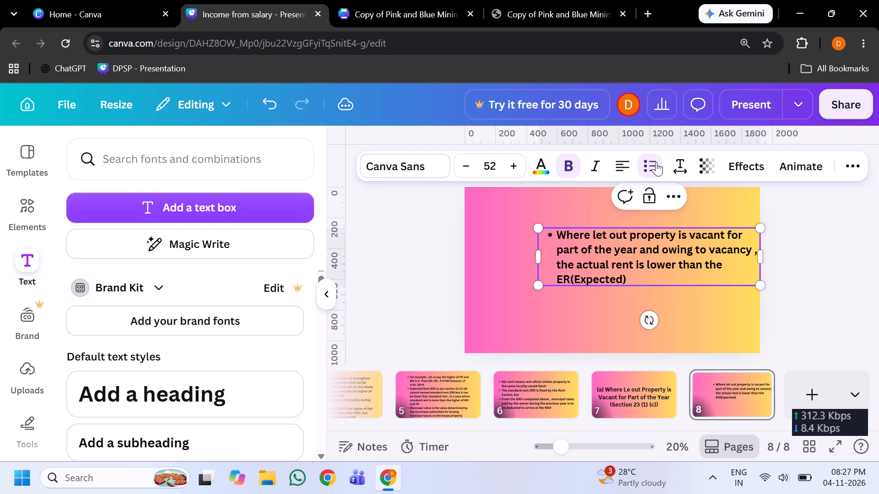
text(,)
key(space)
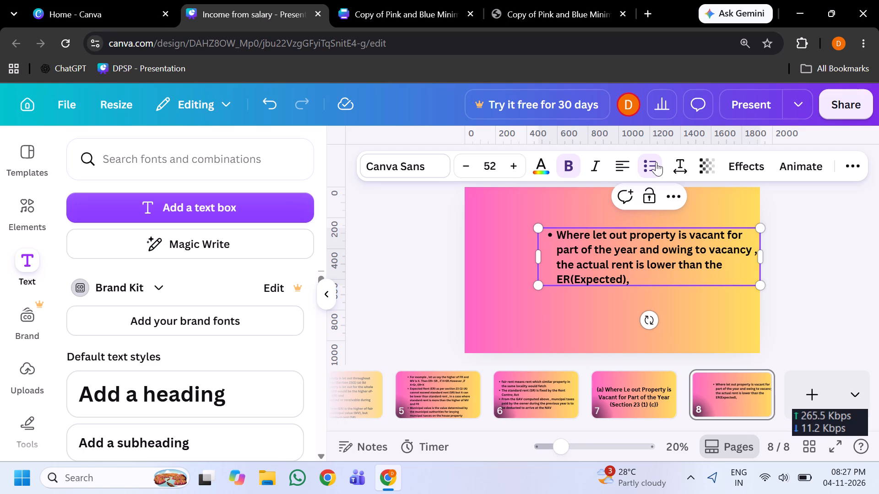
Add "Then the actual rent" to the end of the page 8 bullet.
key(shift+t)
text(he)
key(space)
key(BackSpace)
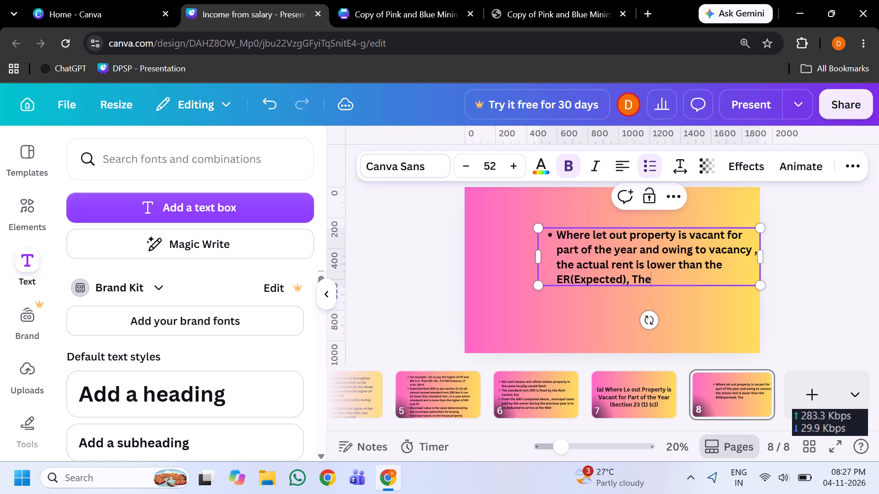
text(n)
key(space)
text(the)
key(space)
text(actual)
key(space)
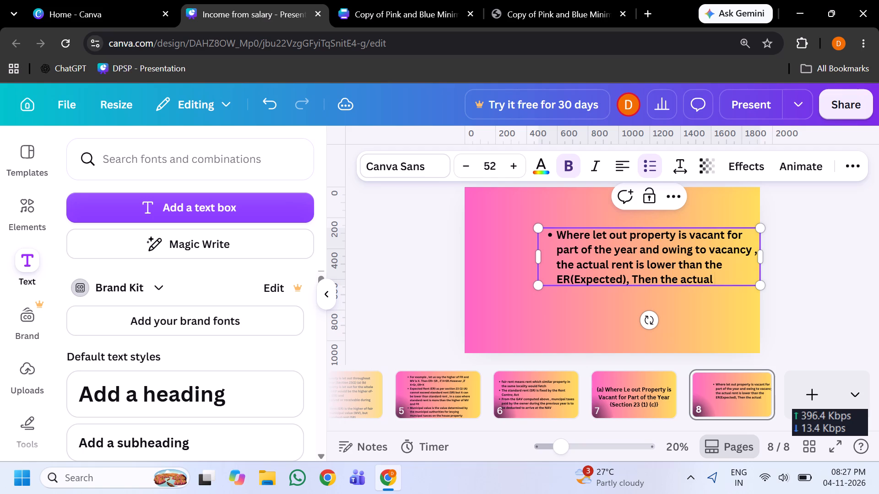
text(rent)
key(space)
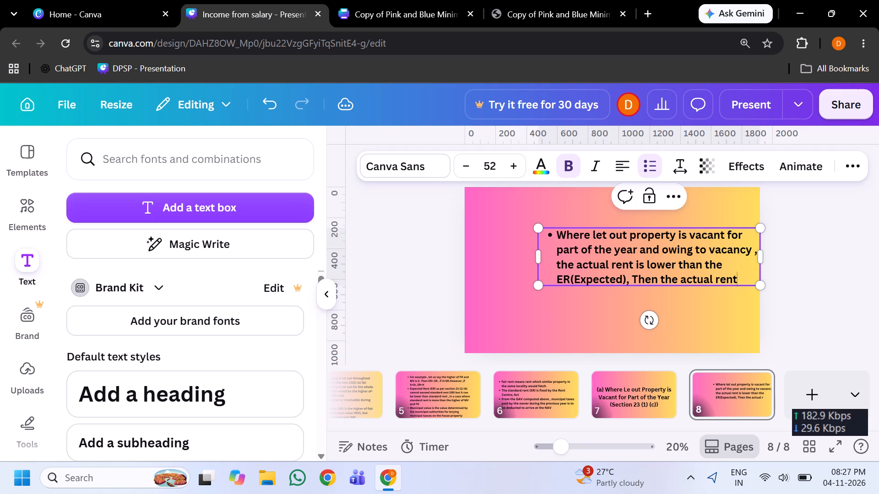
Continue the page 8 bullet with "received or receivable".
text(received)
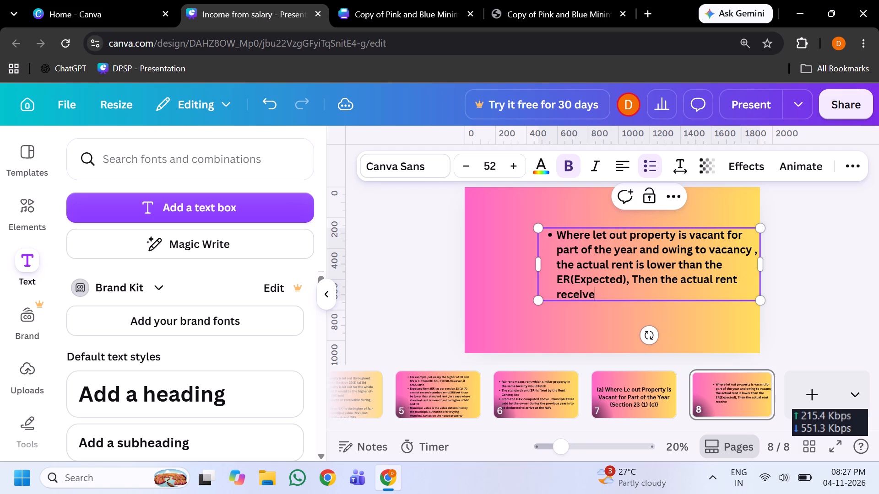
key(space)
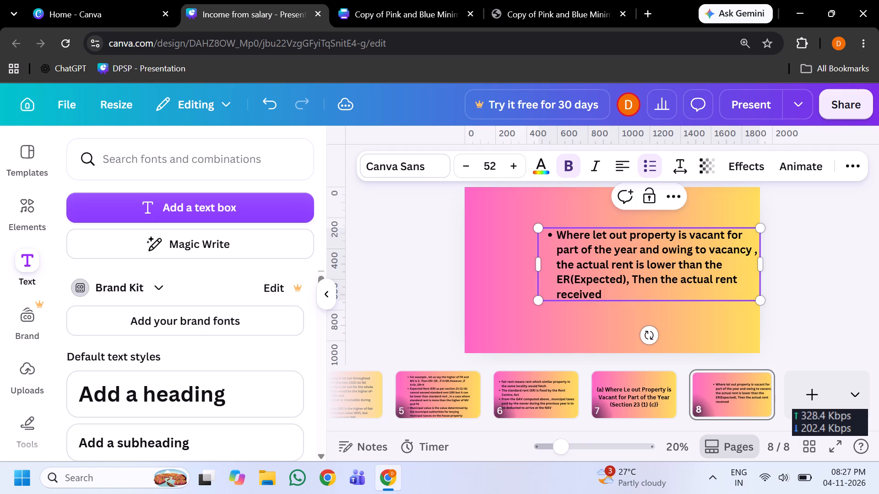
text(or)
key(space)
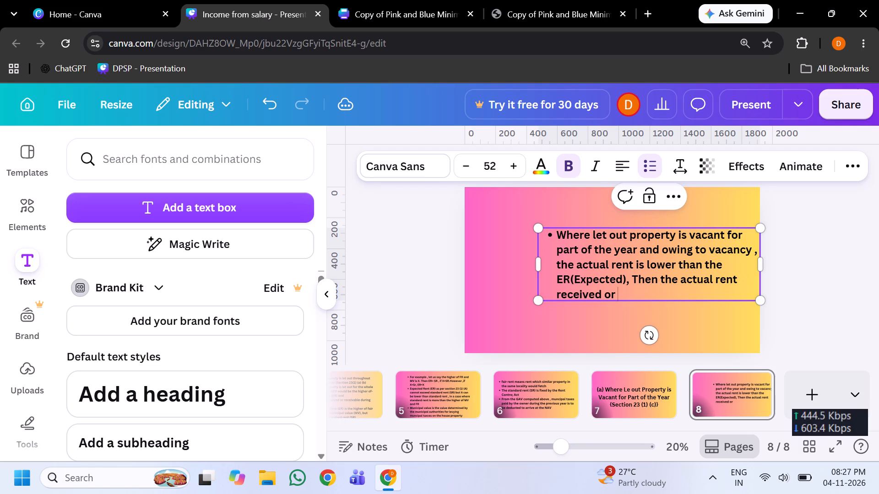
text(rece)
text(ivable)
key(space)
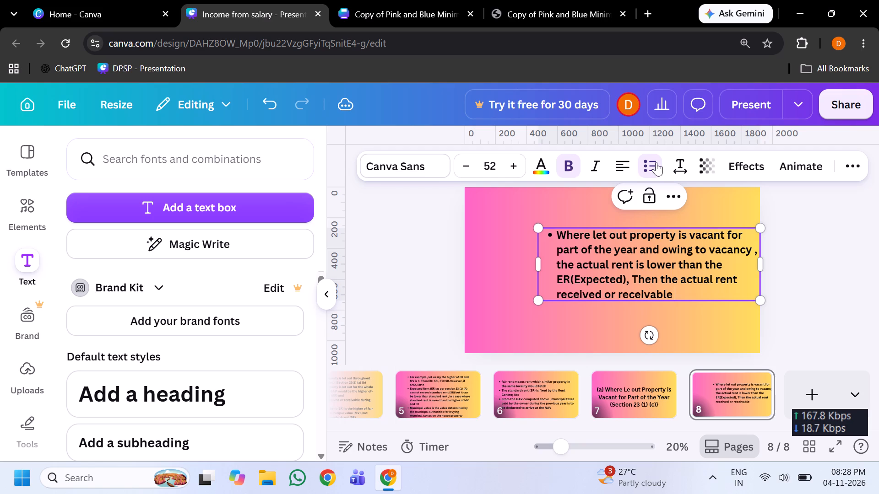
Finish the page 8 bullet with "will be the GAV of the property".
text(will)
key(space)
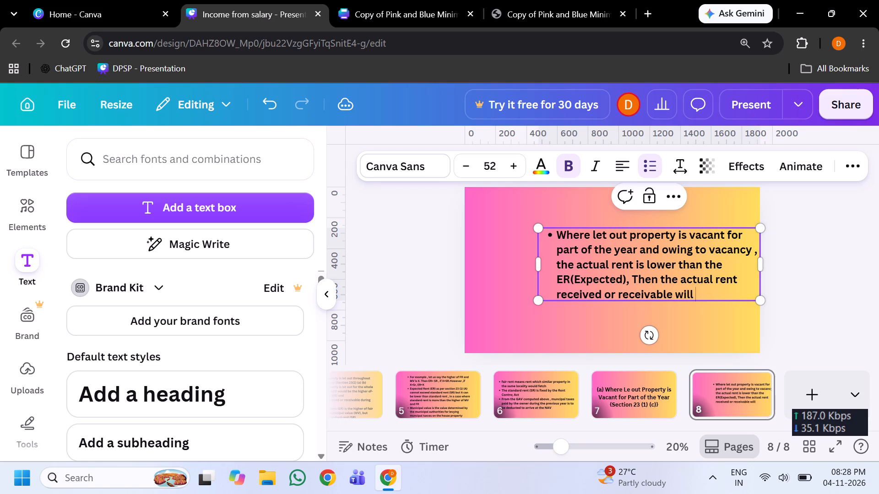
text(be the)
key(space)
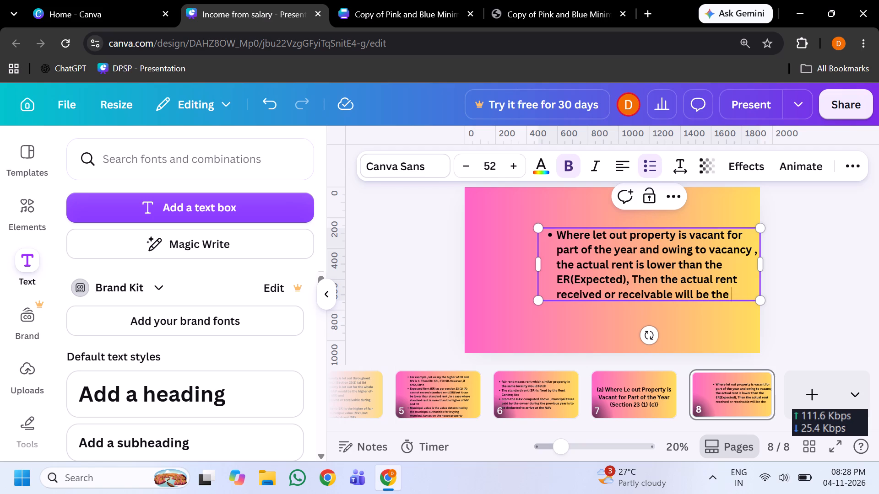
text(GAV)
key(space)
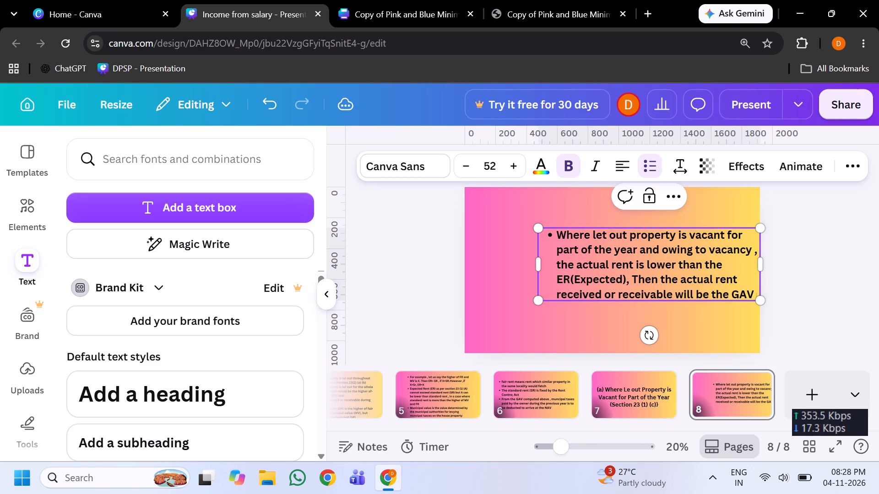
text(of)
key(space)
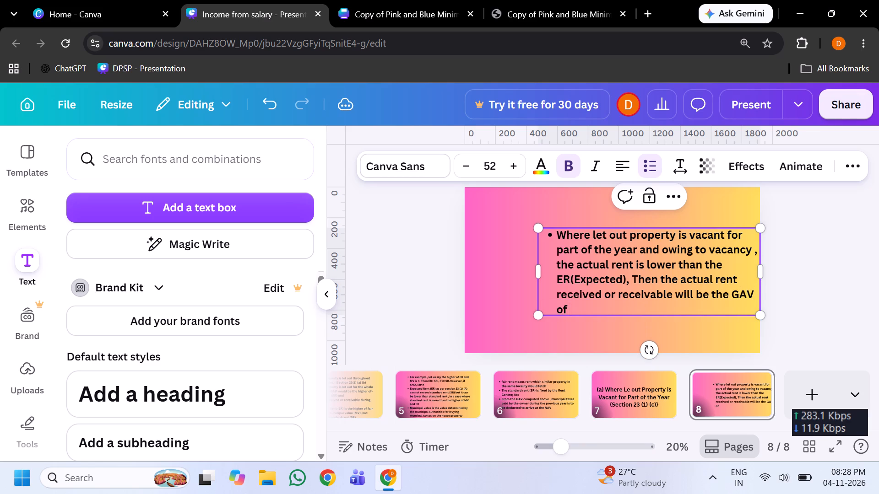
text(the)
key(space)
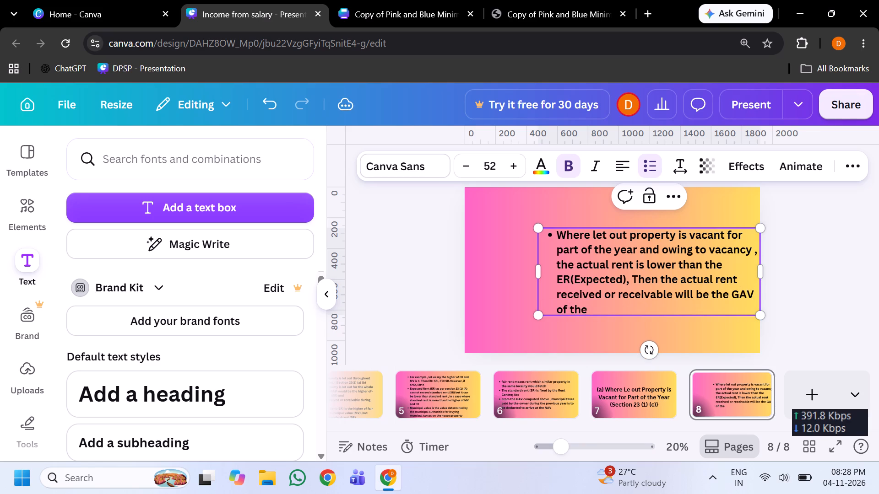
text(pro)
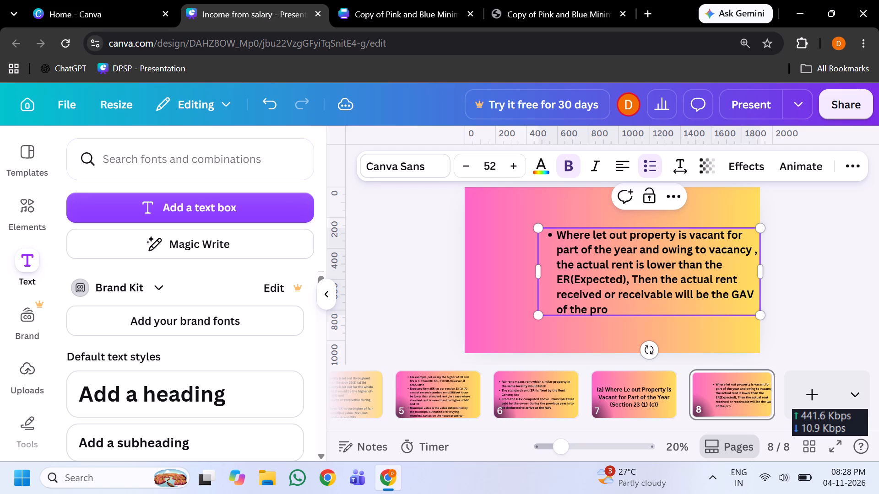
text(perty)
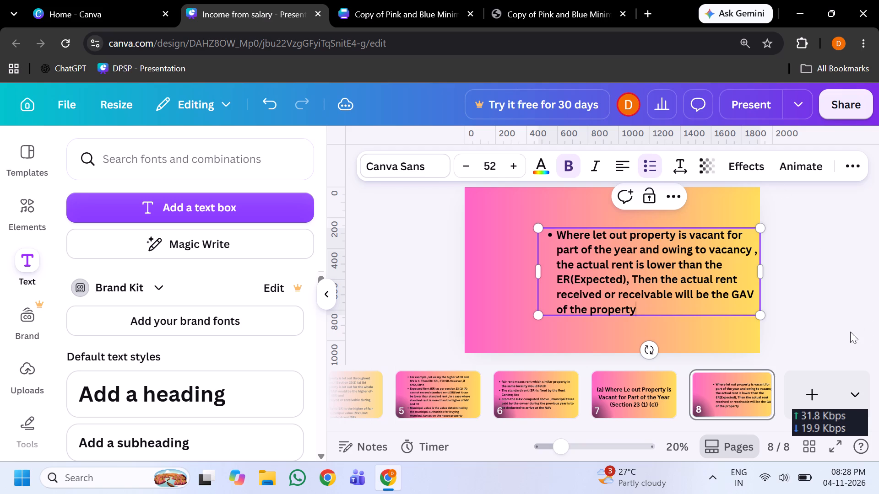
Move the bulleted text box on page 8 to the vertical middle of the page, nearly centred horizontally.
drag(841, 332, 835, 330)
drag(685, 294, 639, 295)
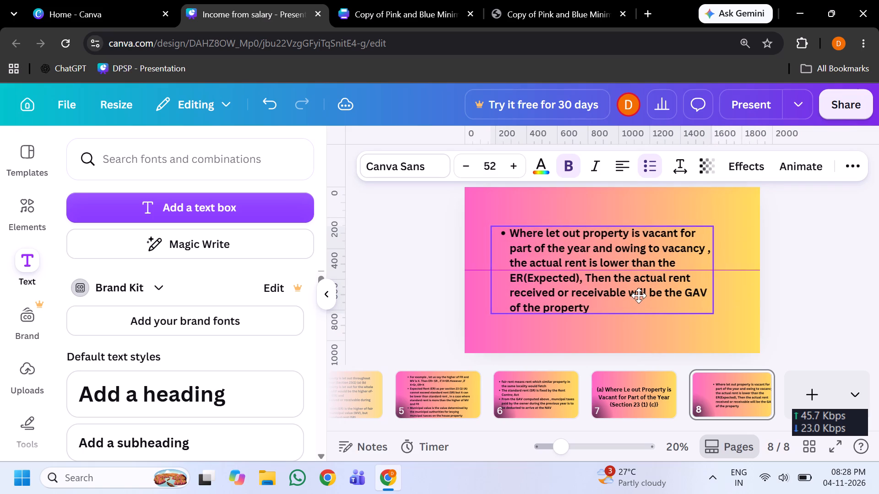
drag(639, 295, 639, 295)
Add page 9 with the same pink-to-yellow gradient after page 8.
click(810, 392)
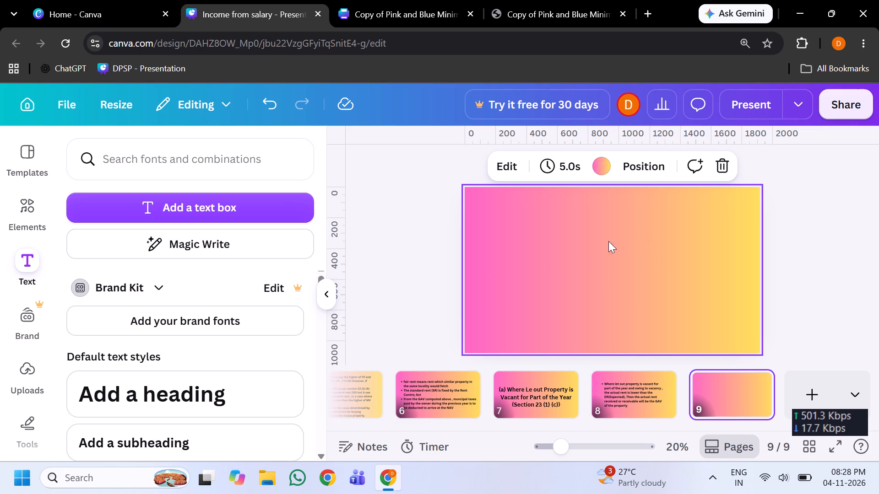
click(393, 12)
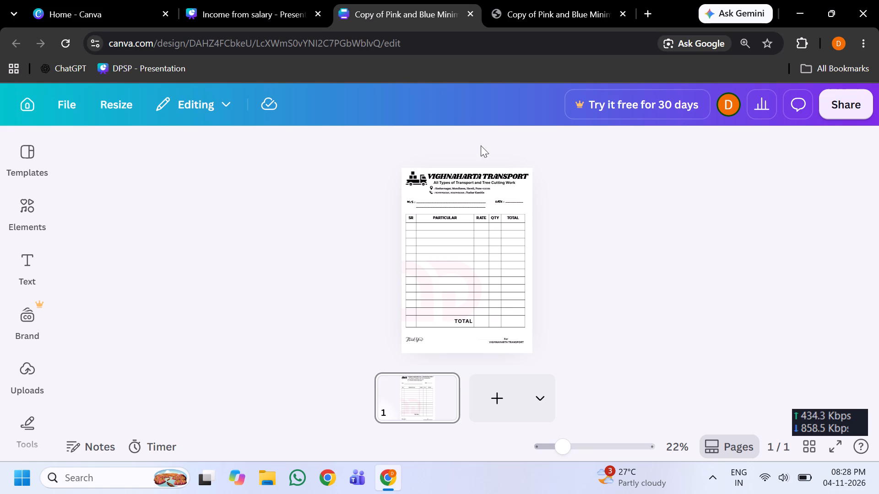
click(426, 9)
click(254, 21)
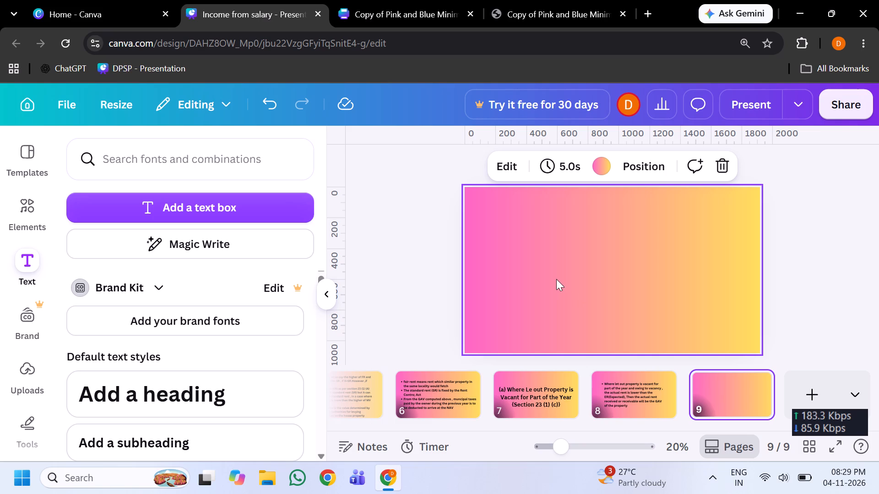
Place a default heading in the upper left of page 9 and set its text to "Problem No.3".
drag(165, 400, 566, 210)
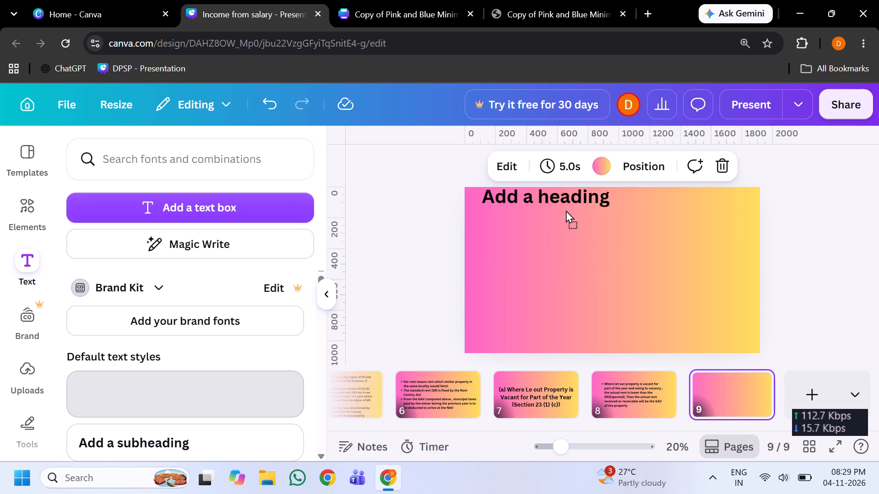
drag(566, 210, 562, 214)
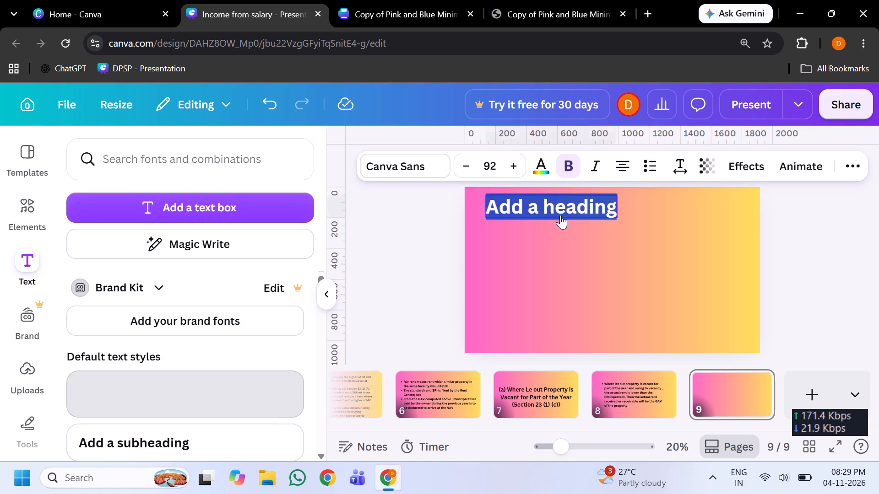
text(Problem)
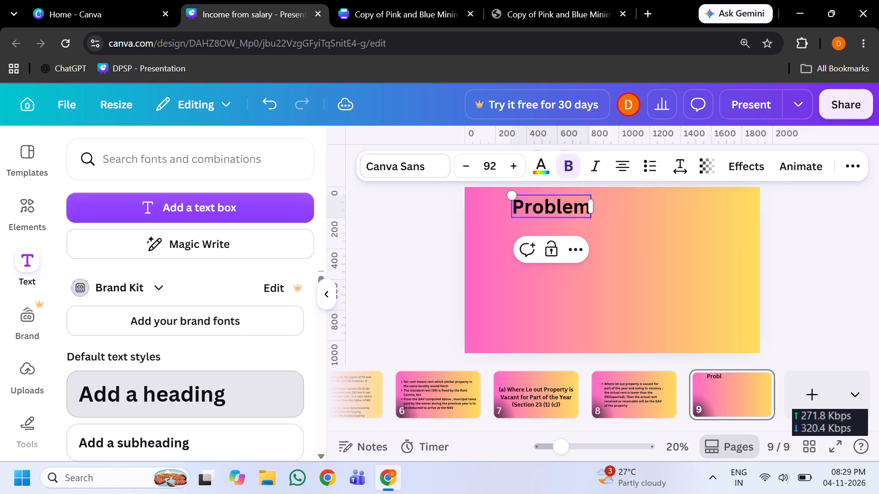
key(space)
key(shift+n)
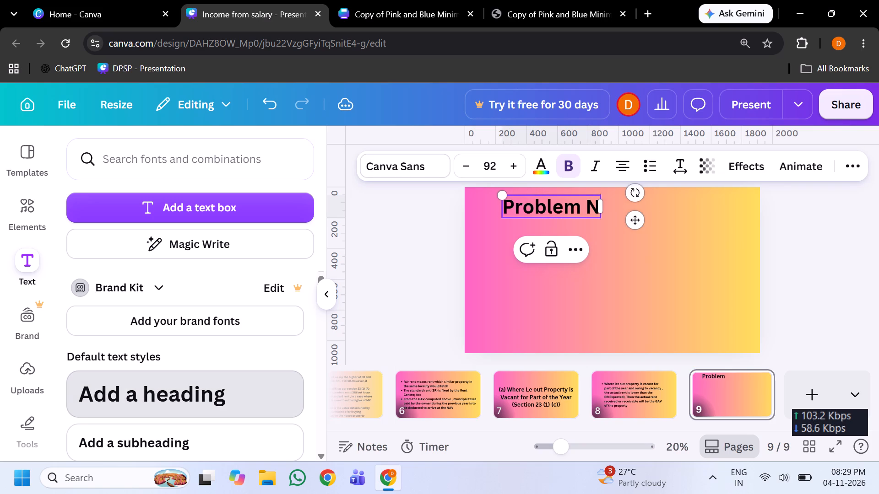
key(shift+o)
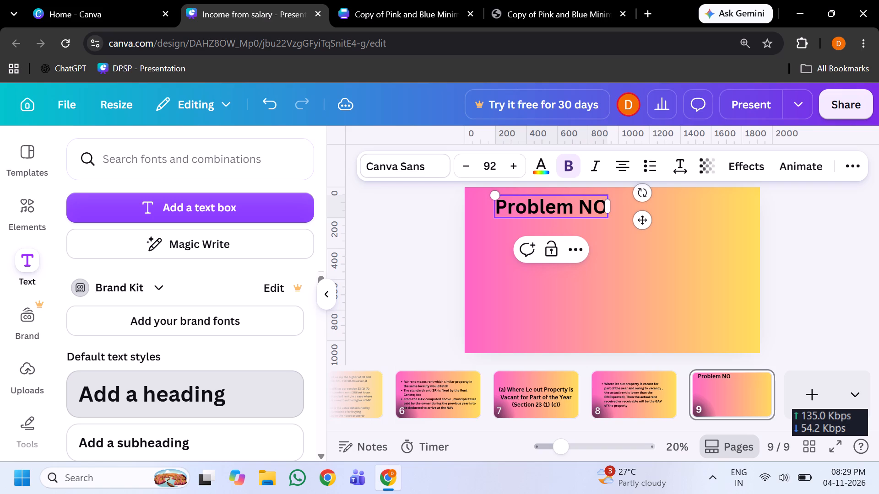
key(BackSpace)
text(o.)
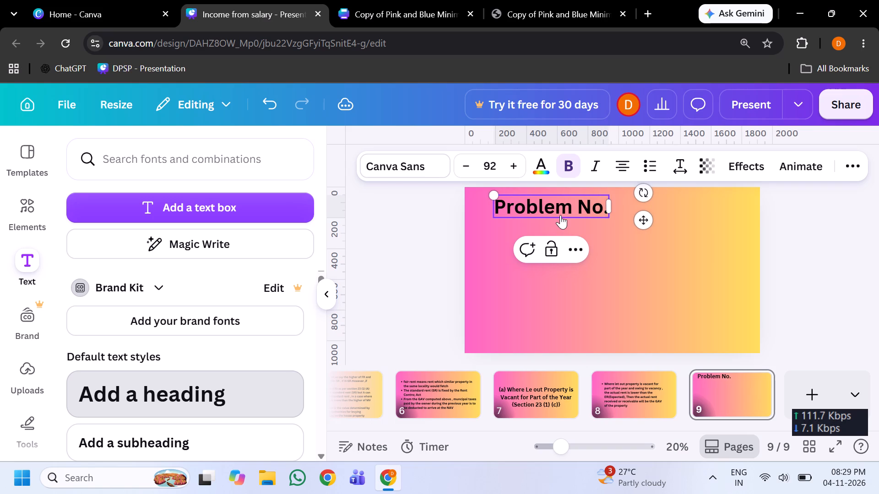
key(shift+numbersign)
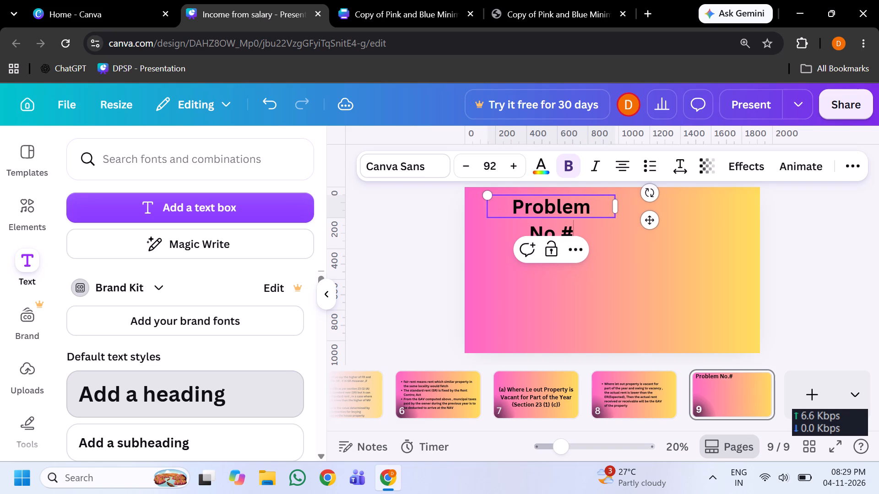
key(BackSpace)
key(3)
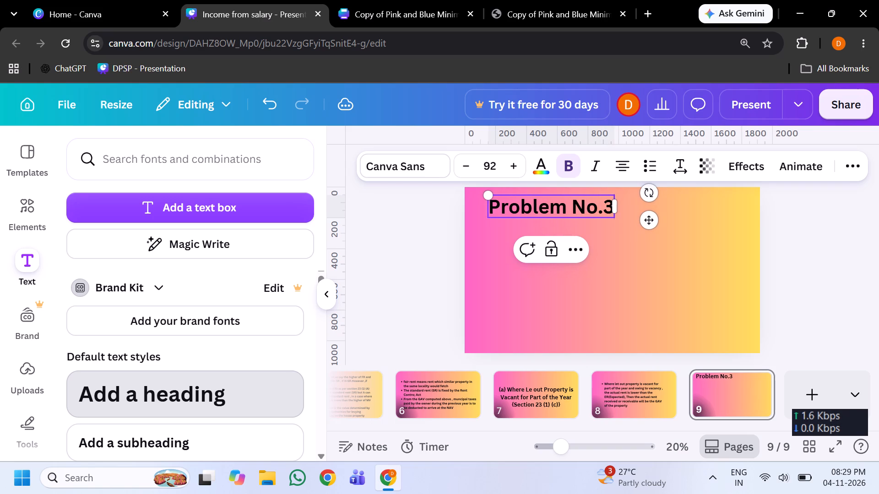
Add a default subheading directly below the "Problem No.3" heading on page 9.
click(190, 444)
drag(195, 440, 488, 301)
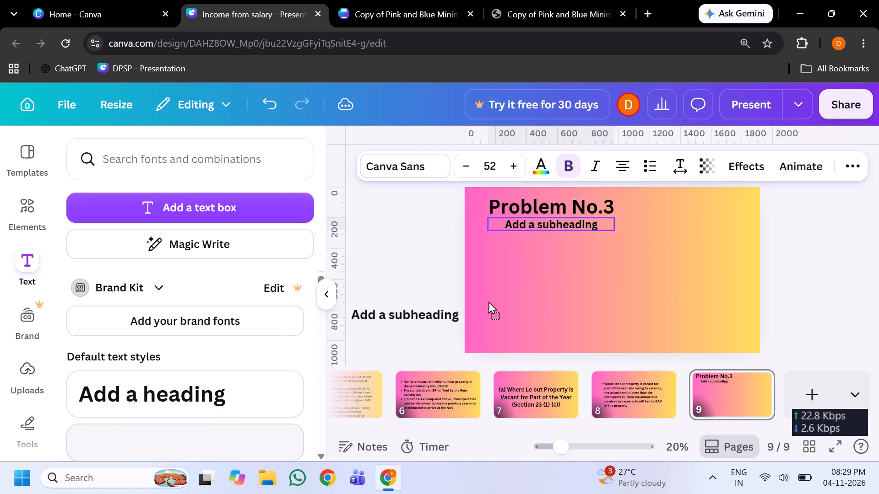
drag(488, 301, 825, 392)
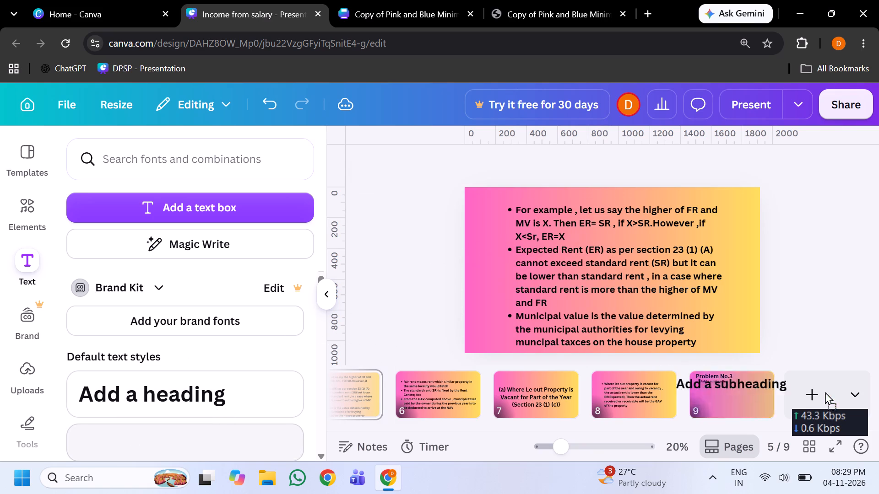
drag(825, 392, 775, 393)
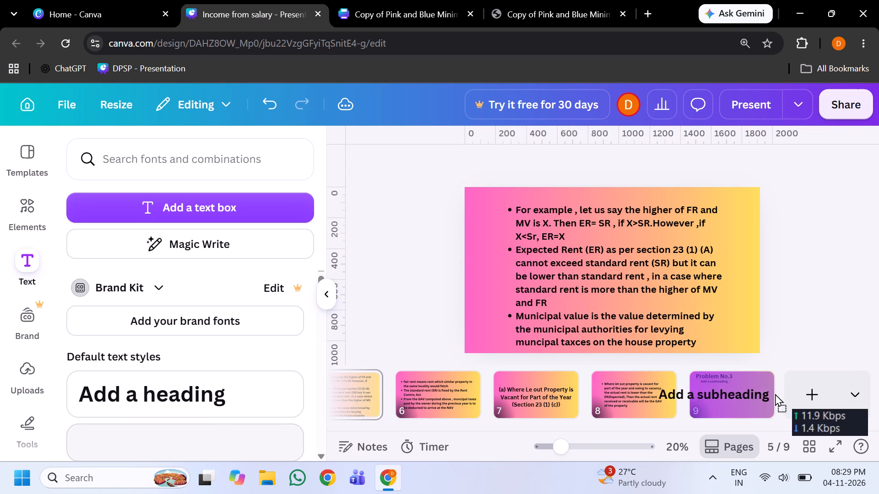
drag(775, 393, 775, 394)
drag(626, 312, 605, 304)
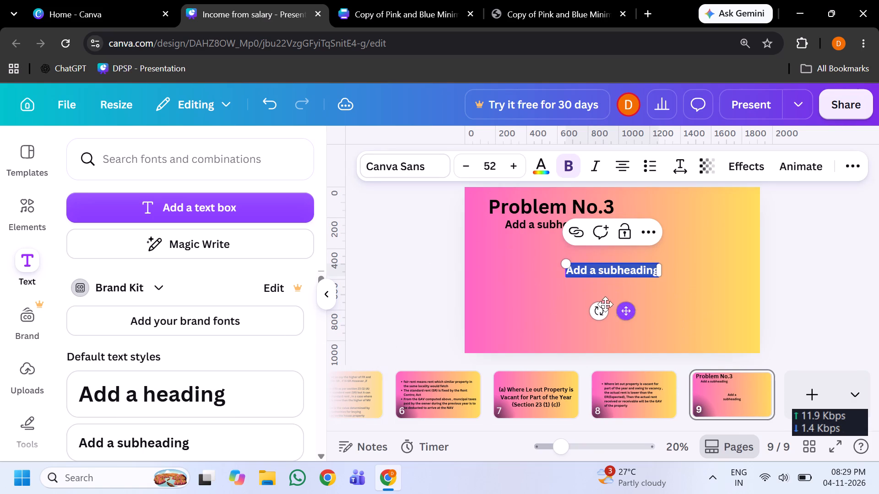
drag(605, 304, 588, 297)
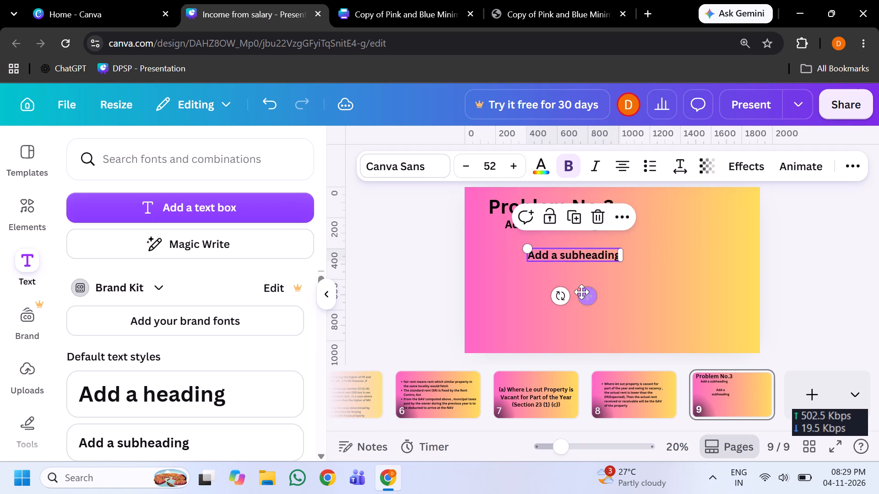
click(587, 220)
Replace the placeholder text of the subheading below "Problem No.3" with "Poonam".
click(555, 230)
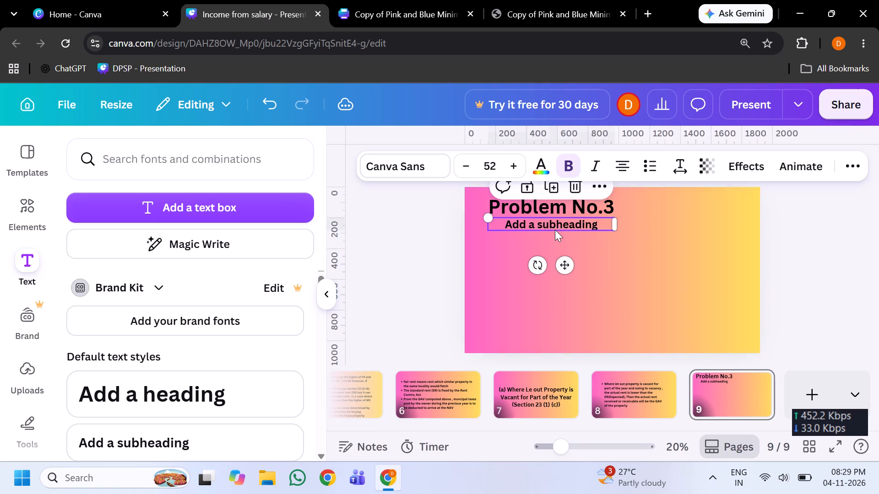
double_click(571, 220)
double_click(579, 222)
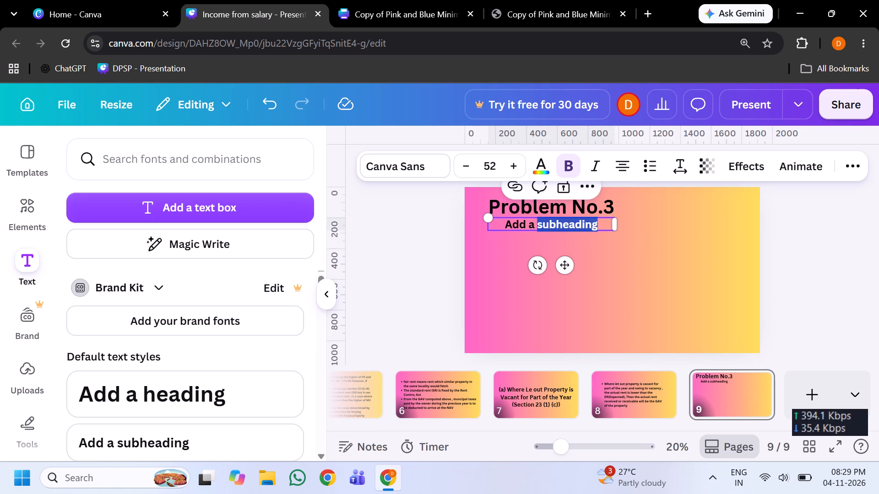
click(581, 223)
double_click(547, 229)
click(549, 229)
drag(549, 230, 553, 231)
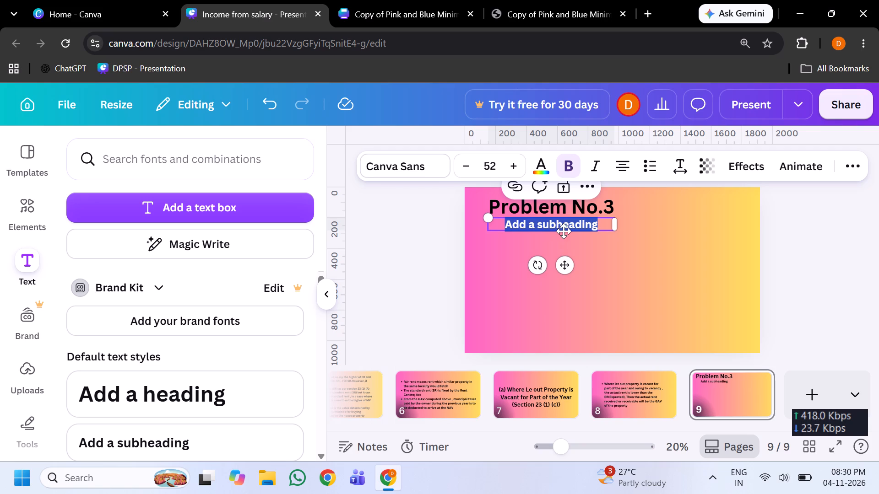
key(BackSpace)
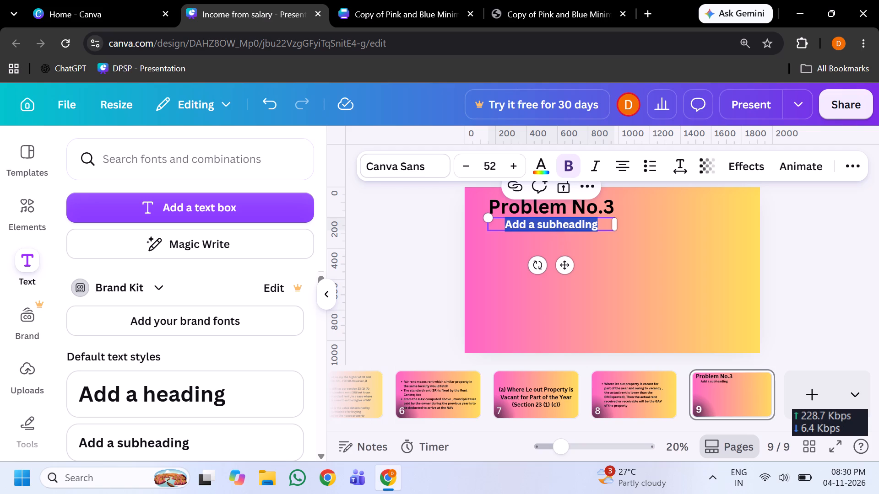
text(POOnam)
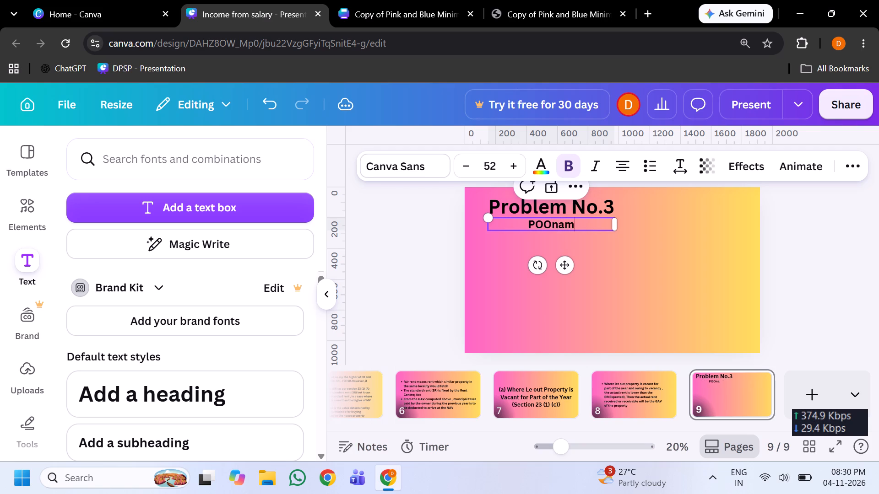
key(BackSpace)
key(BackSpace)
key(BackSpace)
key(BackSpace)
key(BackSpace)
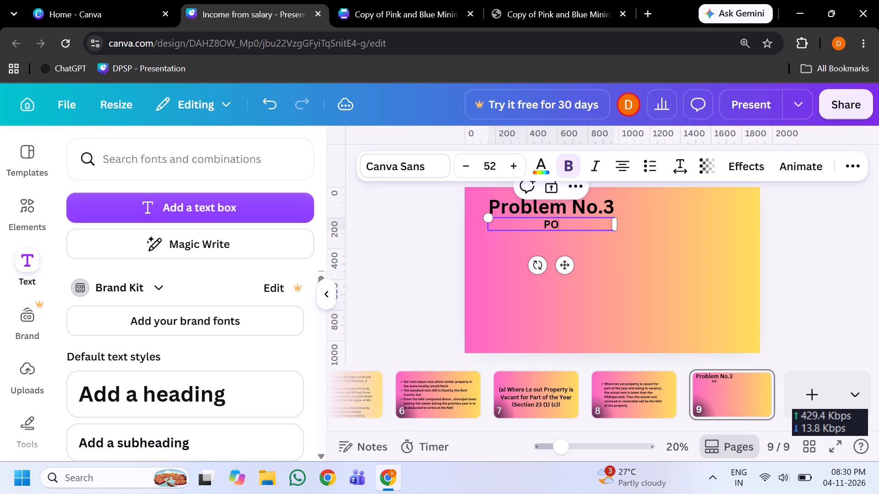
text(oonam)
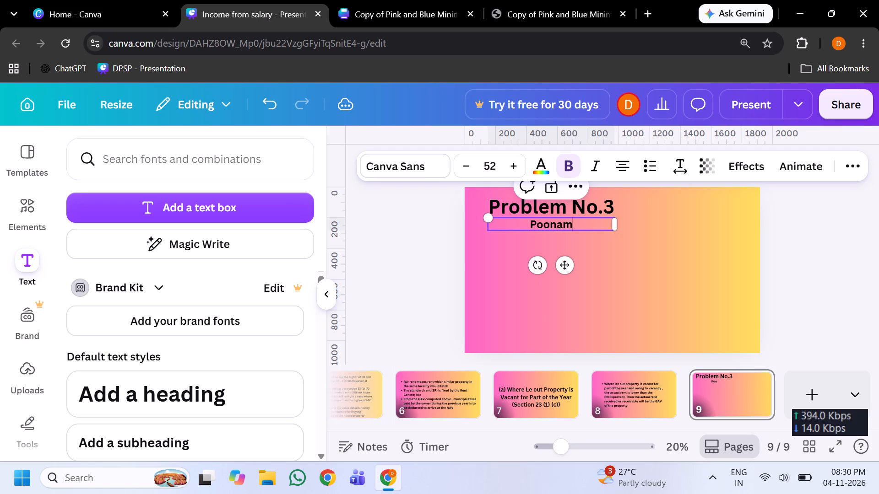
key(space)
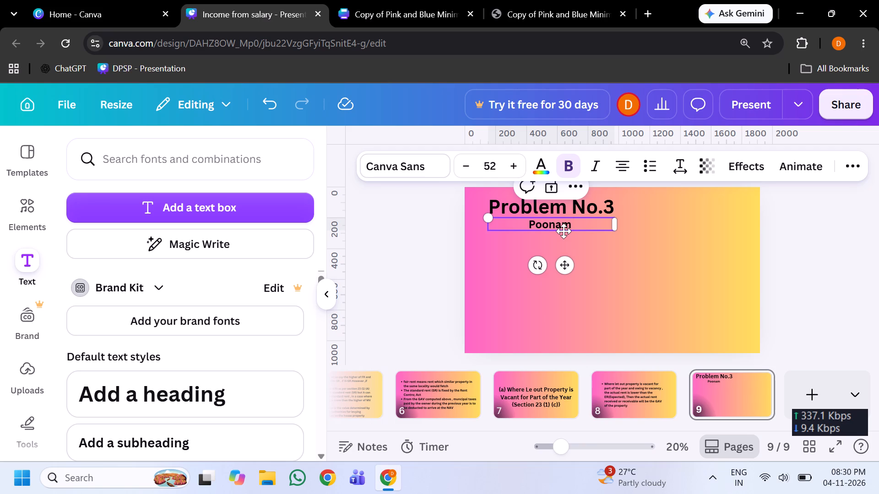
Continue the page 9 subheading with "has one house property".
text(has)
key(space)
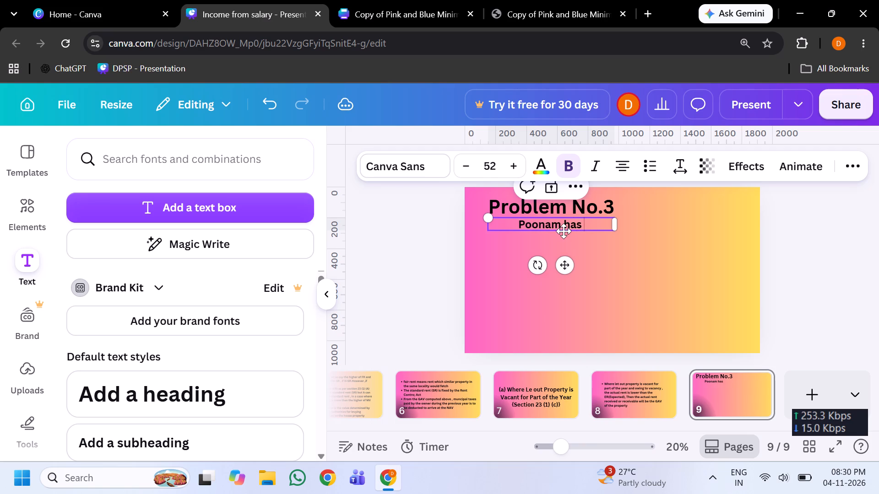
text(one)
key(space)
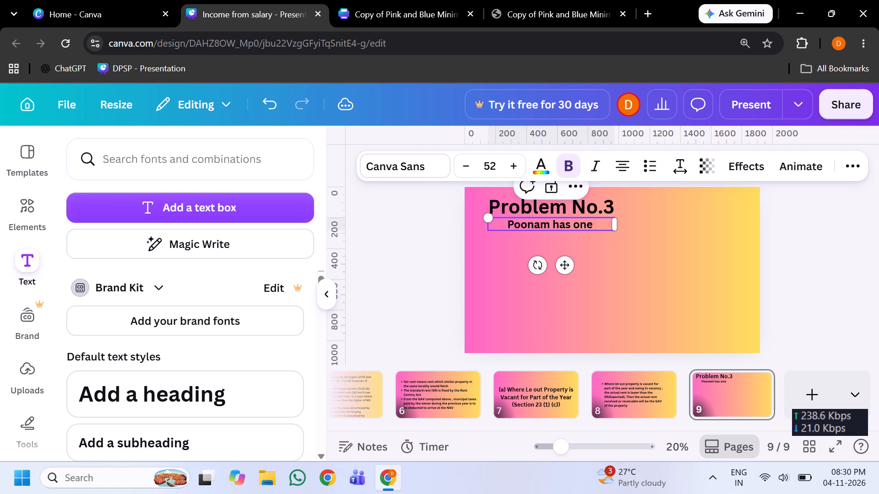
text(house)
key(space)
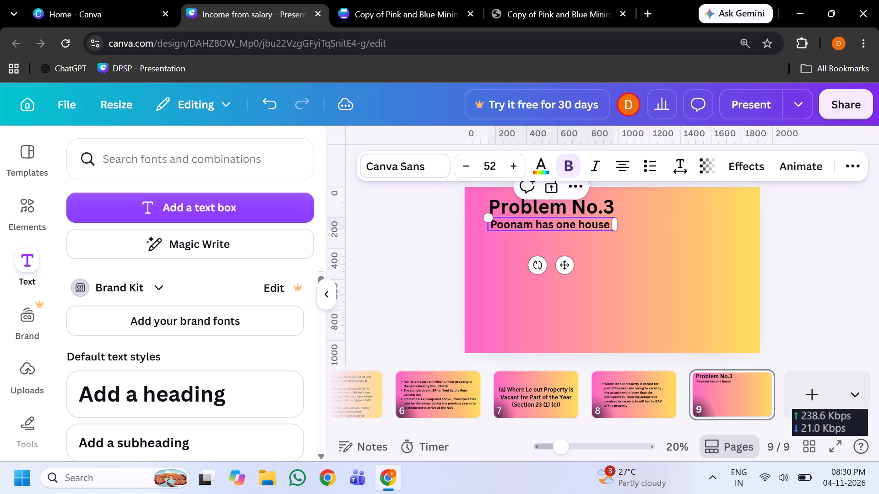
text(propert)
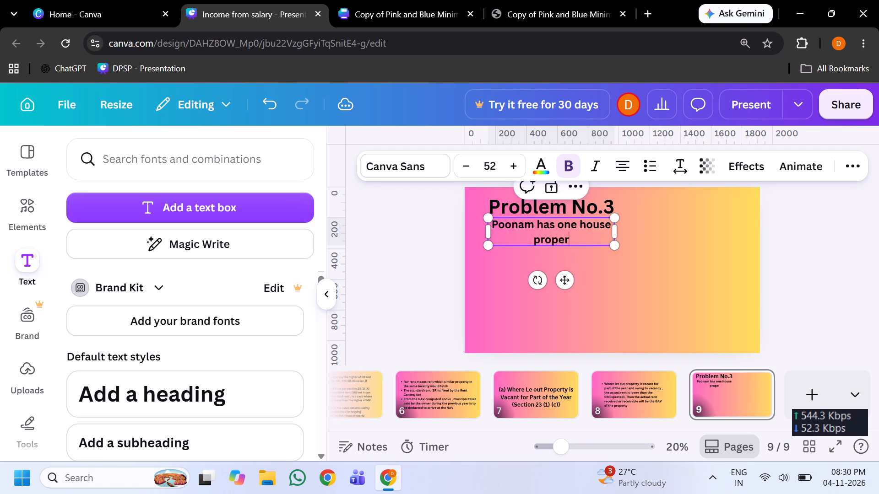
key(space)
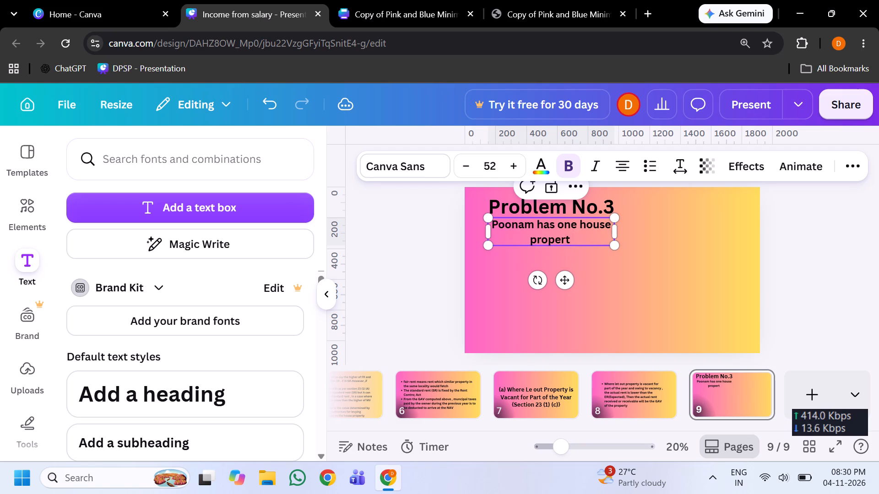
key(BackSpace)
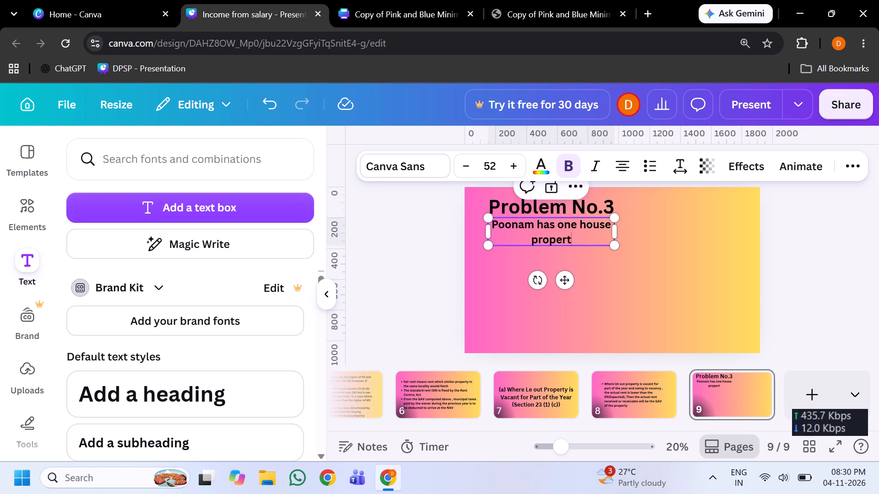
text(y)
key(space)
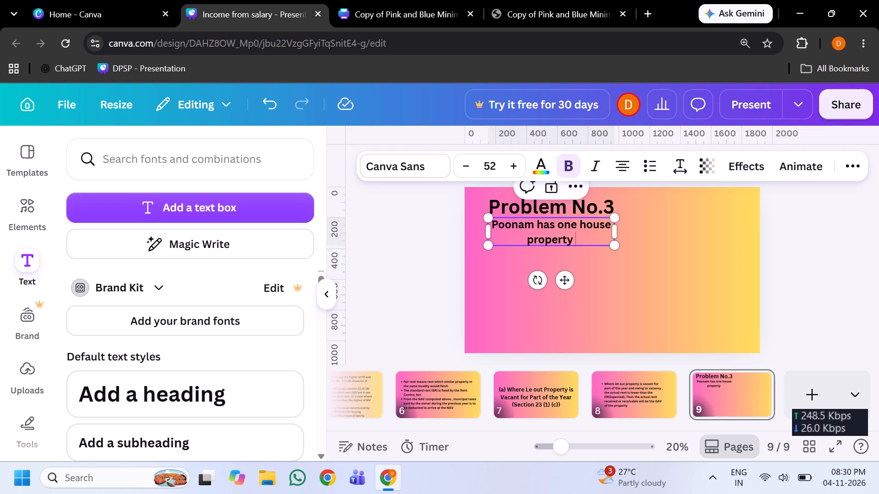
Continue the page 9 problem statement with "at Indira Nagar in Bengaluru".
text(at)
key(space)
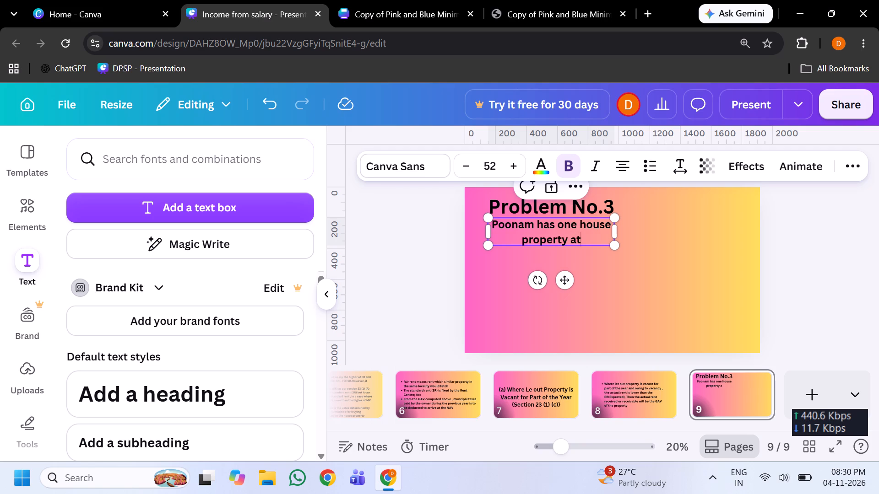
text(Indira)
key(space)
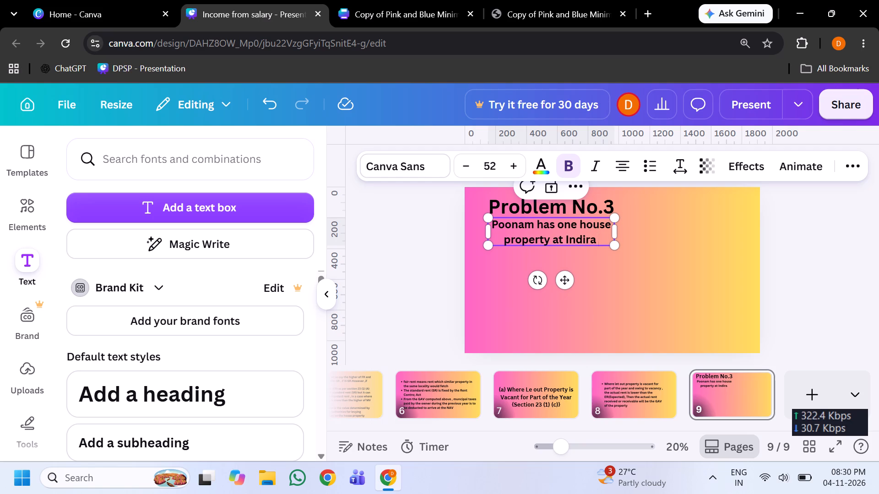
text(Nagar)
key(space)
text(in)
key(space)
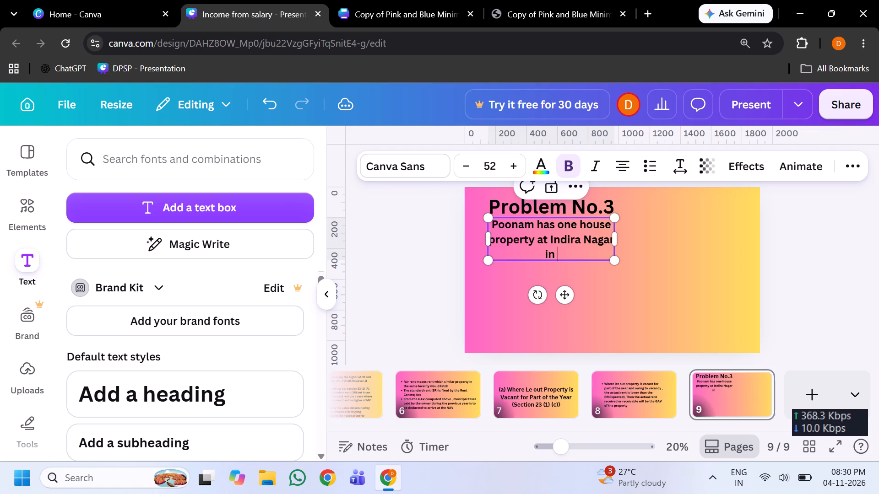
text(Ben)
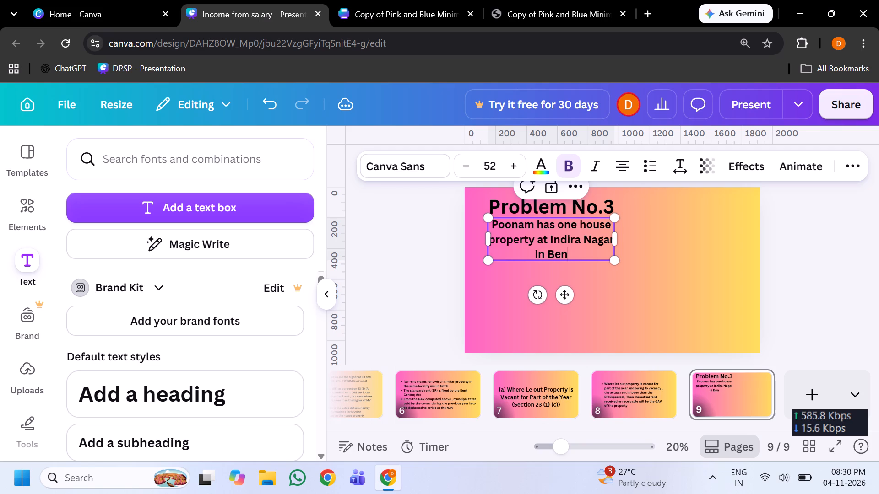
text(galuru)
key(space)
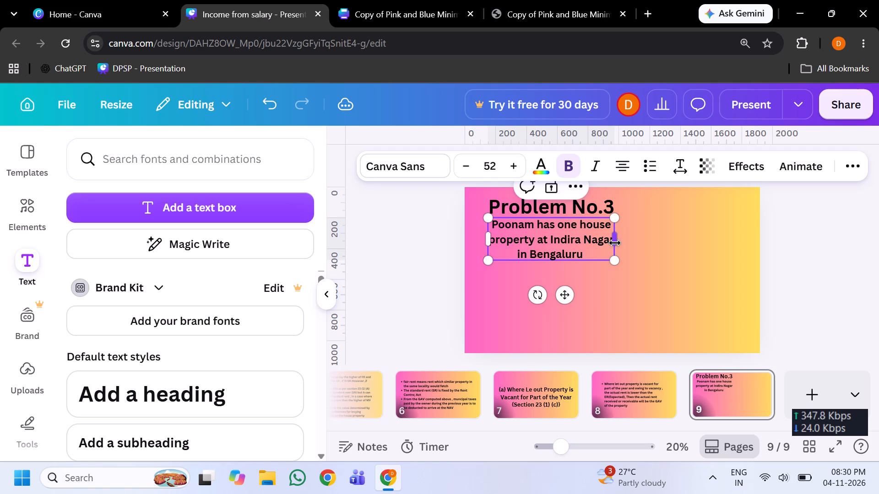
Widen the problem statement text box to about 1,694 px, reaching nearly to the right edge of page 9.
drag(615, 242, 750, 244)
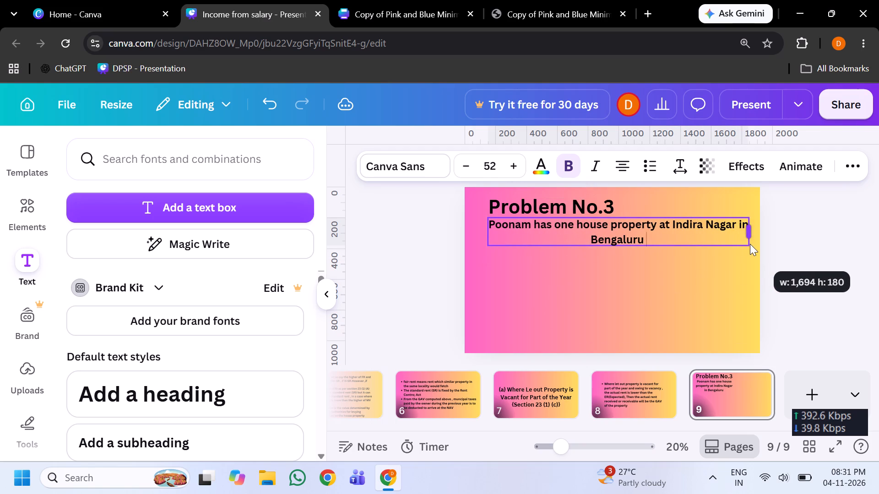
drag(750, 244, 750, 244)
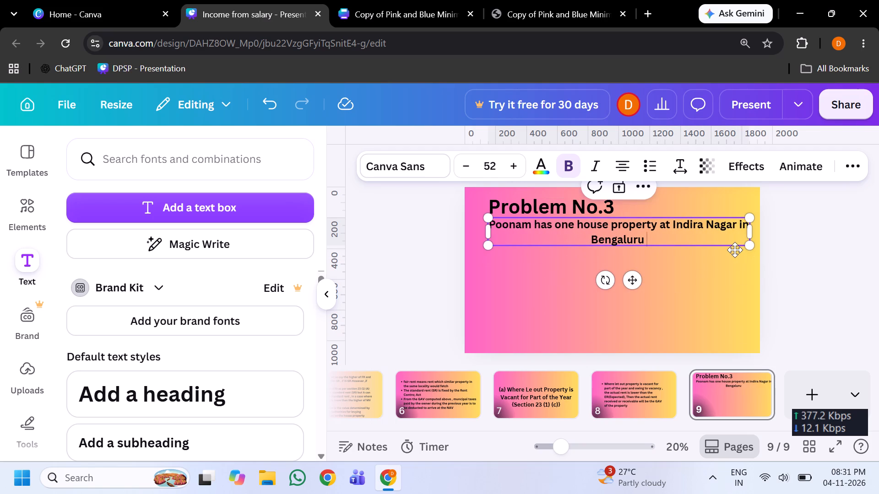
Continue the page 9 problem statement with ".She stays with her family in the house".
key(period)
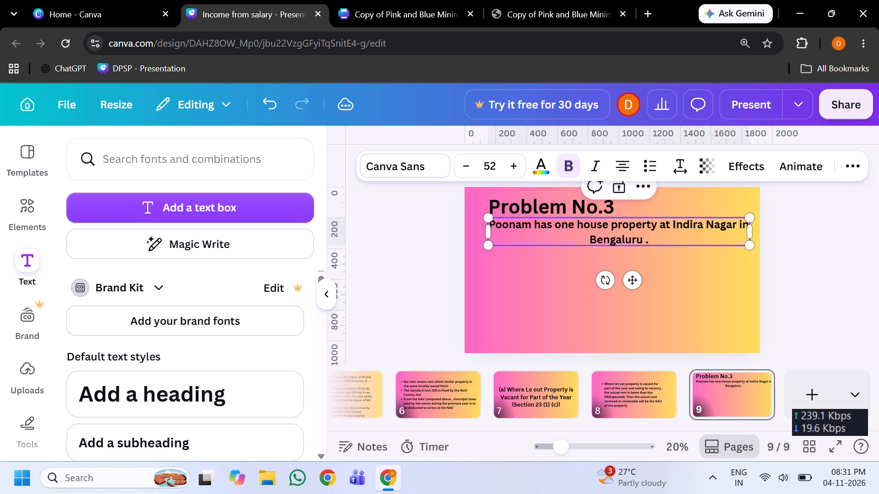
text(She stay)
text(s)
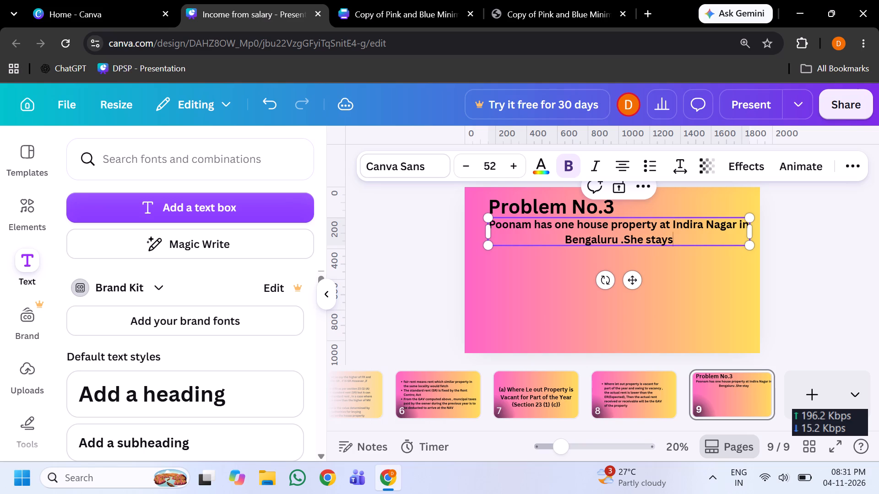
key(space)
text(with)
key(space)
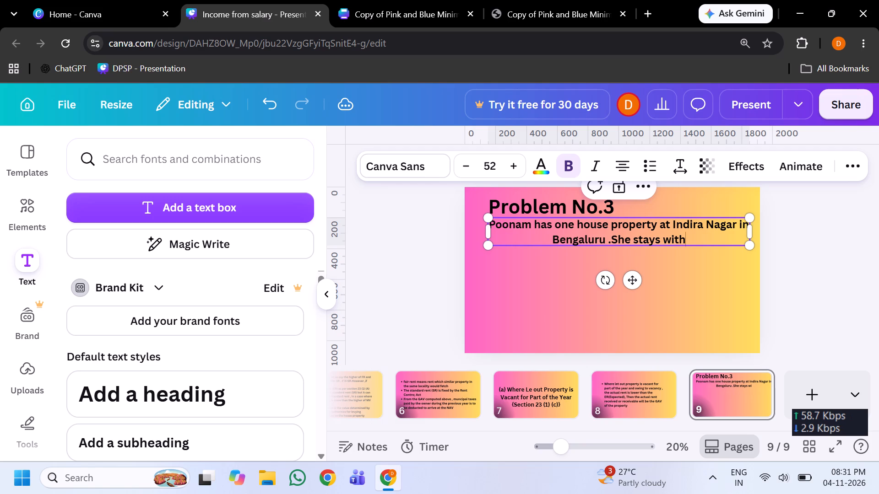
text(her)
key(space)
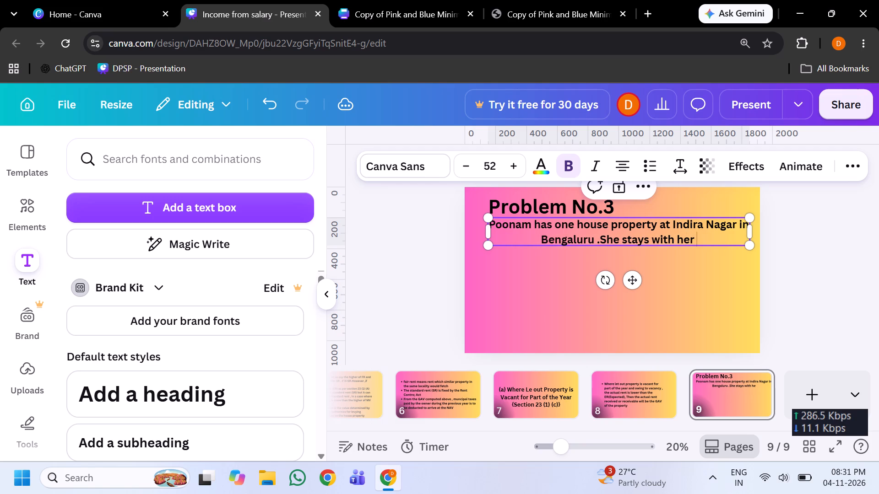
text(family)
key(space)
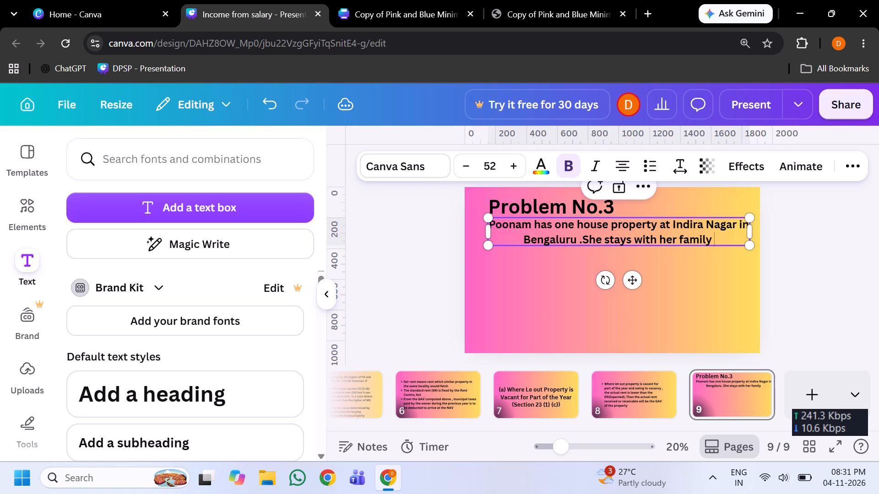
text(in the)
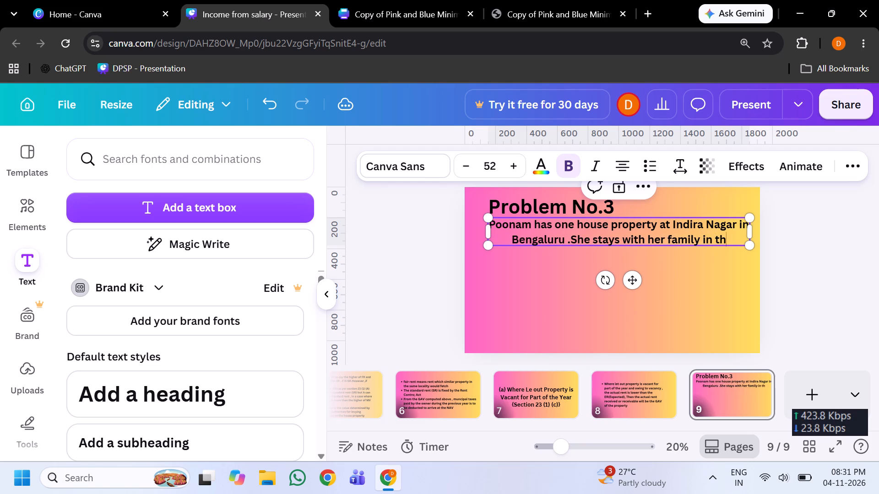
key(space)
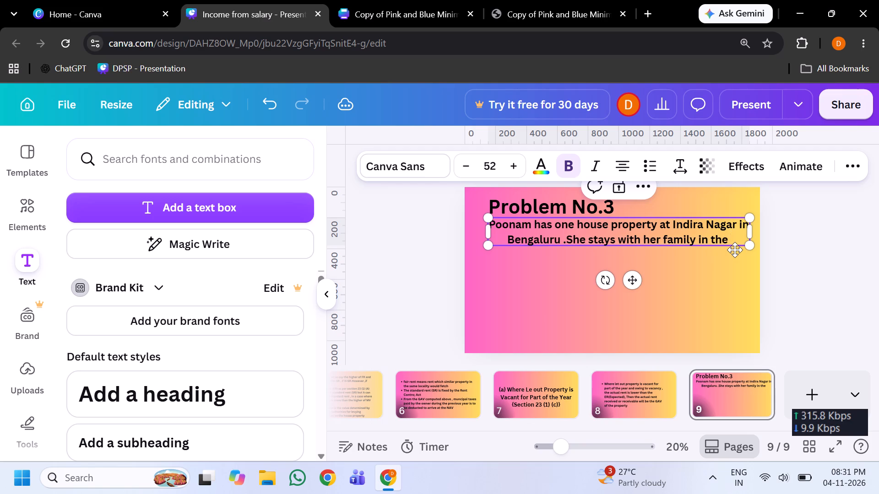
text(house)
key(space)
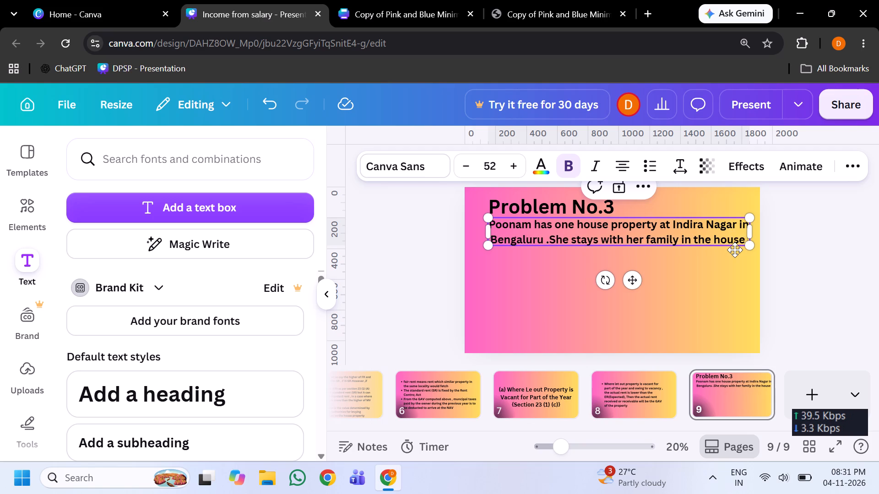
Continue the page 9 problem statement with ".The rent of similar properly is".
text(.Th)
text(e)
key(space)
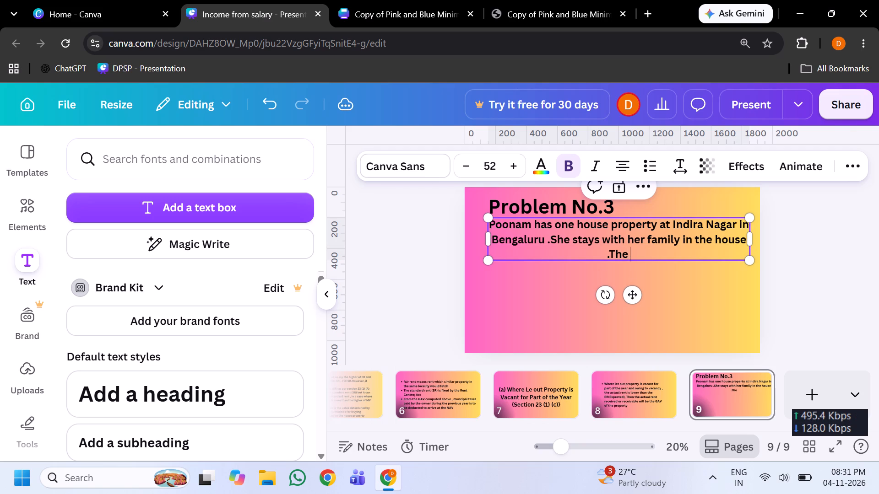
text(rent)
key(space)
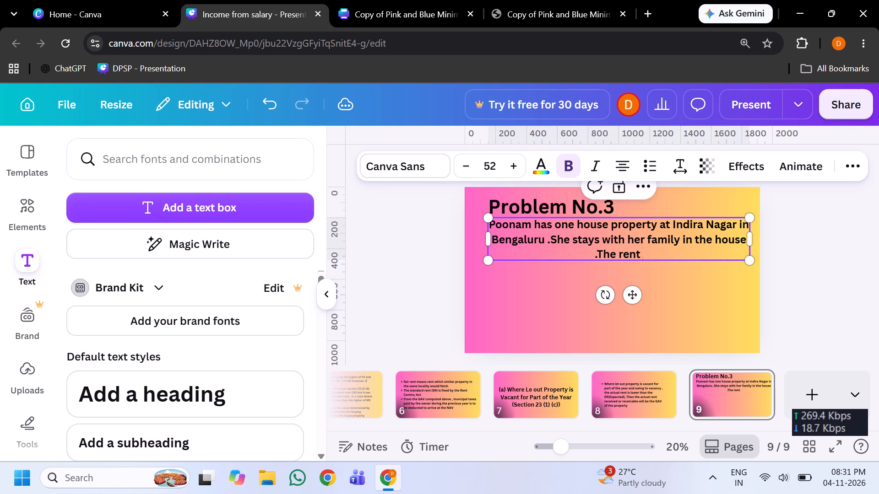
text(og)
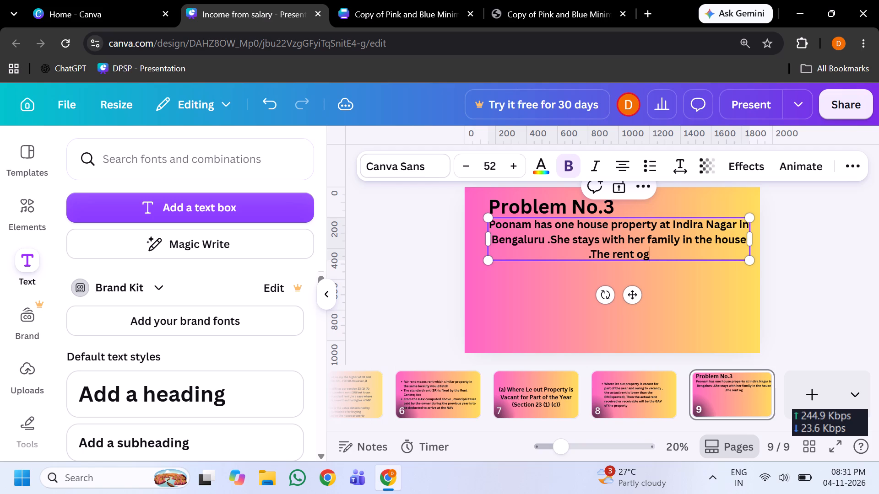
key(BackSpace)
text(f s)
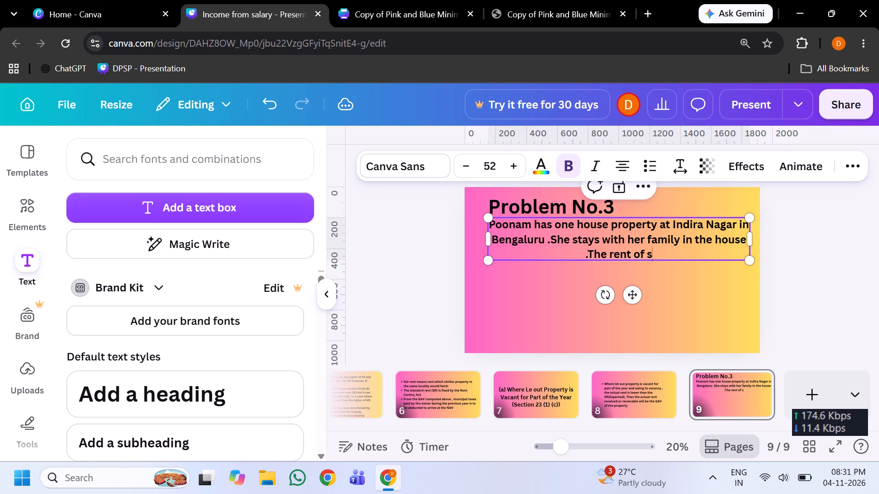
text(imilar)
key(space)
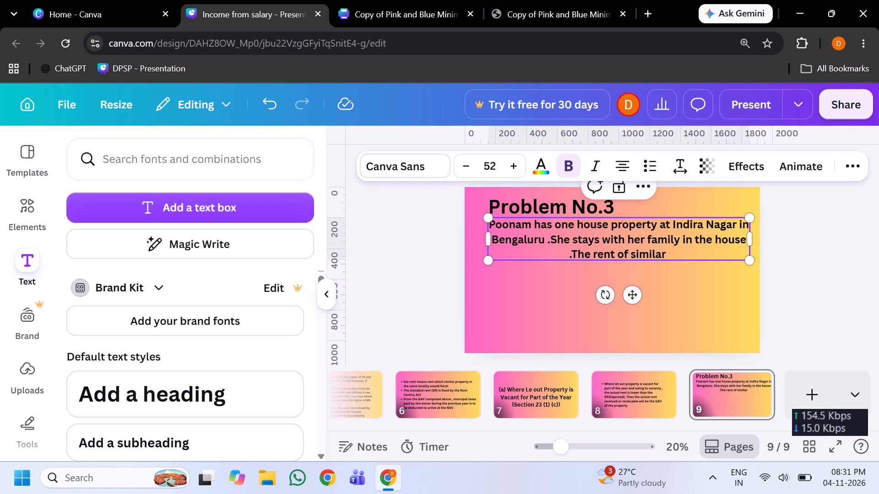
text(prop)
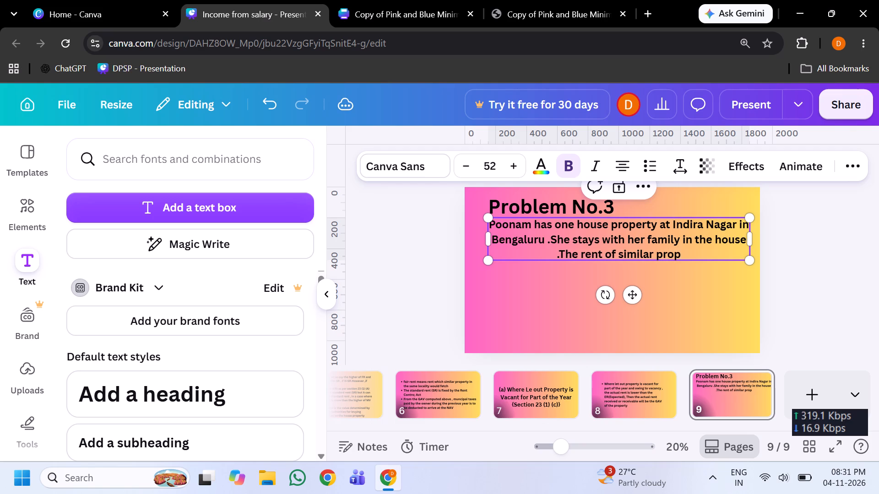
text(erly)
key(space)
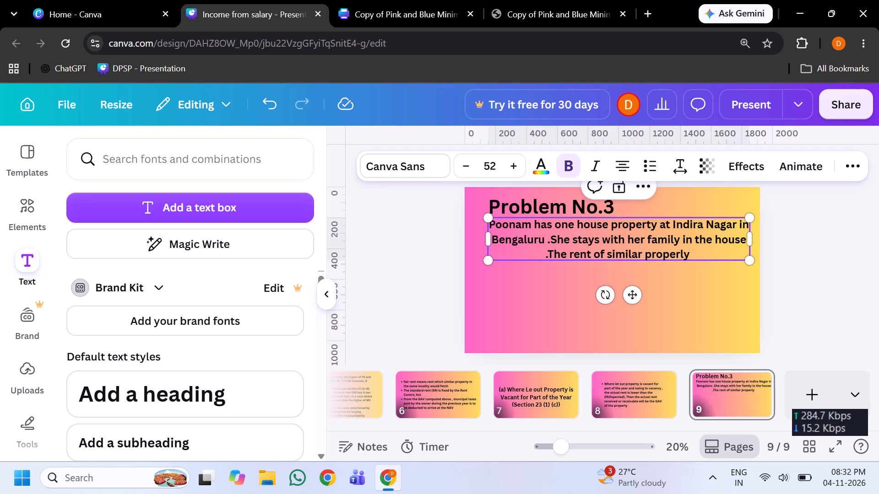
text(is)
key(space)
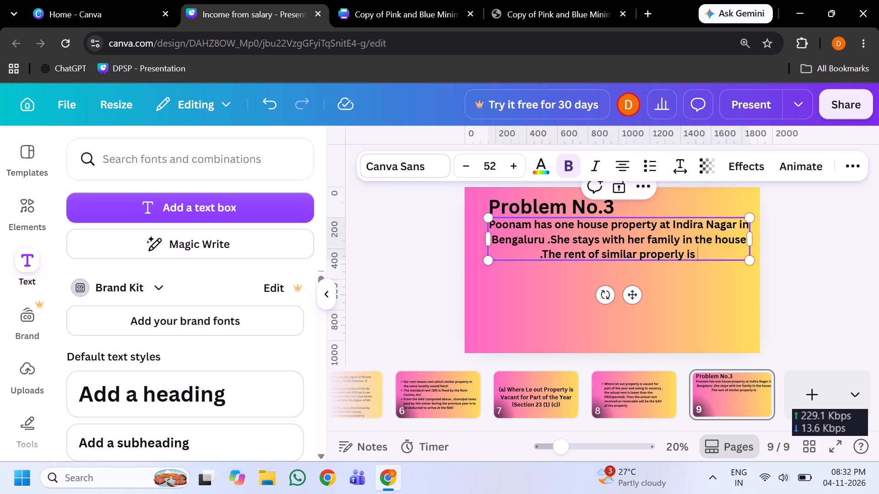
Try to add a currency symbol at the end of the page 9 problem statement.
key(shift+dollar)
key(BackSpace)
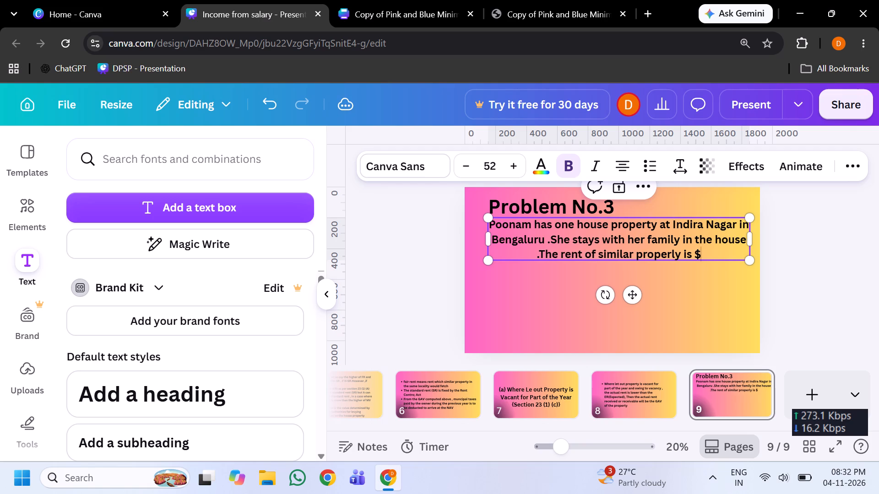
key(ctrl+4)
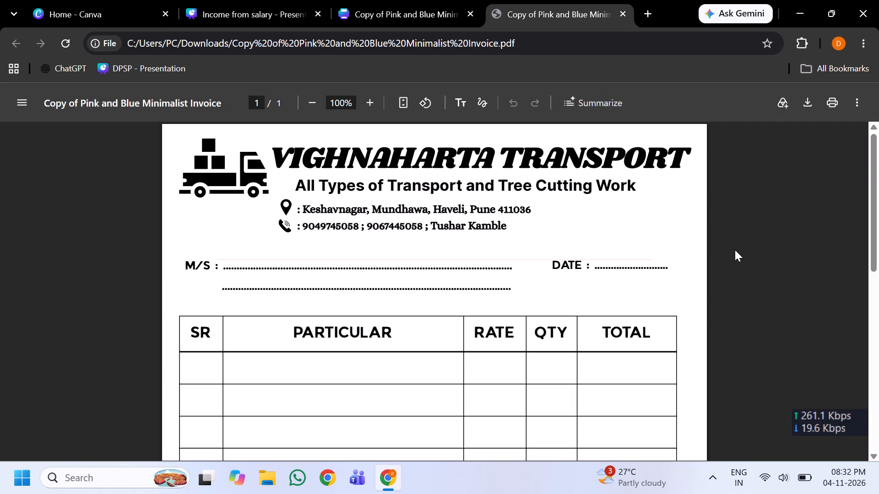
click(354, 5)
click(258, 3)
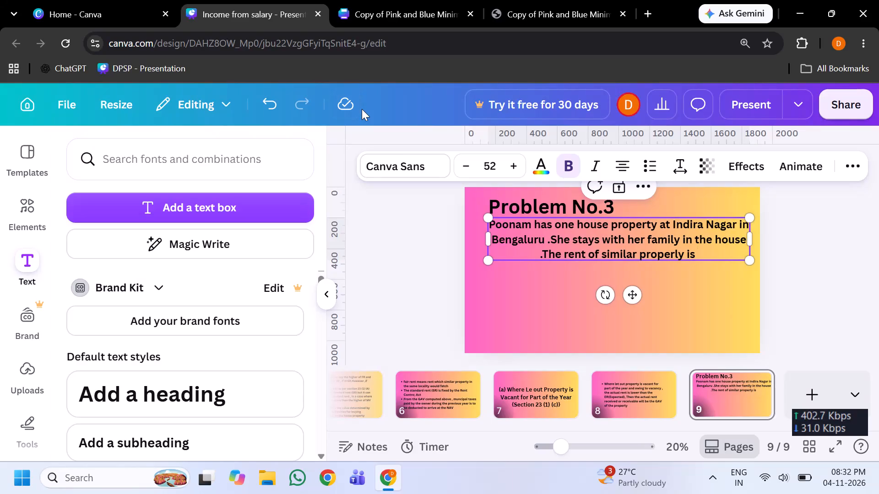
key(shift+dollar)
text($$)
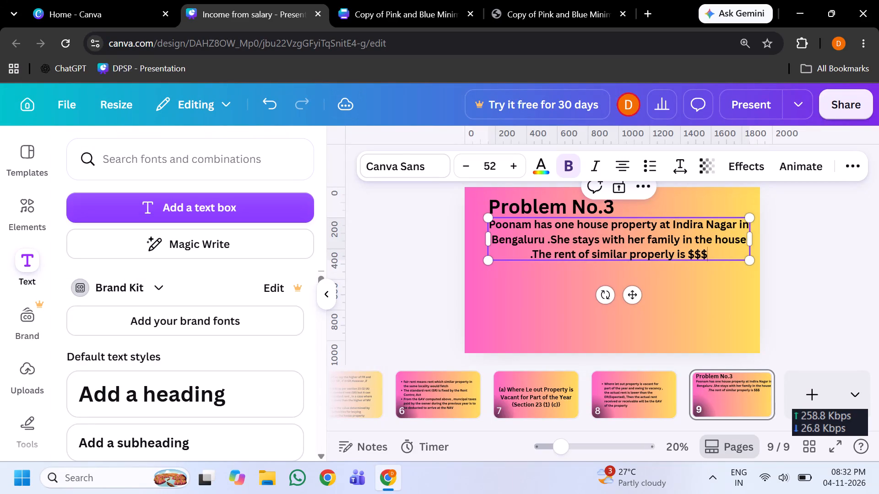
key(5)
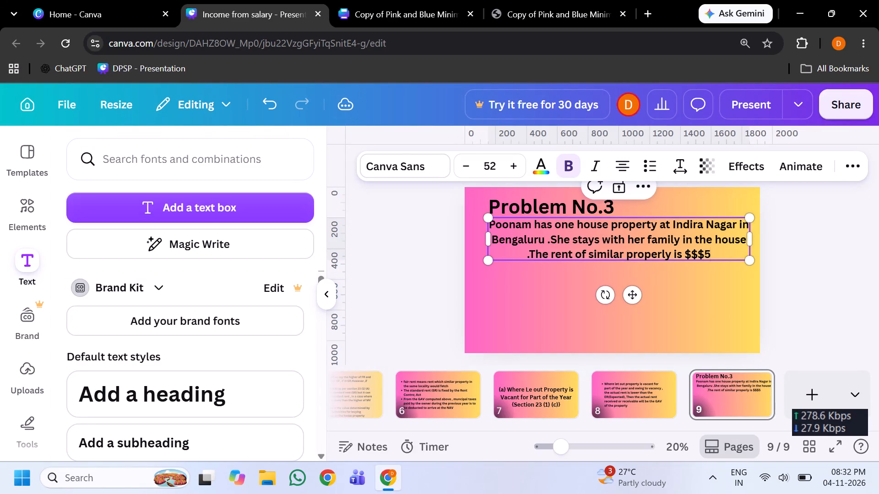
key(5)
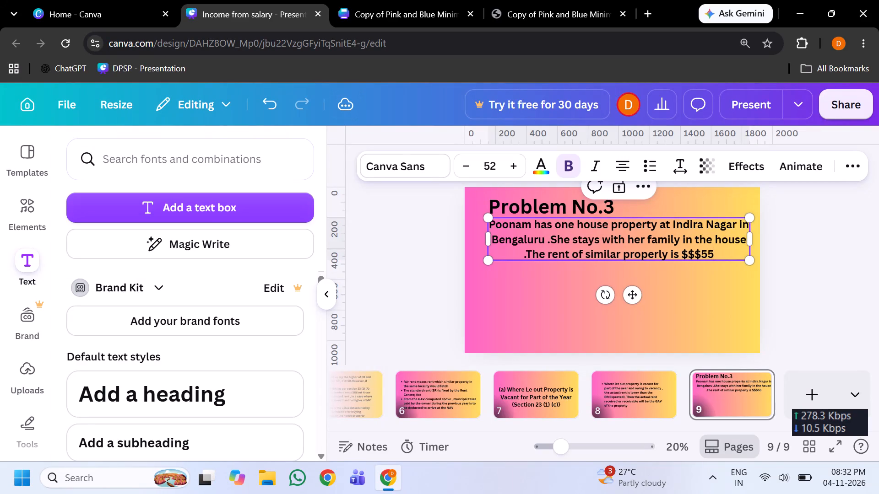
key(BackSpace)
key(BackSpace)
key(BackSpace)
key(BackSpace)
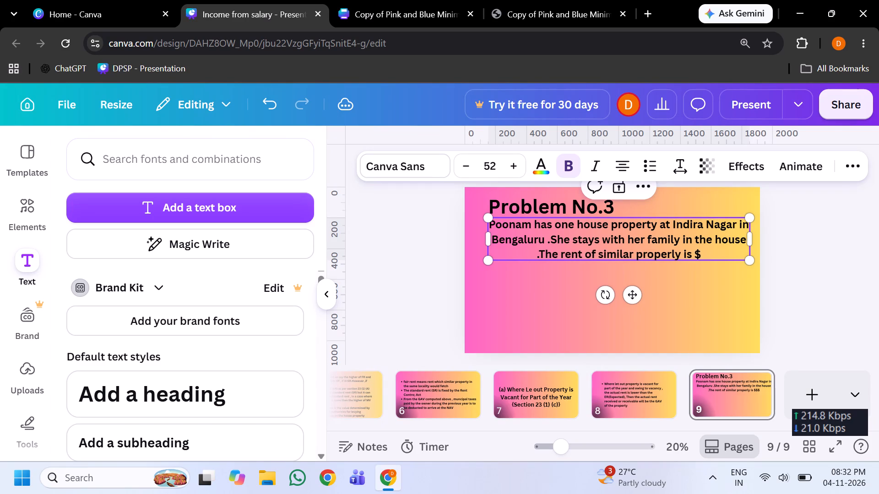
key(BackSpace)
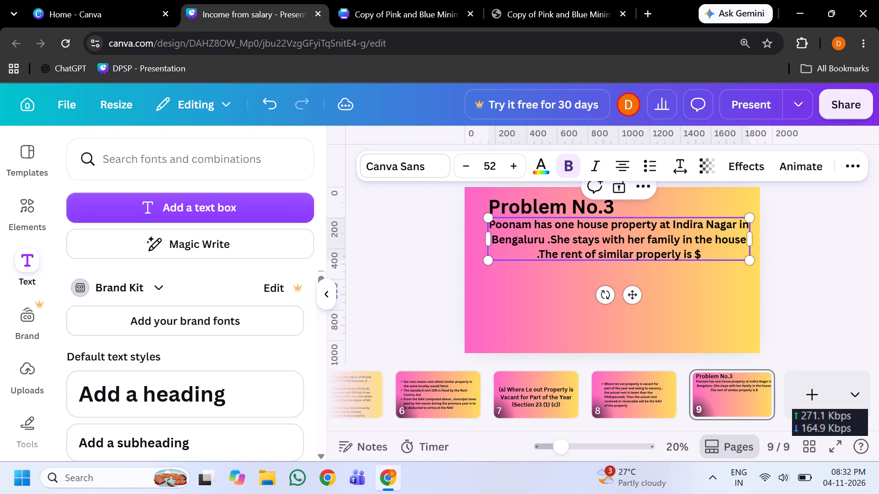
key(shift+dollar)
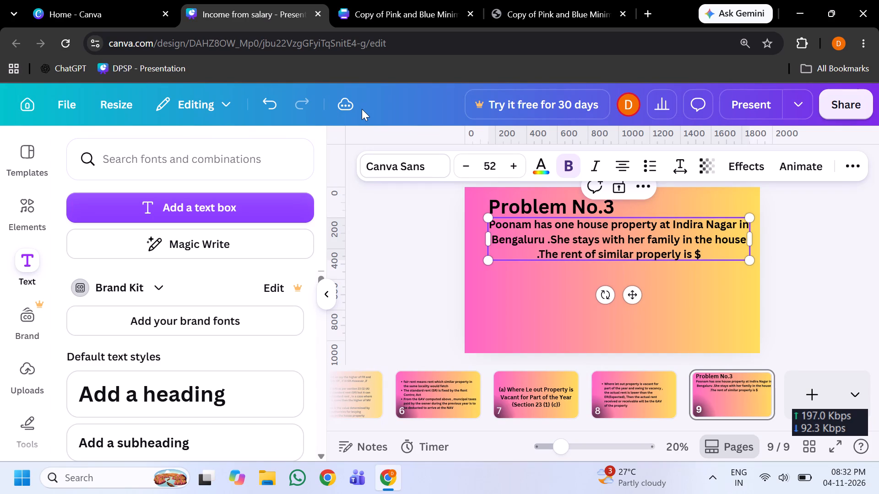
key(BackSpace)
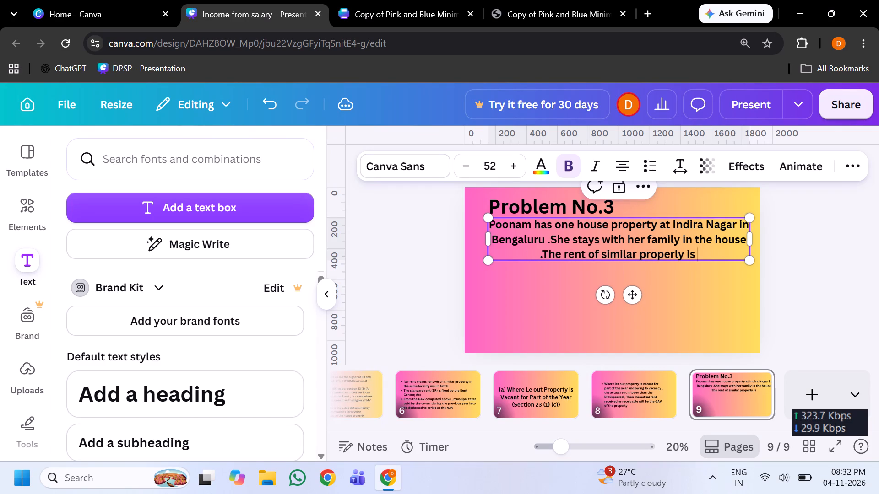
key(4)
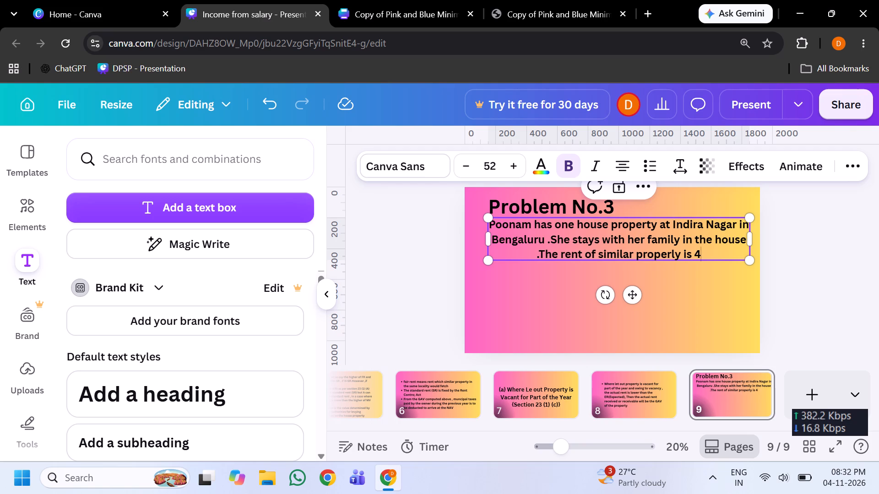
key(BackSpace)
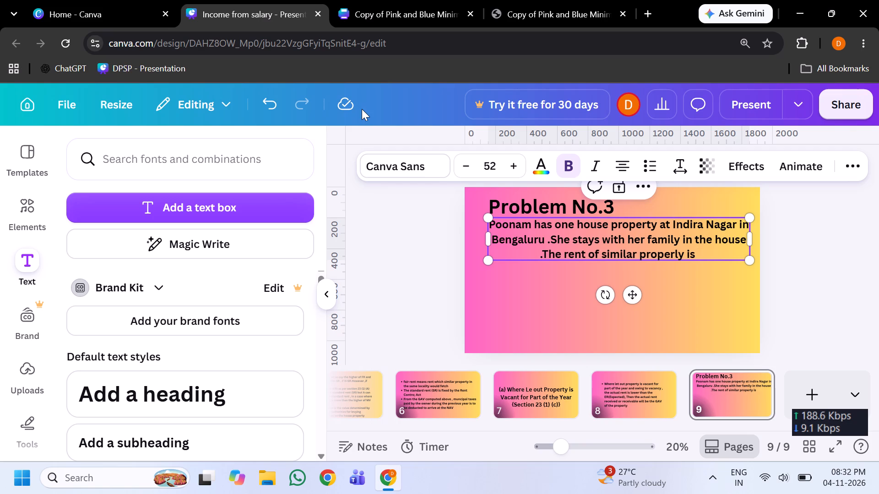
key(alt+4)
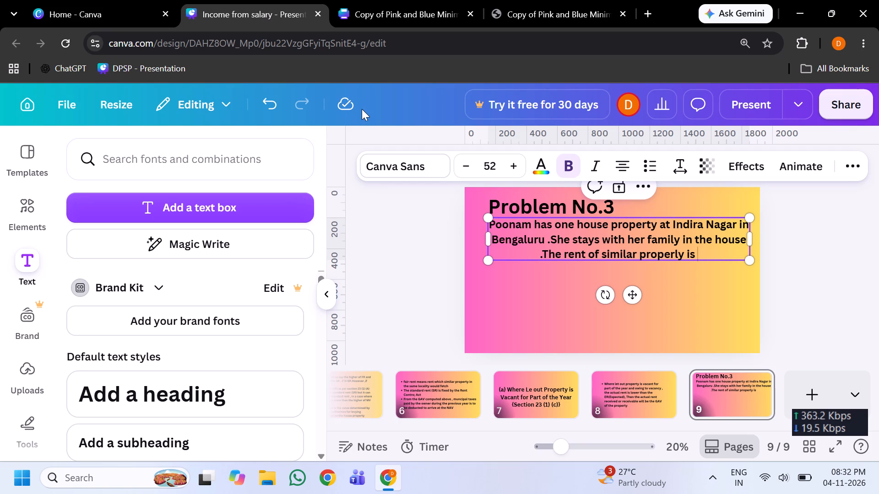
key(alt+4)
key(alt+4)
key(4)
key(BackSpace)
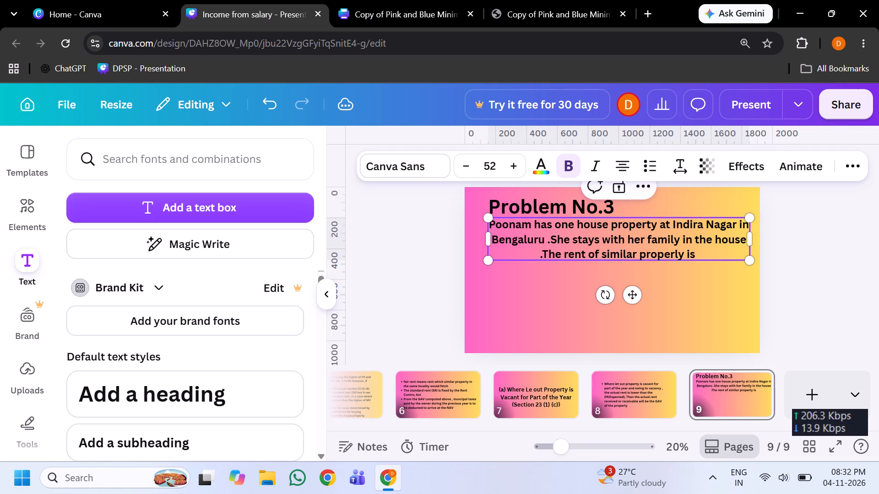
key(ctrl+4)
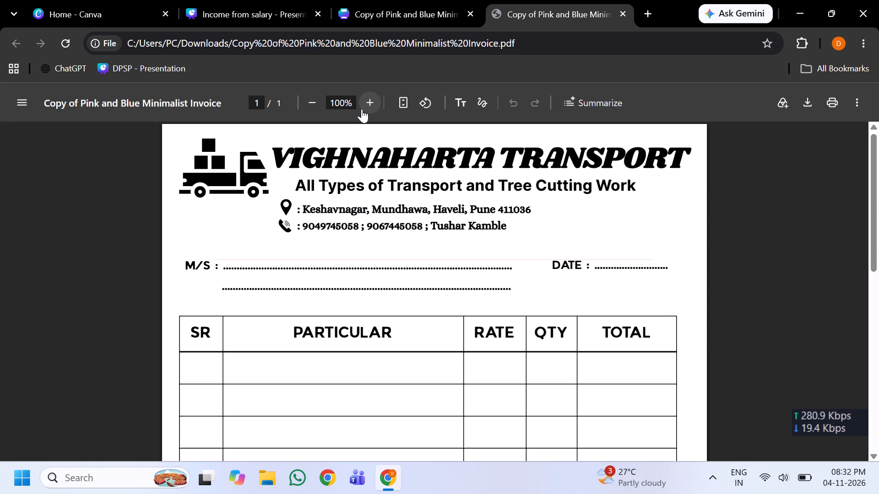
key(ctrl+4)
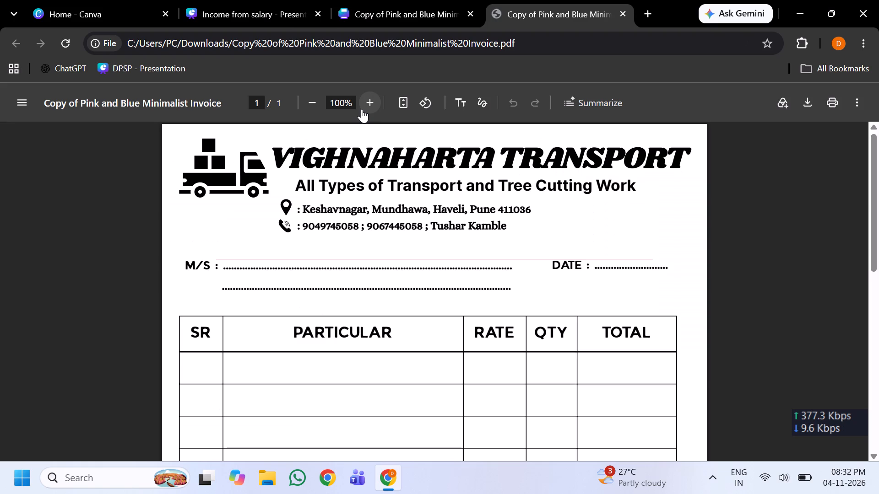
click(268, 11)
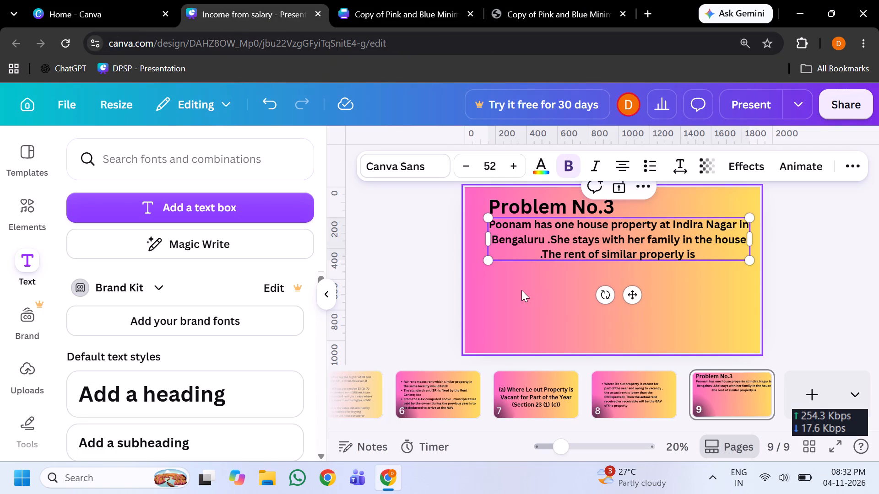
Add the rent amount 25000 at the end of the page 9 problem statement.
text(25000)
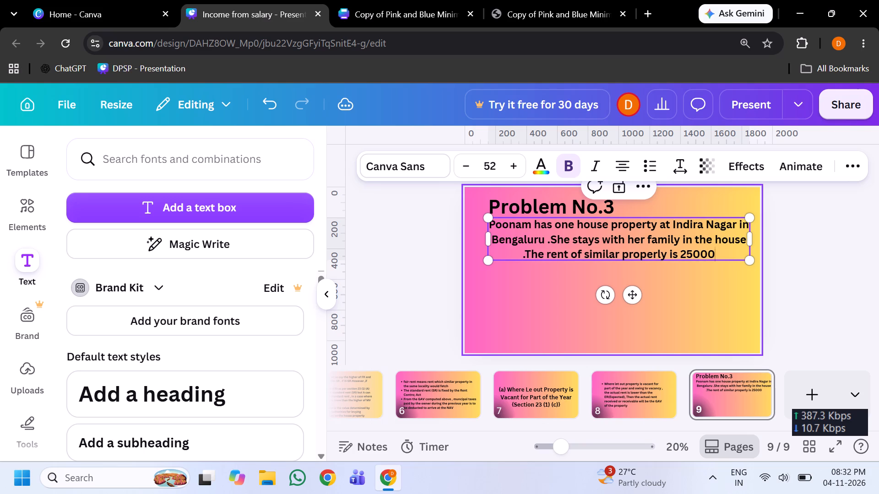
Continue the page 9 problem statement after the rent amount with "p.m. The House construction".
key(space)
text(p.)
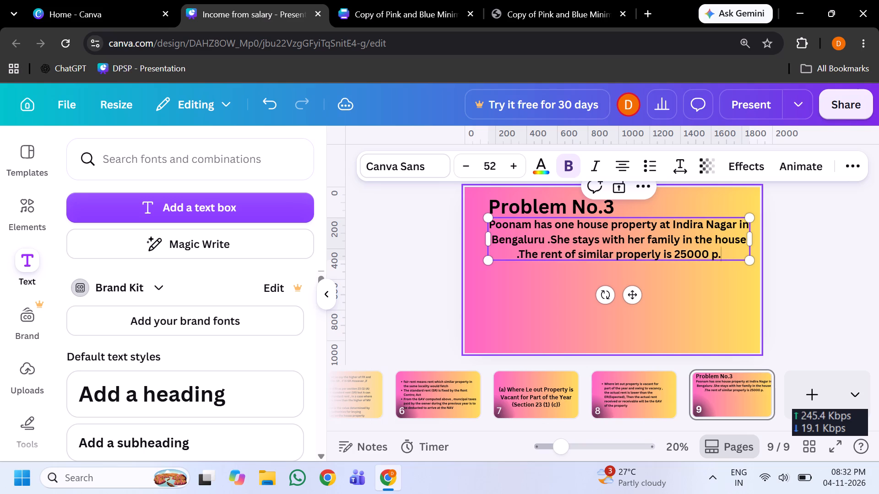
text(m.)
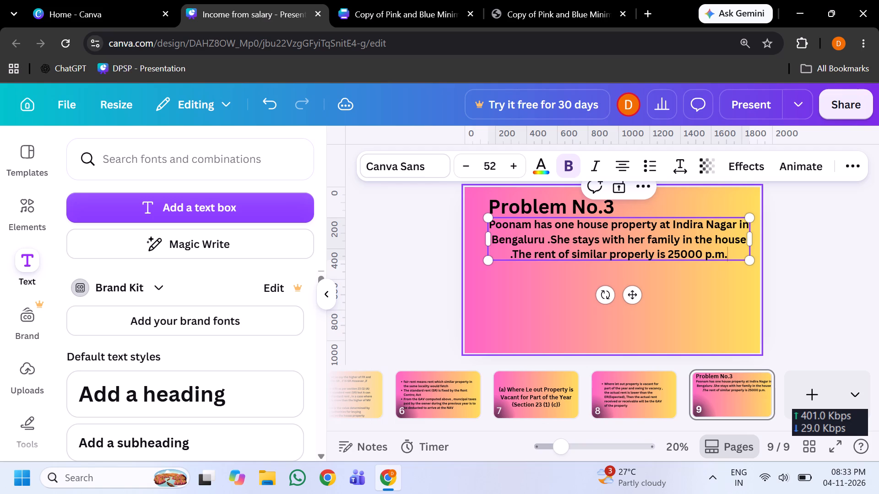
key(space)
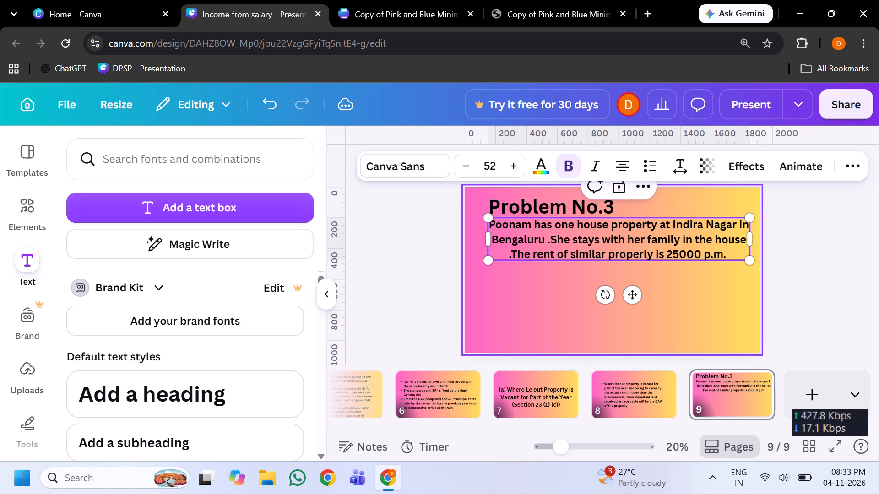
text(The)
key(space)
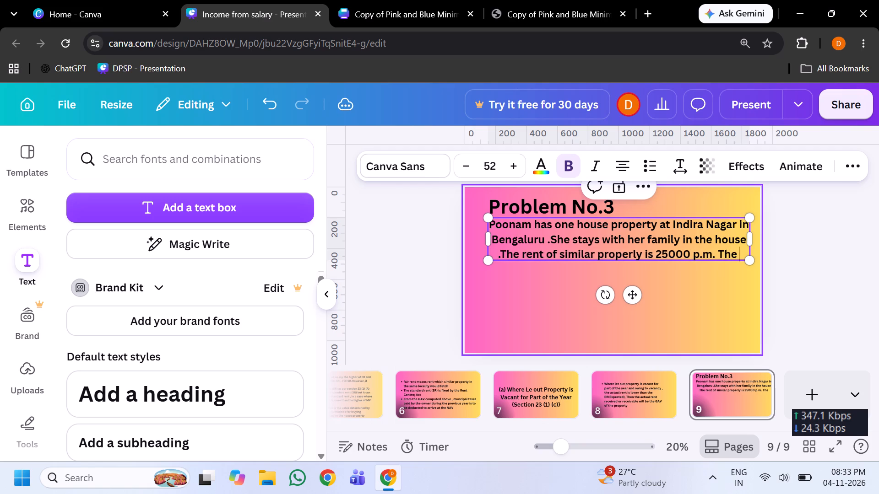
text(House)
key(space)
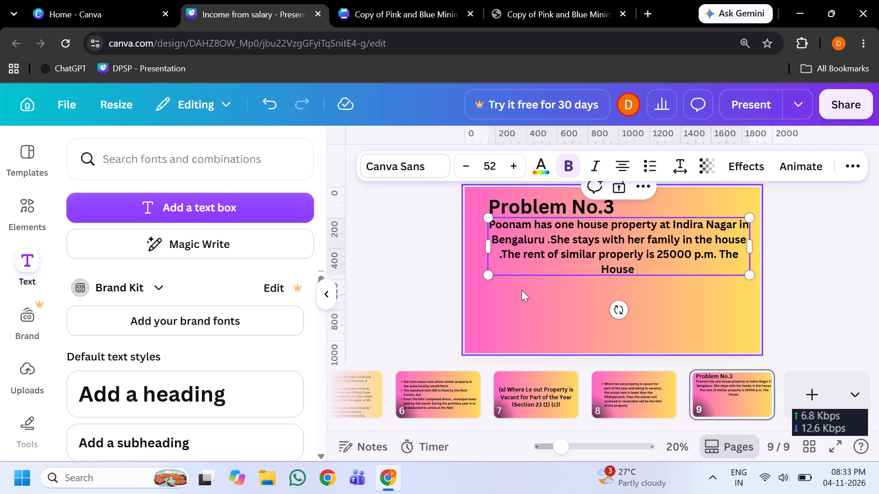
text(construction)
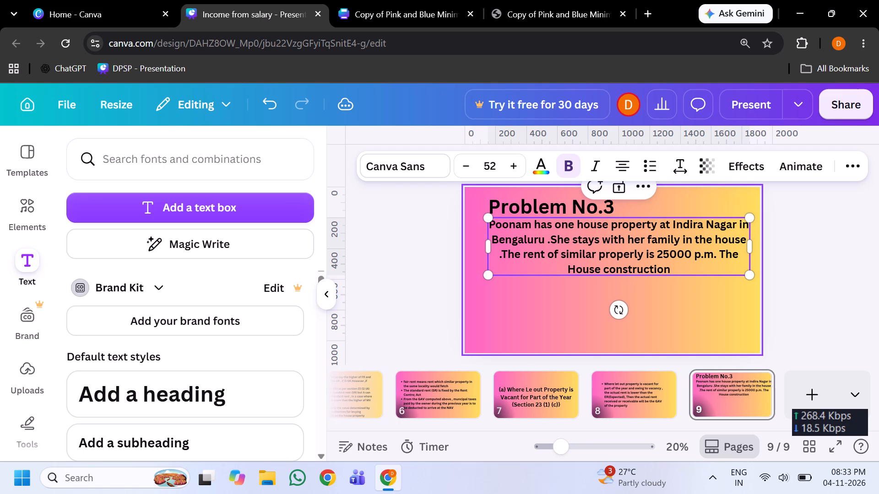
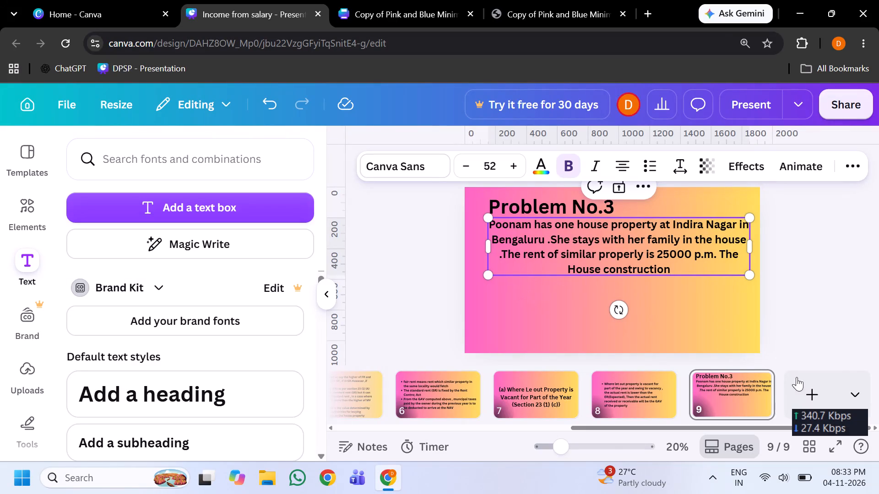
Add a new blank gradient page after the Problem No.3 page.
click(806, 389)
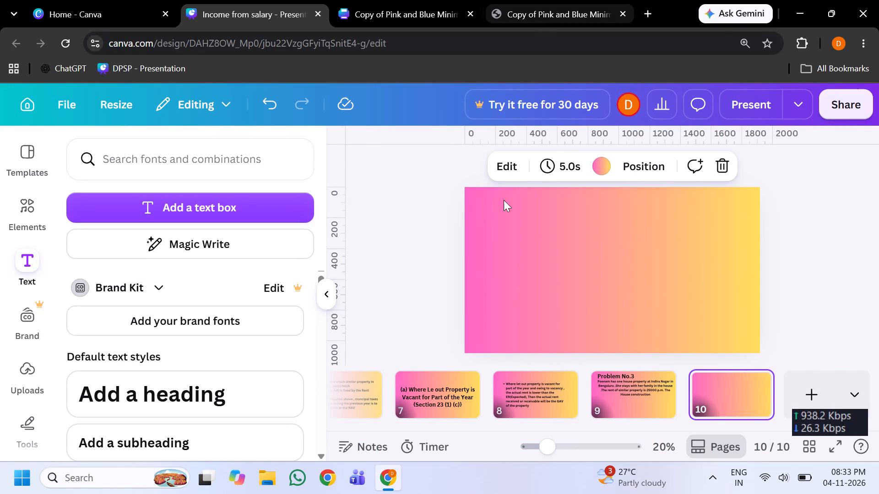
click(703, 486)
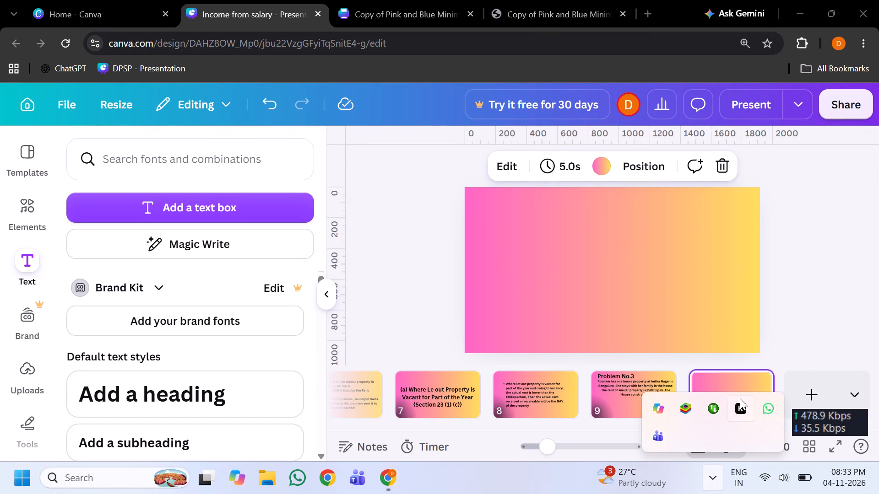
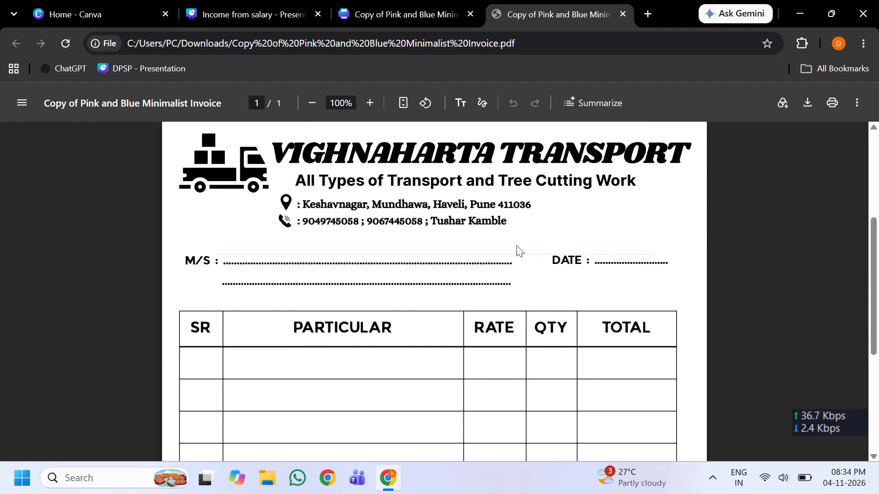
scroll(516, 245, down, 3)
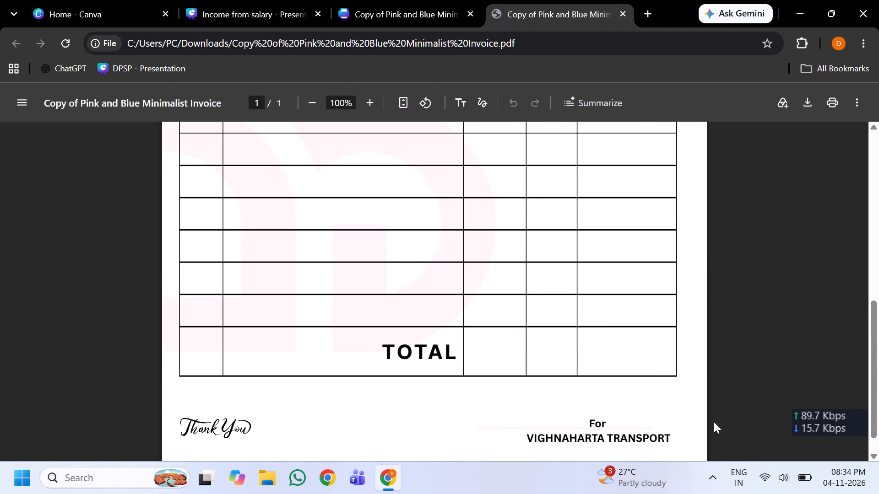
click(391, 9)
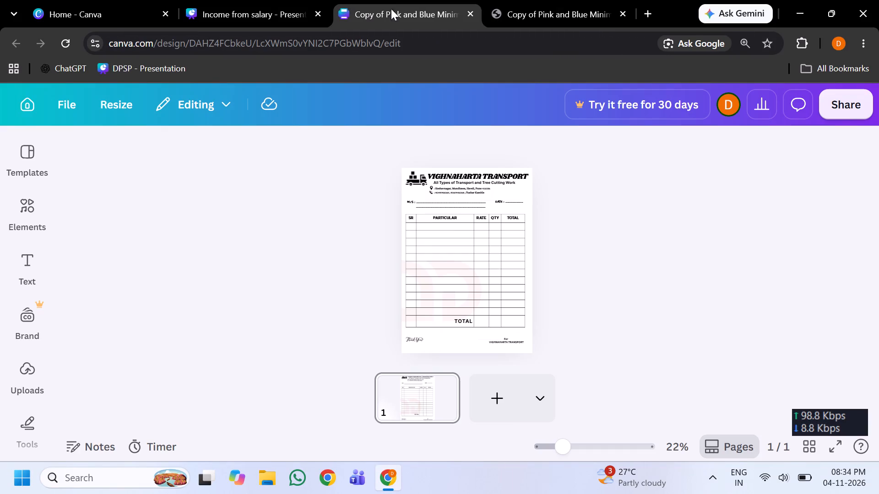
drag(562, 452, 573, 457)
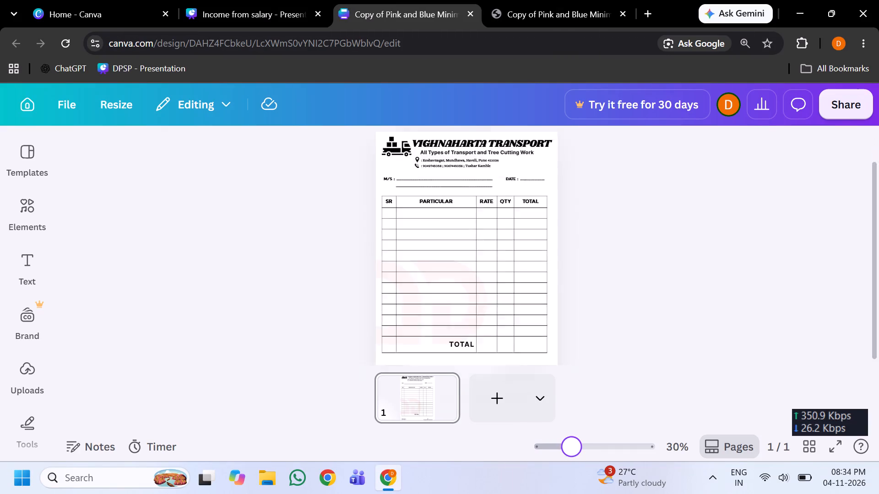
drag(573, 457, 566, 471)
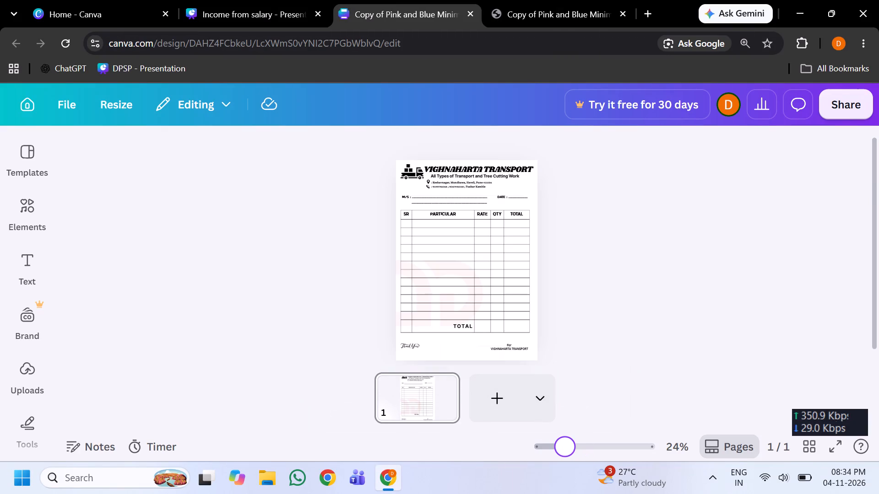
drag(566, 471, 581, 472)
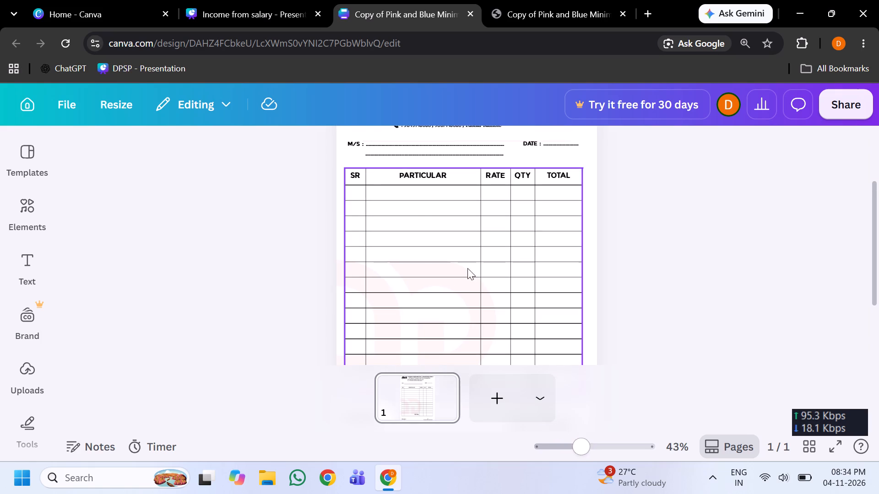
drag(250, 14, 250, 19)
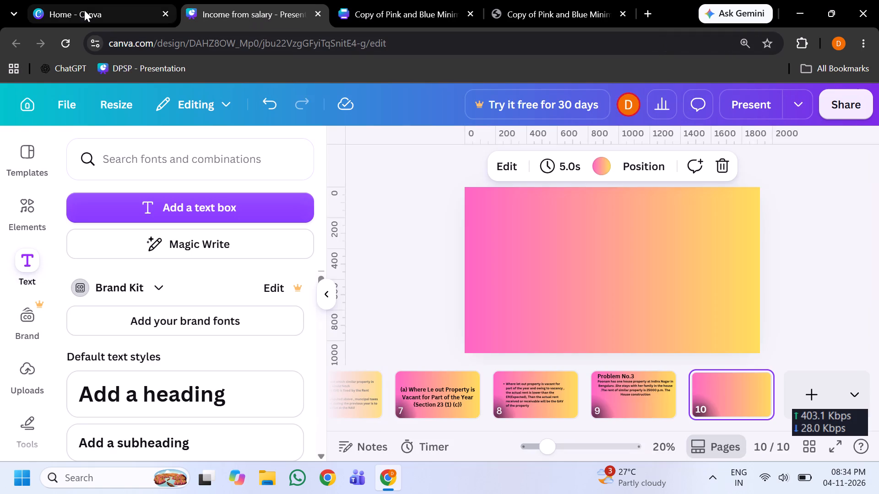
Look through the recent designs on the Canva home page, expanding the list to show more of them.
click(84, 10)
scroll(381, 294, down, 3)
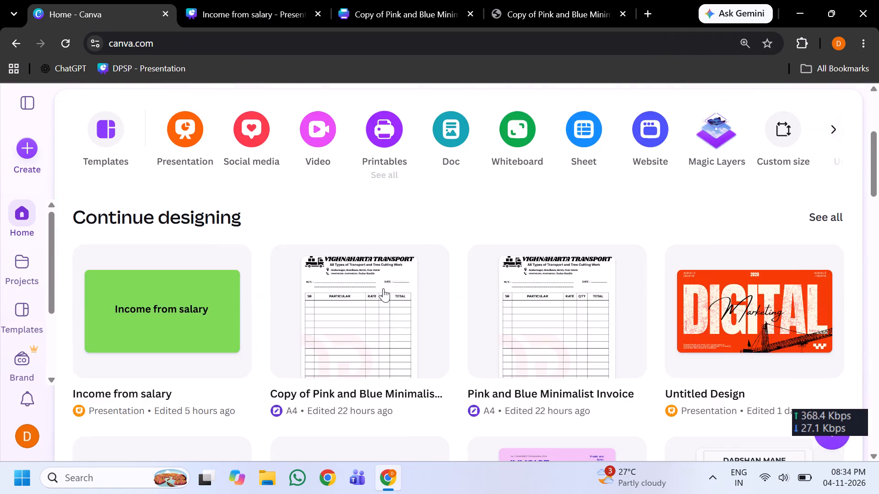
scroll(383, 288, down, 2)
scroll(456, 328, down, 3)
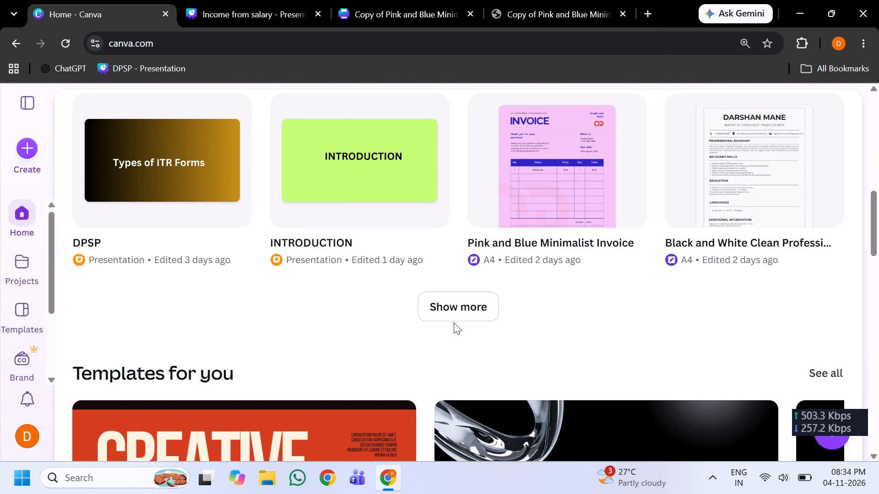
scroll(454, 322, down, 6)
scroll(452, 320, up, 4)
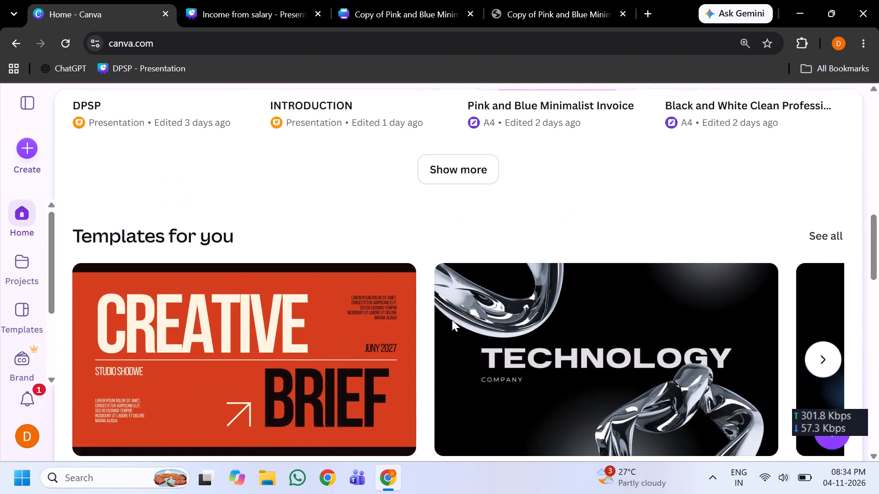
scroll(452, 320, up, 3)
click(468, 373)
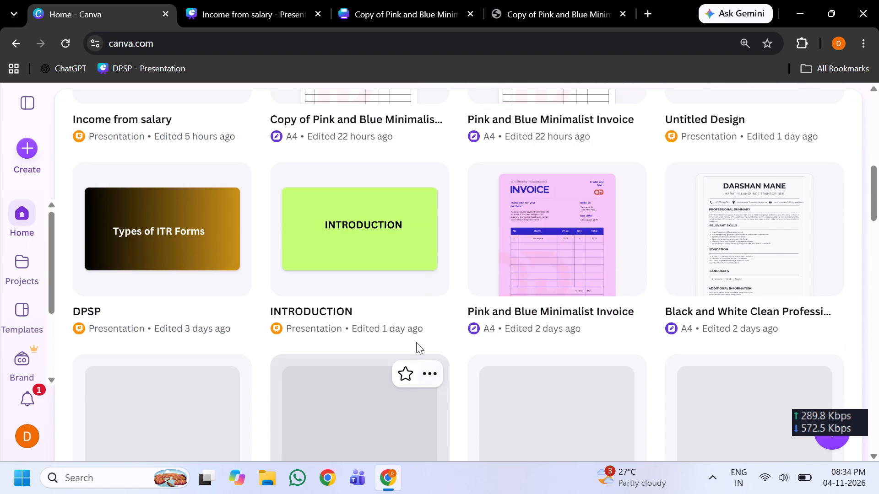
scroll(401, 322, down, 2)
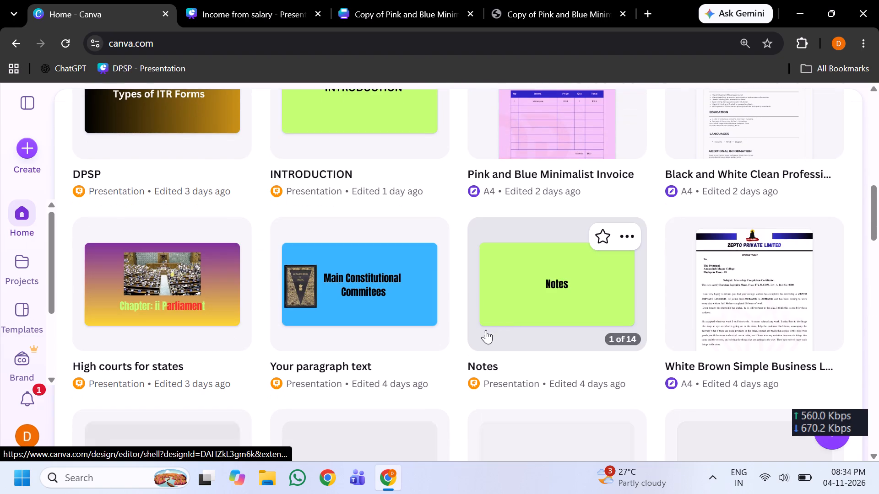
scroll(464, 348, down, 2)
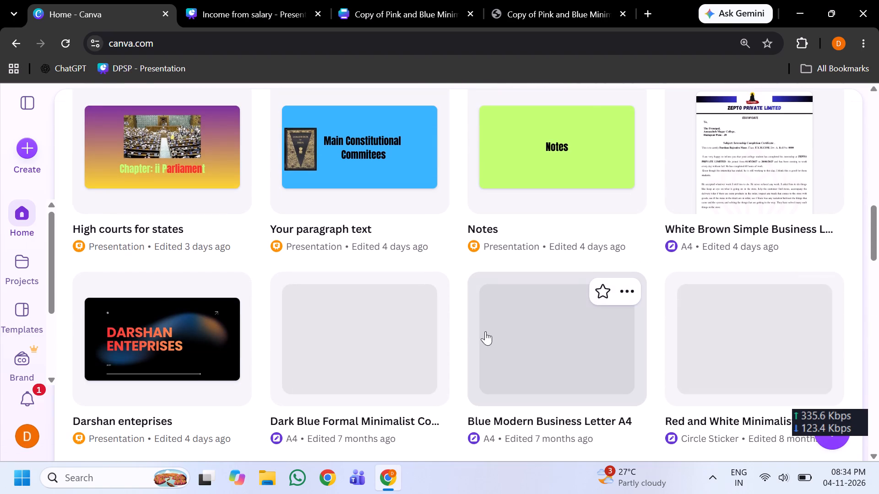
scroll(455, 325, down, 2)
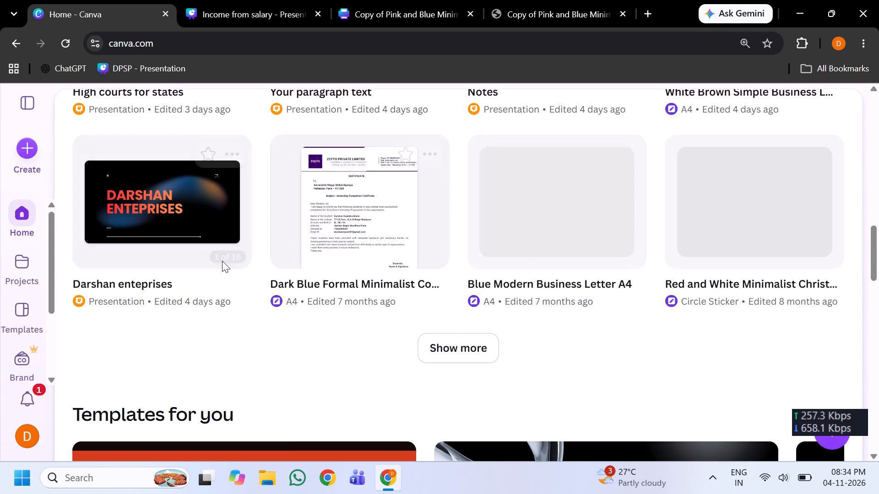
click(233, 158)
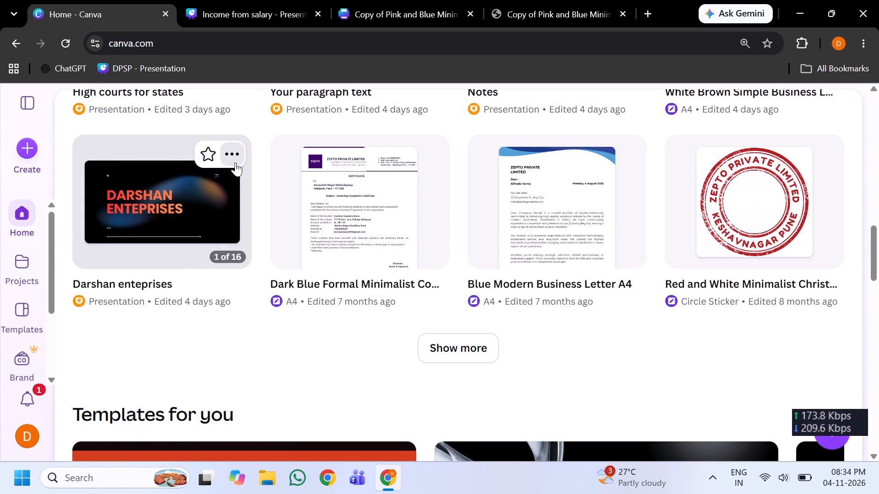
click(271, 367)
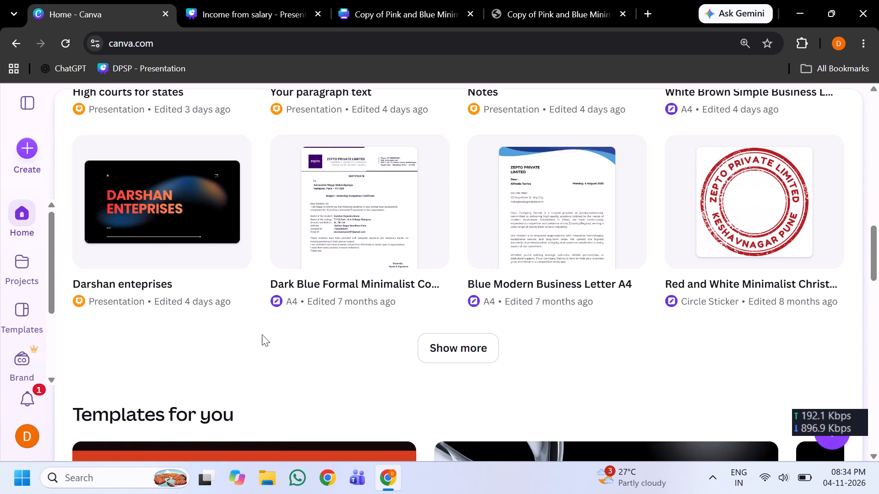
scroll(369, 317, up, 1)
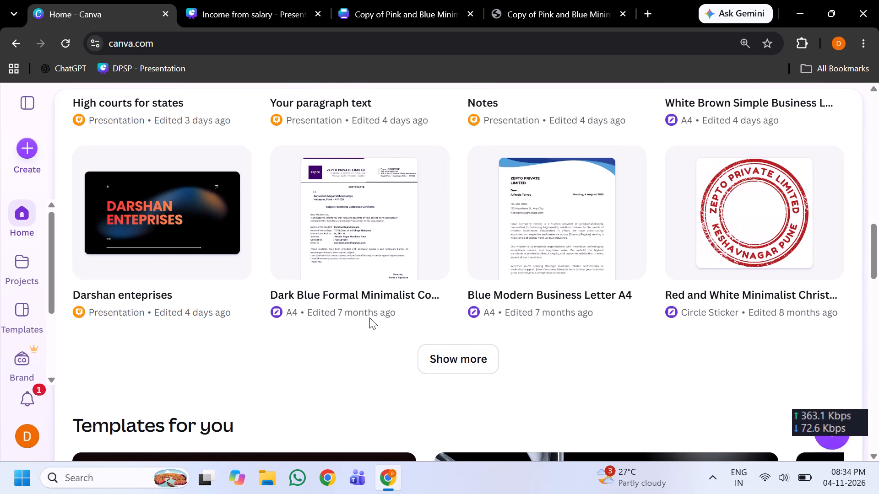
Browse the template categories on the home page and open the Desktop Wallpaper category.
scroll(369, 318, down, 9)
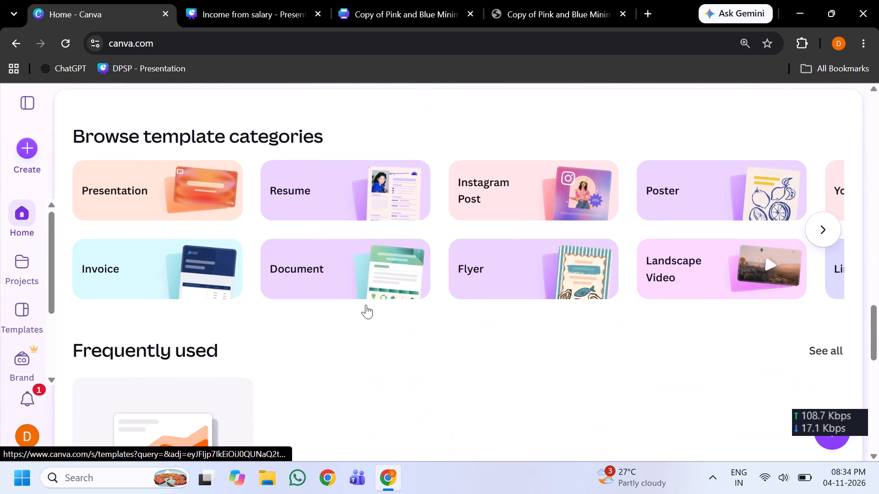
scroll(360, 315, down, 1)
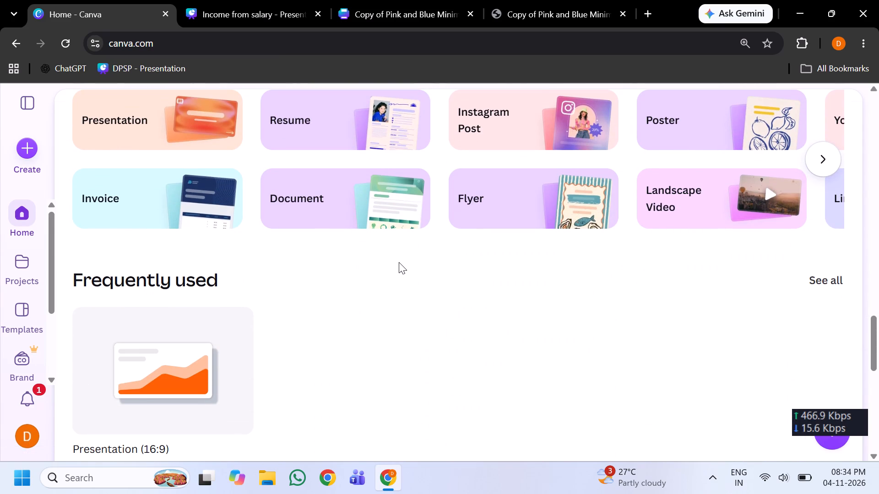
scroll(412, 222, up, 1)
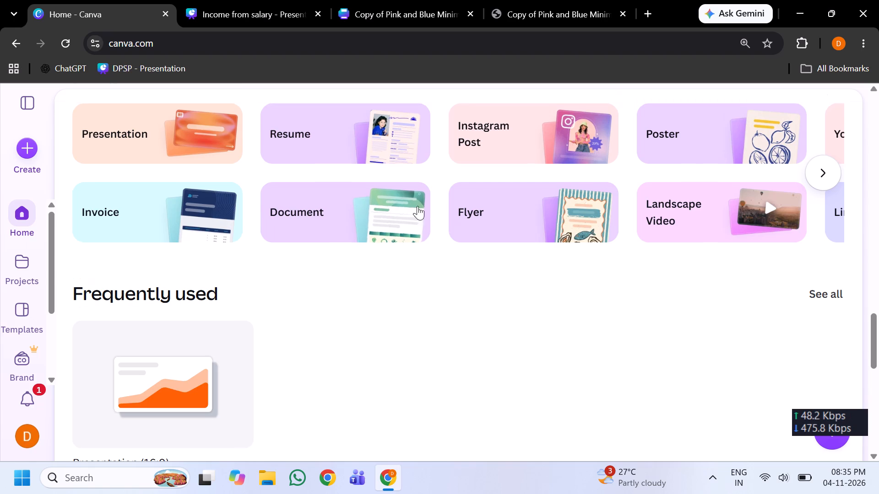
scroll(390, 229, down, 2)
scroll(637, 202, up, 1)
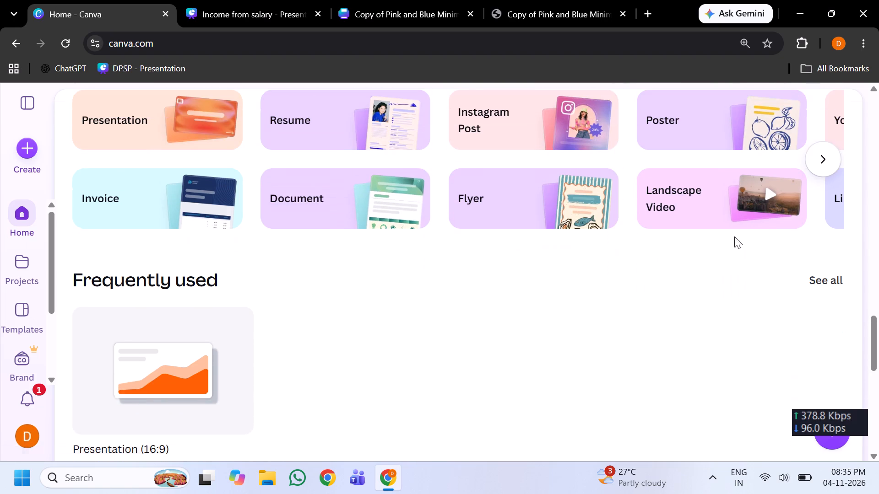
click(828, 157)
click(828, 153)
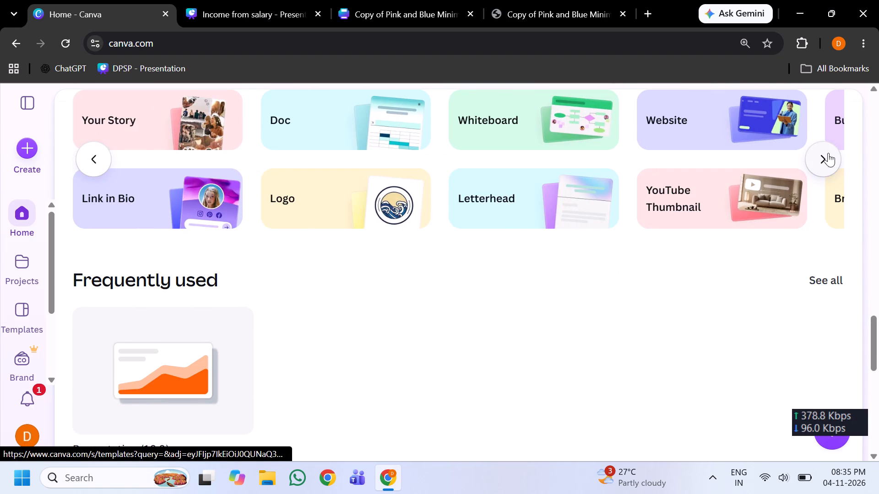
click(821, 158)
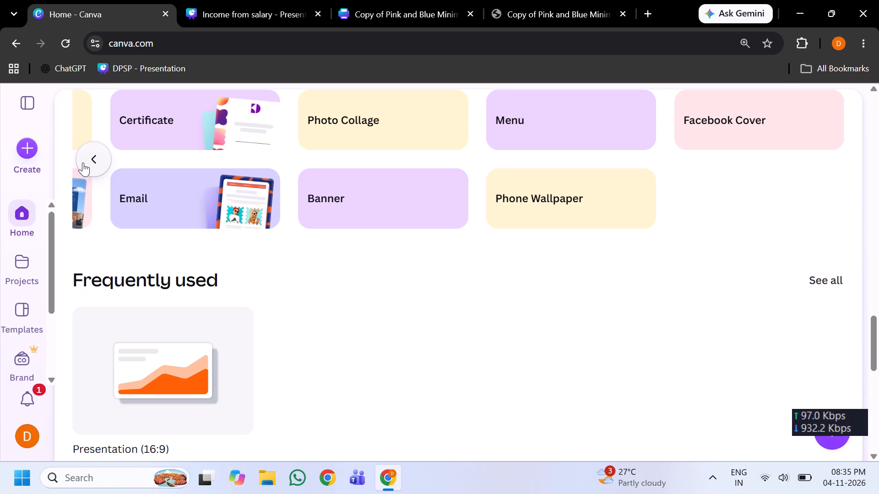
click(84, 162)
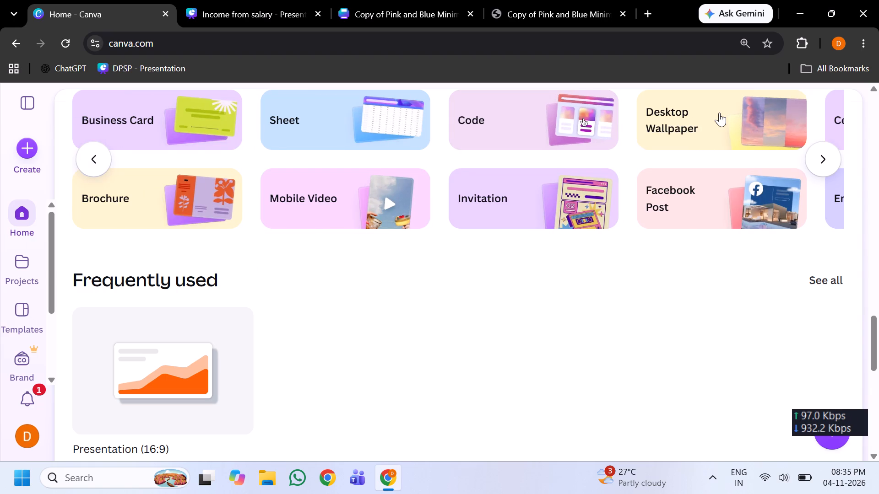
click(720, 113)
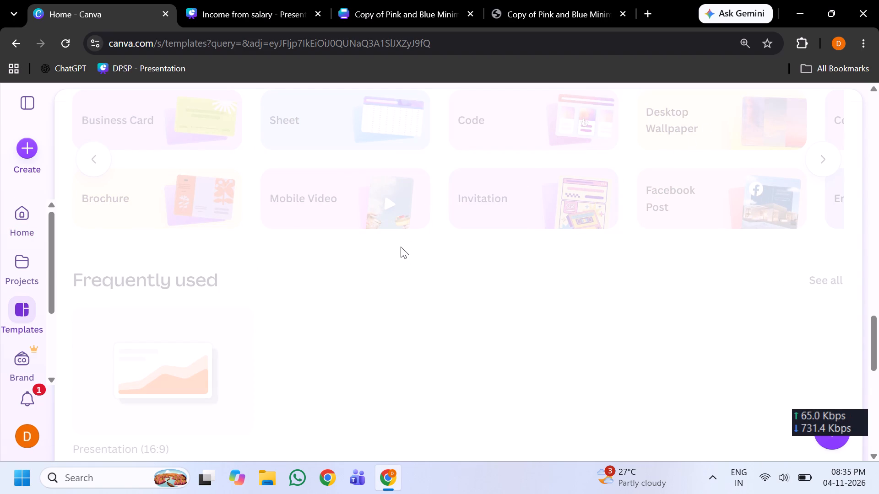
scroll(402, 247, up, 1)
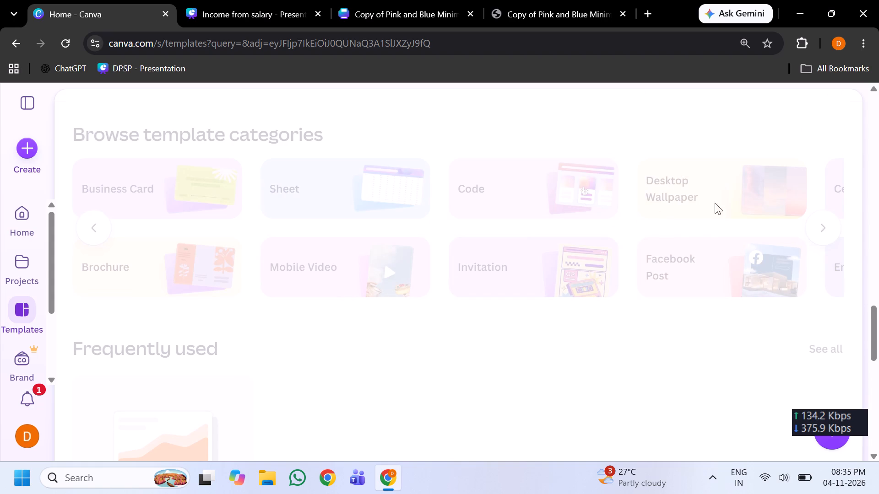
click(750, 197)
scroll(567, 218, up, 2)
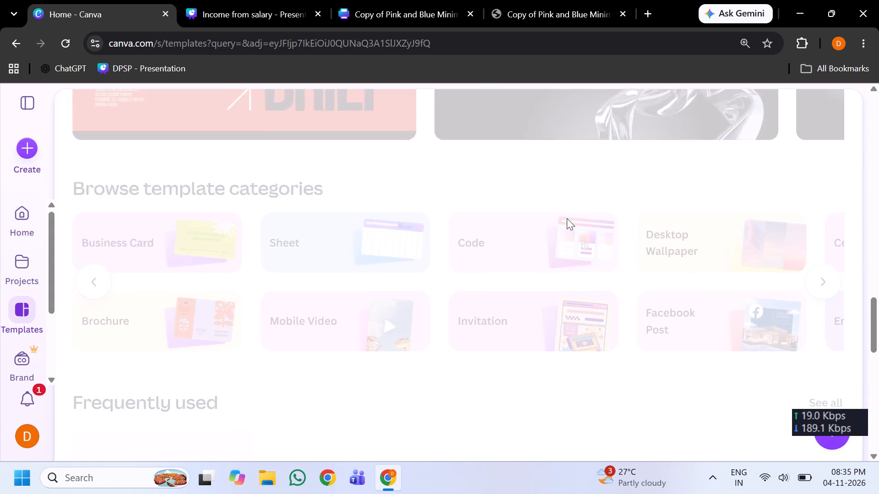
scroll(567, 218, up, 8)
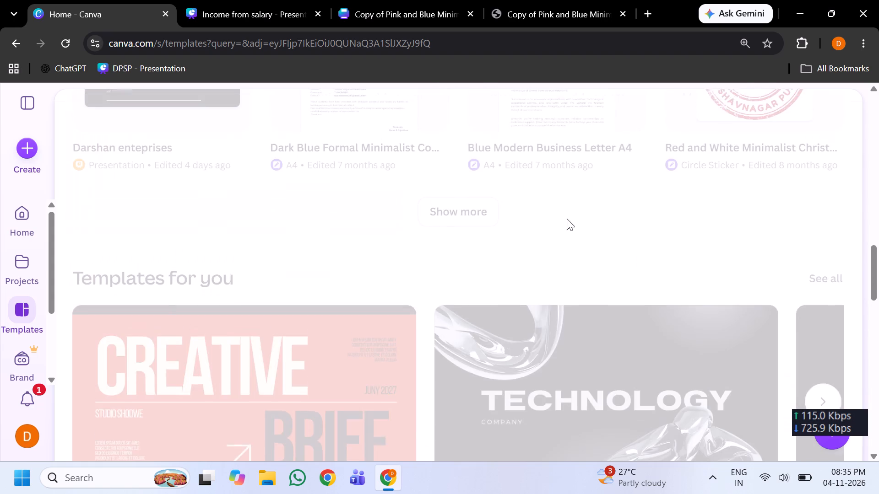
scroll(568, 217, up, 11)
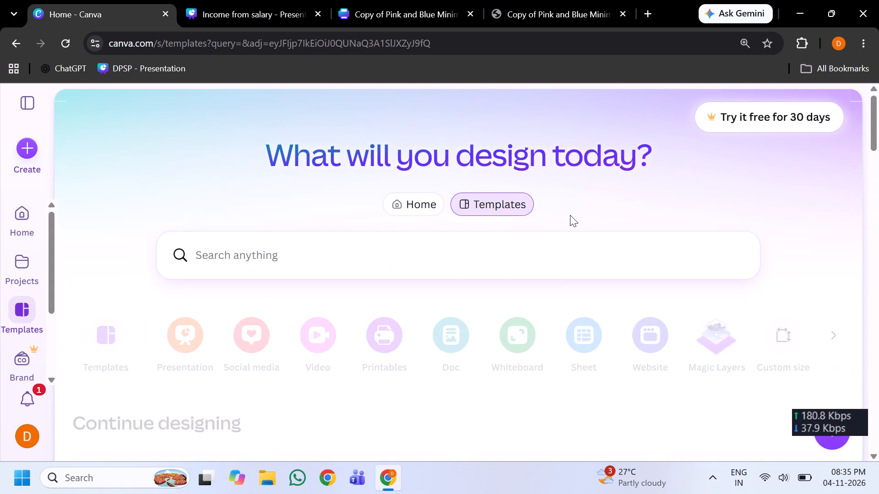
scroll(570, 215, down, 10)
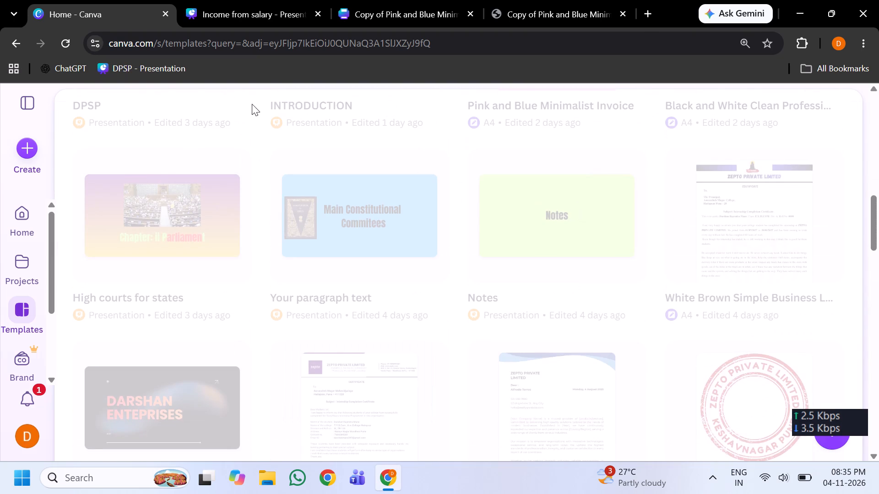
Reload the Desktop Wallpaper templates page.
click(64, 46)
scroll(396, 175, down, 6)
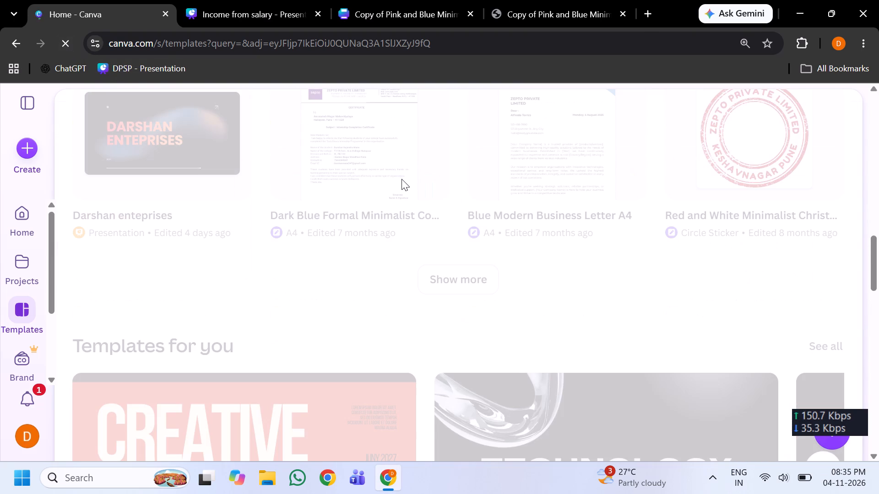
scroll(569, 262, down, 3)
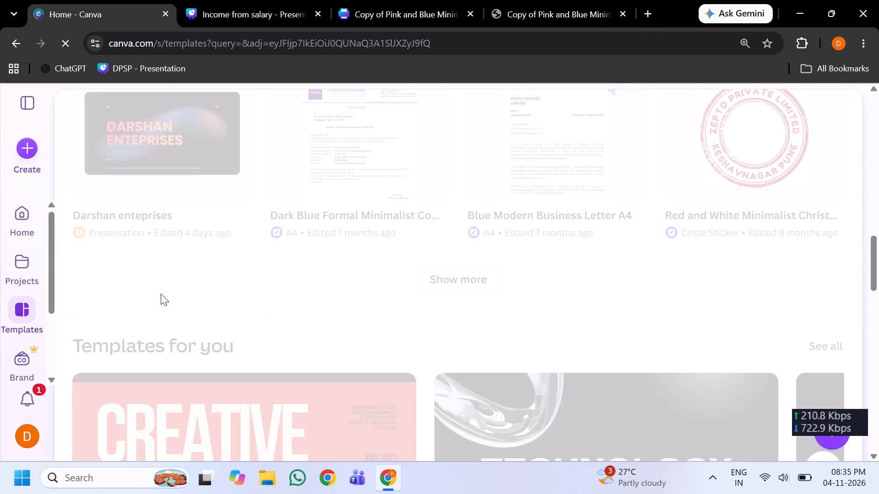
click(27, 399)
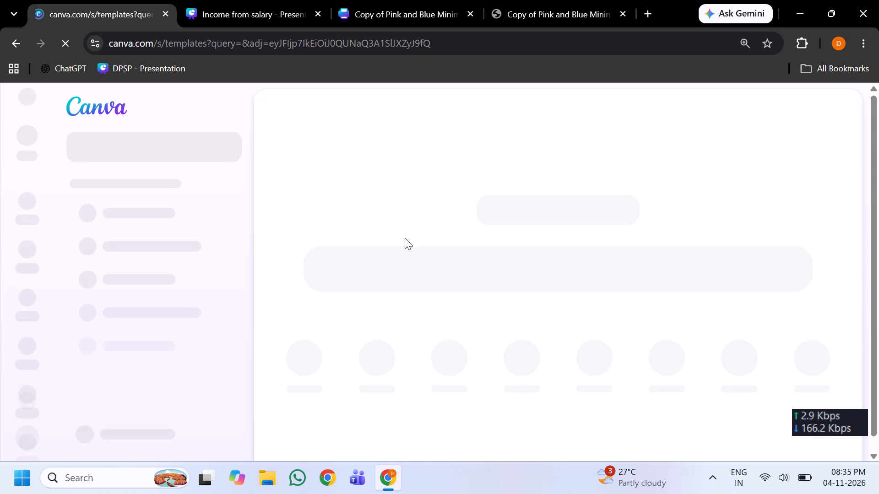
Close the browser window to get back to the desktop.
click(871, 5)
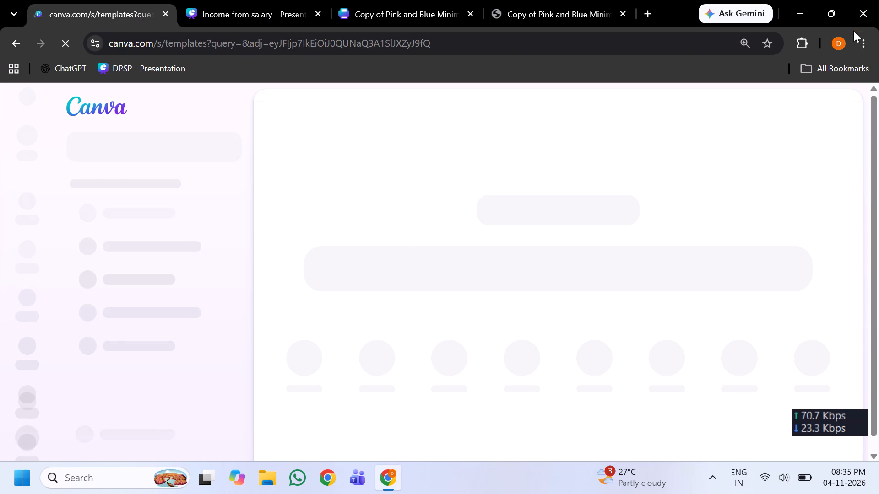
click(870, 16)
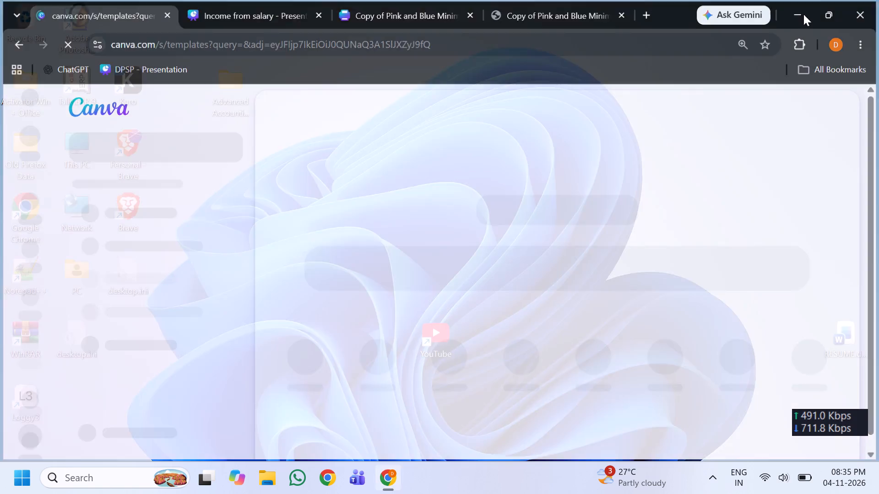
Refresh the desktop and launch Kuro from its shortcut.
double_click(134, 82)
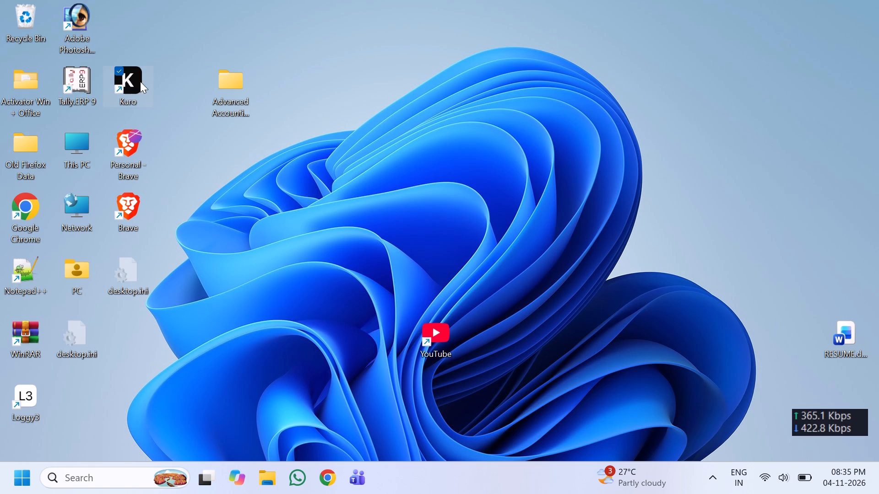
right_click(510, 140)
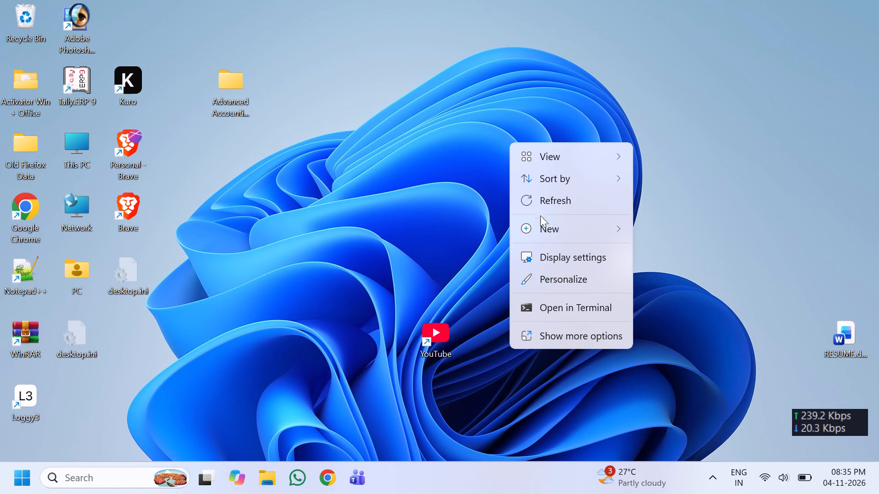
click(553, 201)
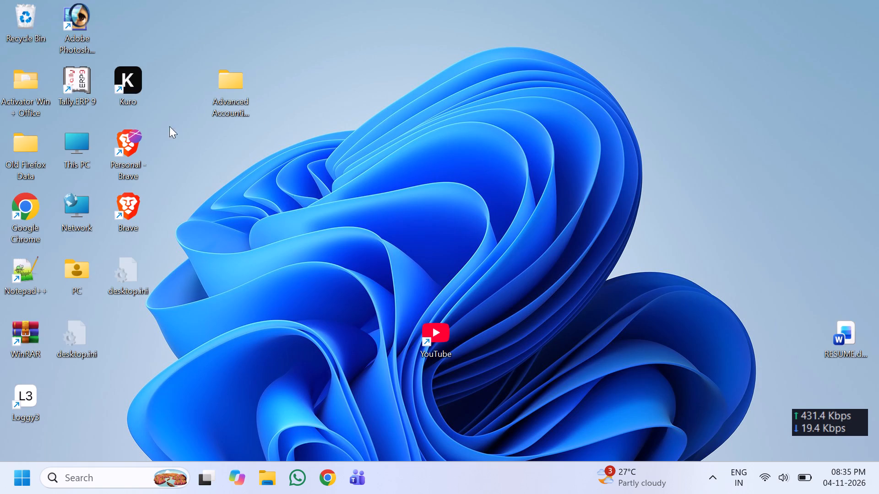
triple_click(136, 91)
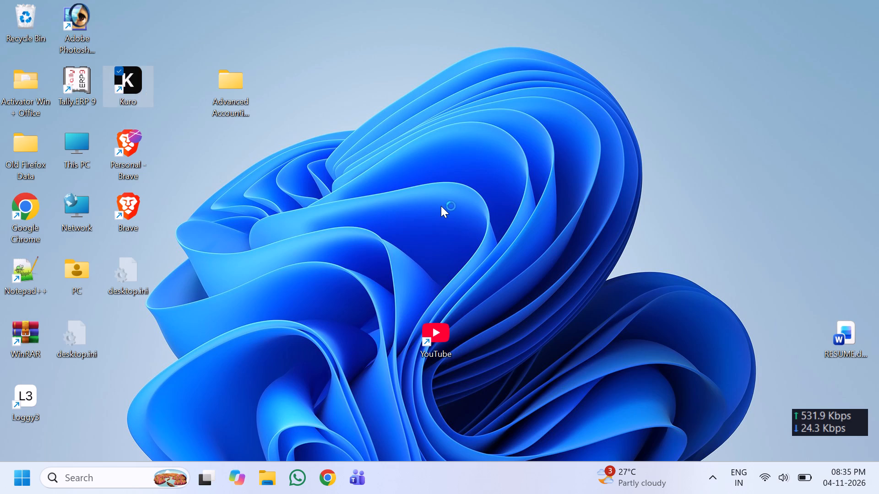